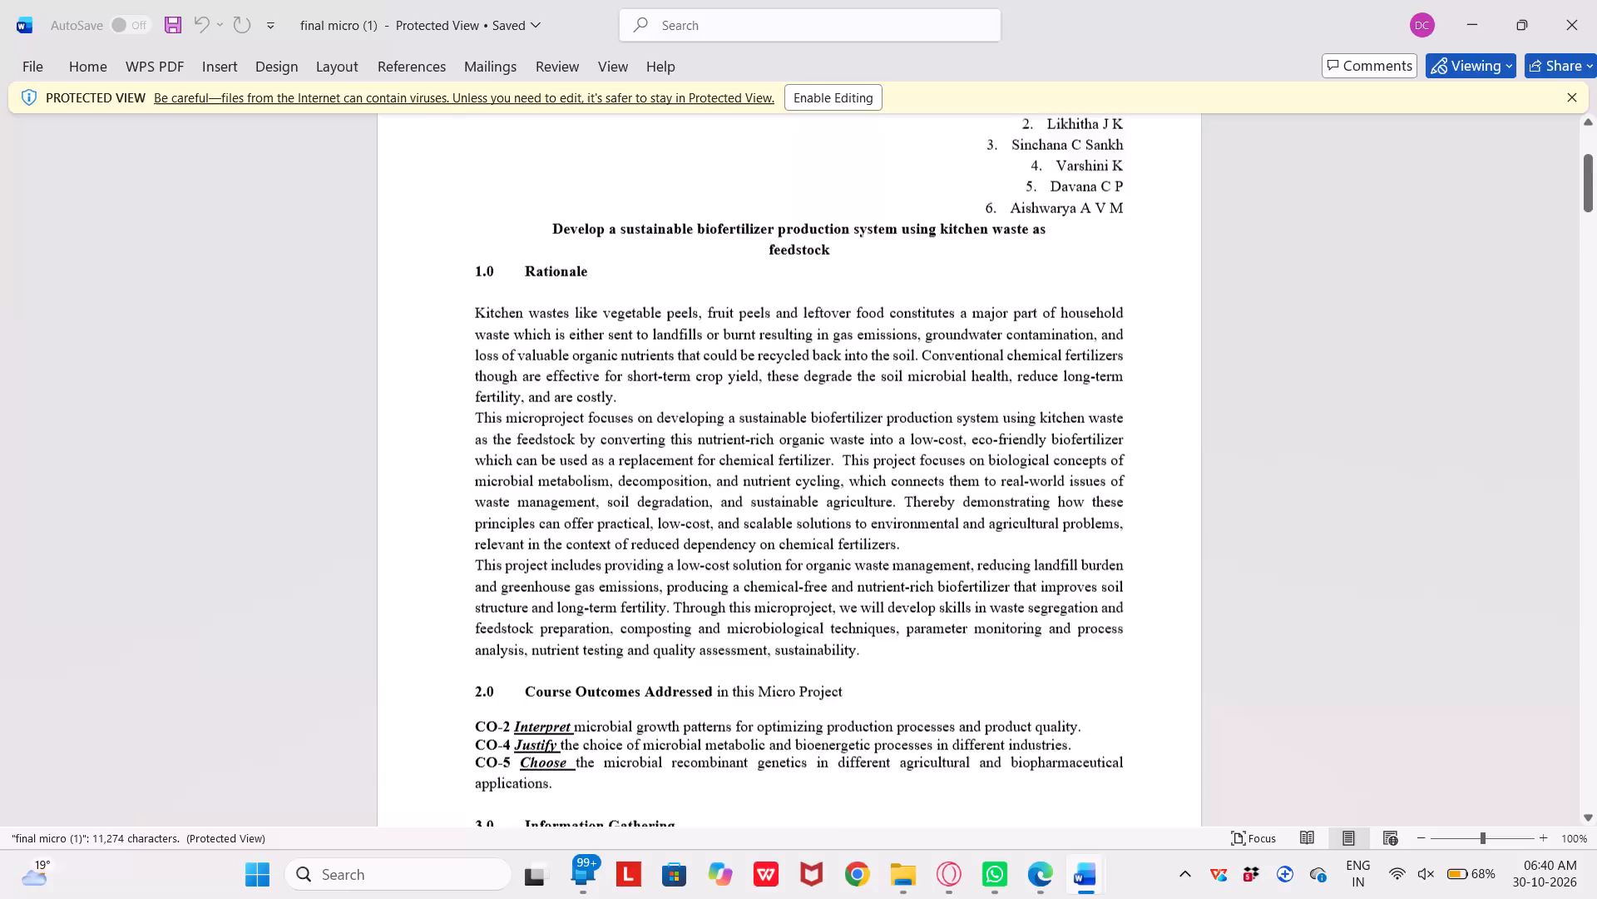
Look through the micro-project proposal "final micro (1)" from the rationale to the resources table, and close the document.
{"action": "scroll", "coordinate": [885, 530], "scroll_direction": "up", "scroll_amount": 1}
{"action": "scroll", "coordinate": [885, 530], "scroll_direction": "down", "scroll_amount": 20}
{"action": "scroll", "coordinate": [885, 530], "scroll_direction": "down", "scroll_amount": 20}
{"action": "scroll", "coordinate": [885, 530], "scroll_direction": "down", "scroll_amount": 2}
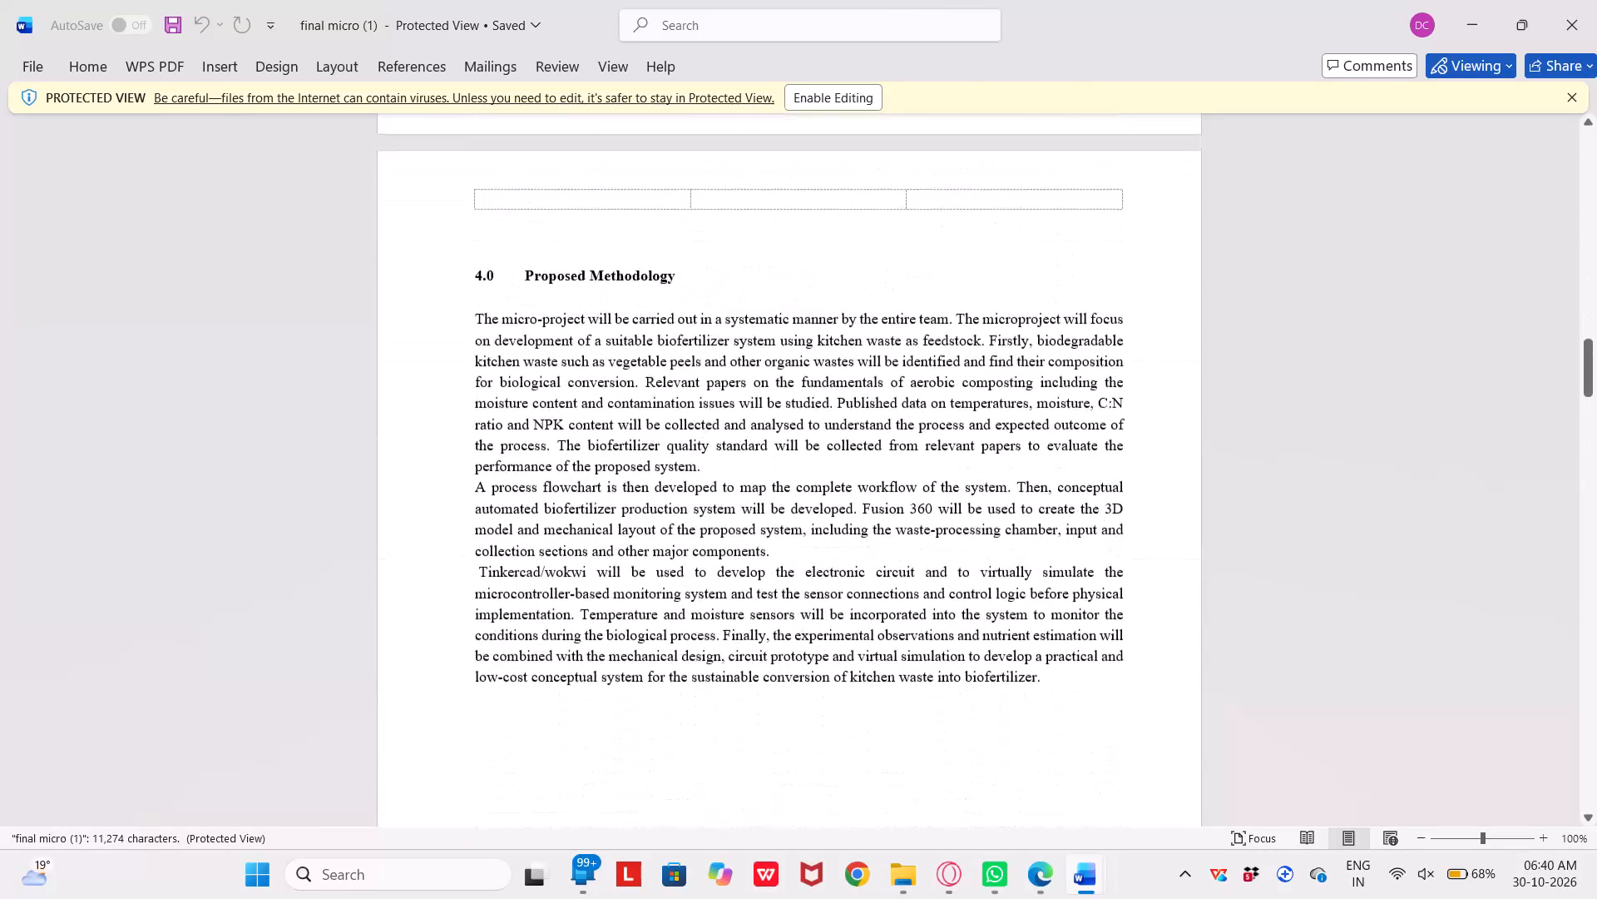
{"action": "scroll", "coordinate": [885, 528], "scroll_direction": "down", "scroll_amount": 20}
{"action": "scroll", "coordinate": [885, 528], "scroll_direction": "down", "scroll_amount": 20}
{"action": "scroll", "coordinate": [885, 528], "scroll_direction": "down", "scroll_amount": 7}
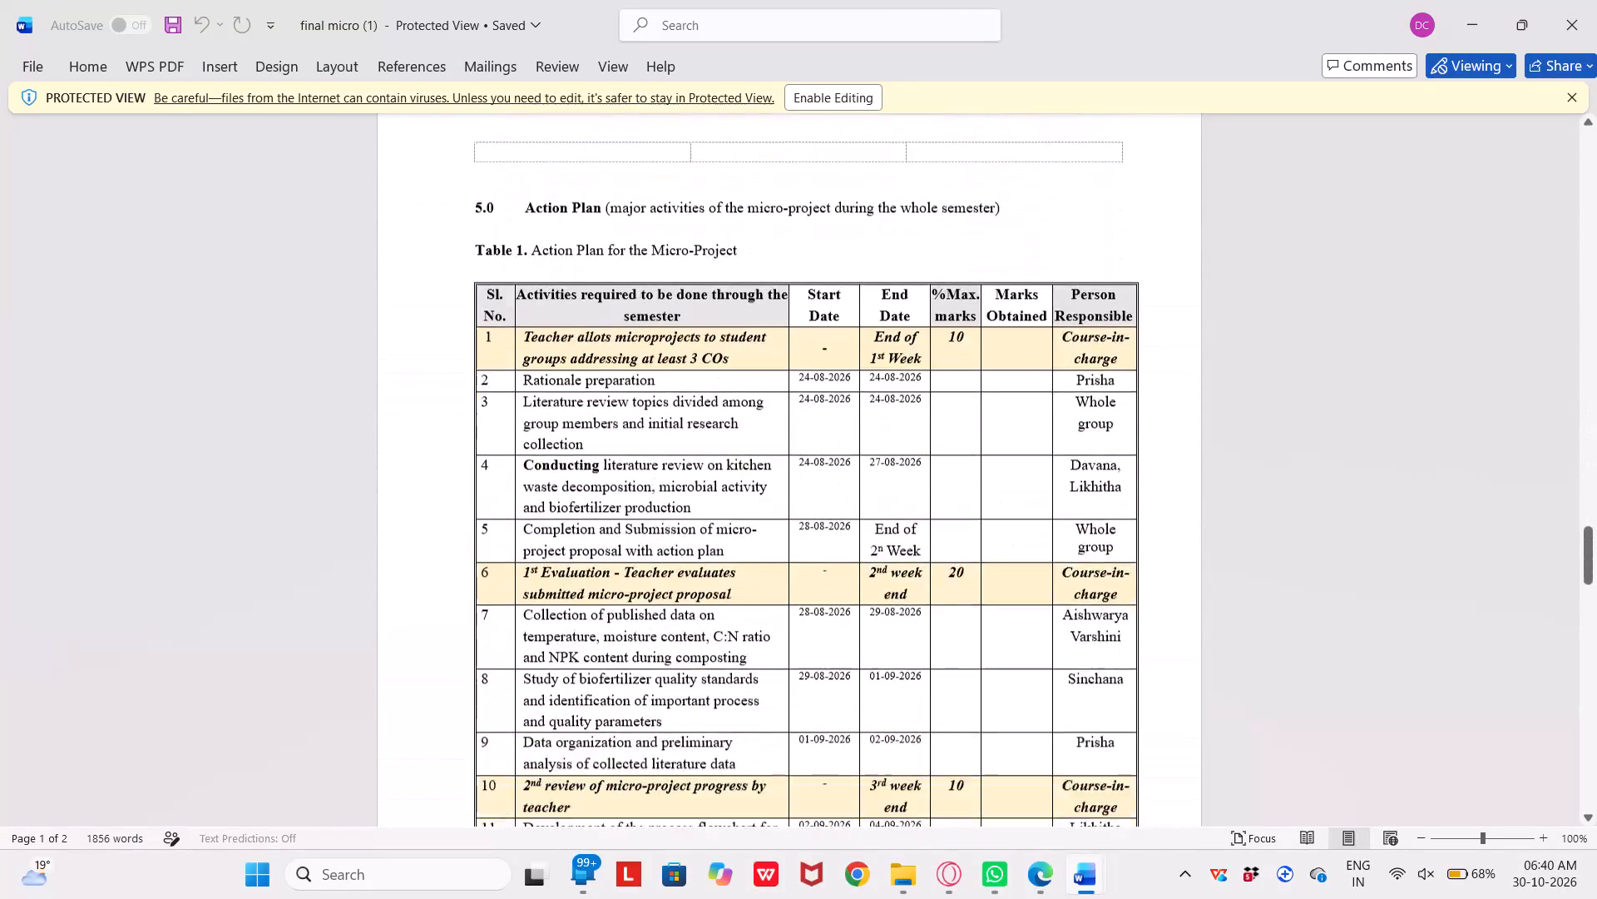
{"action": "scroll", "coordinate": [885, 528], "scroll_direction": "down", "scroll_amount": 20}
{"action": "scroll", "coordinate": [885, 528], "scroll_direction": "down", "scroll_amount": 20}
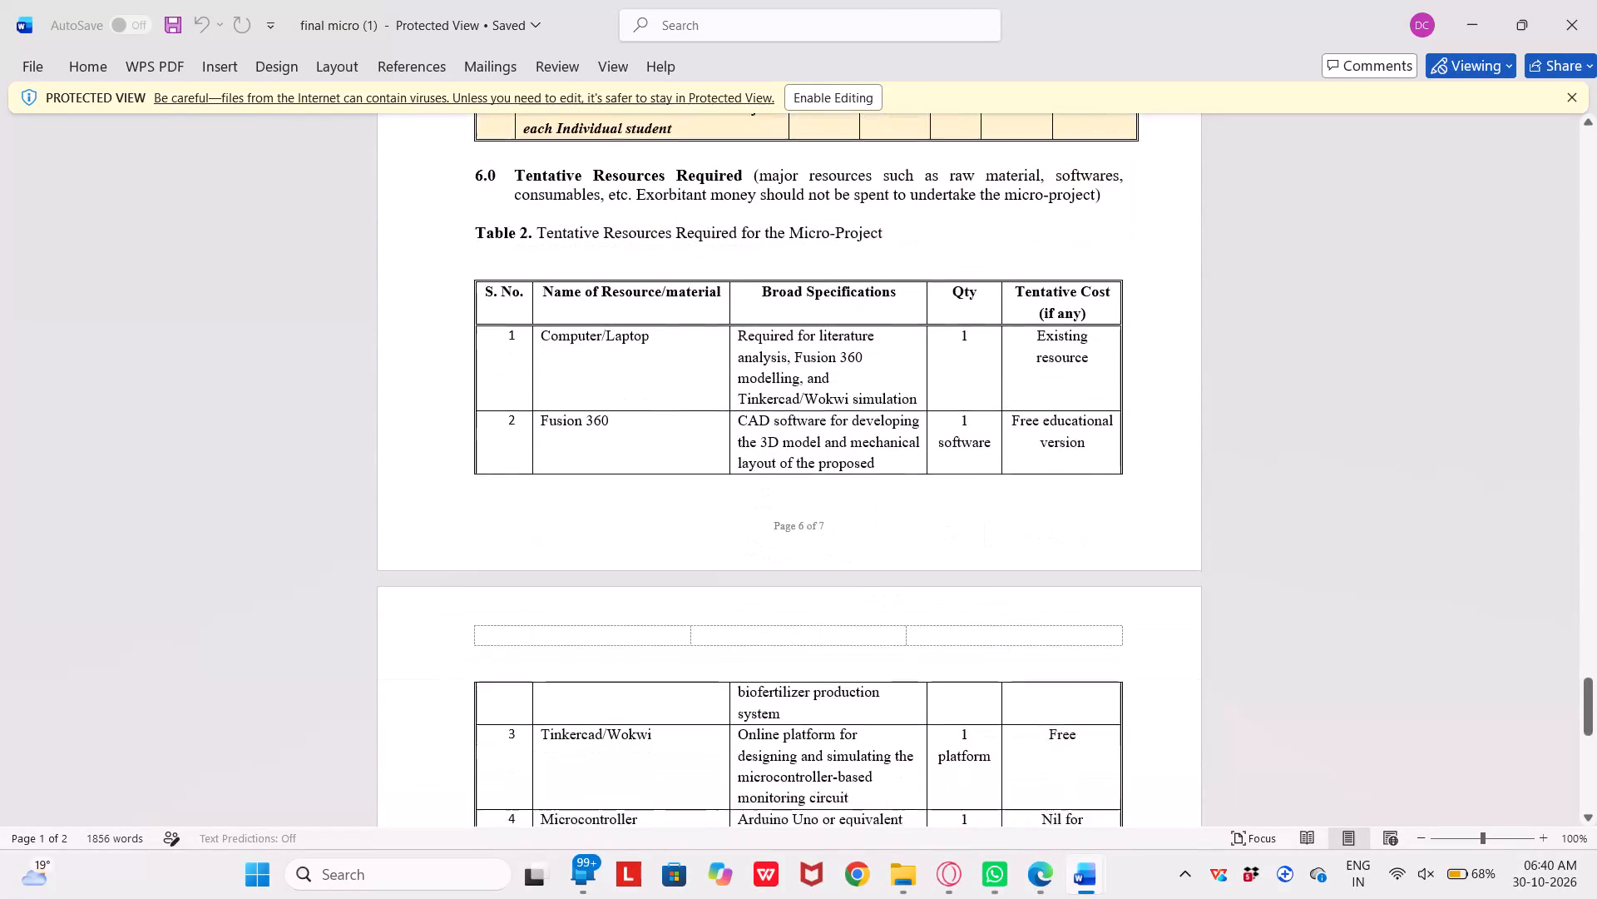
{"action": "scroll", "coordinate": [885, 528], "scroll_direction": "down", "scroll_amount": 10}
{"action": "left_click", "coordinate": [1596, 14]}
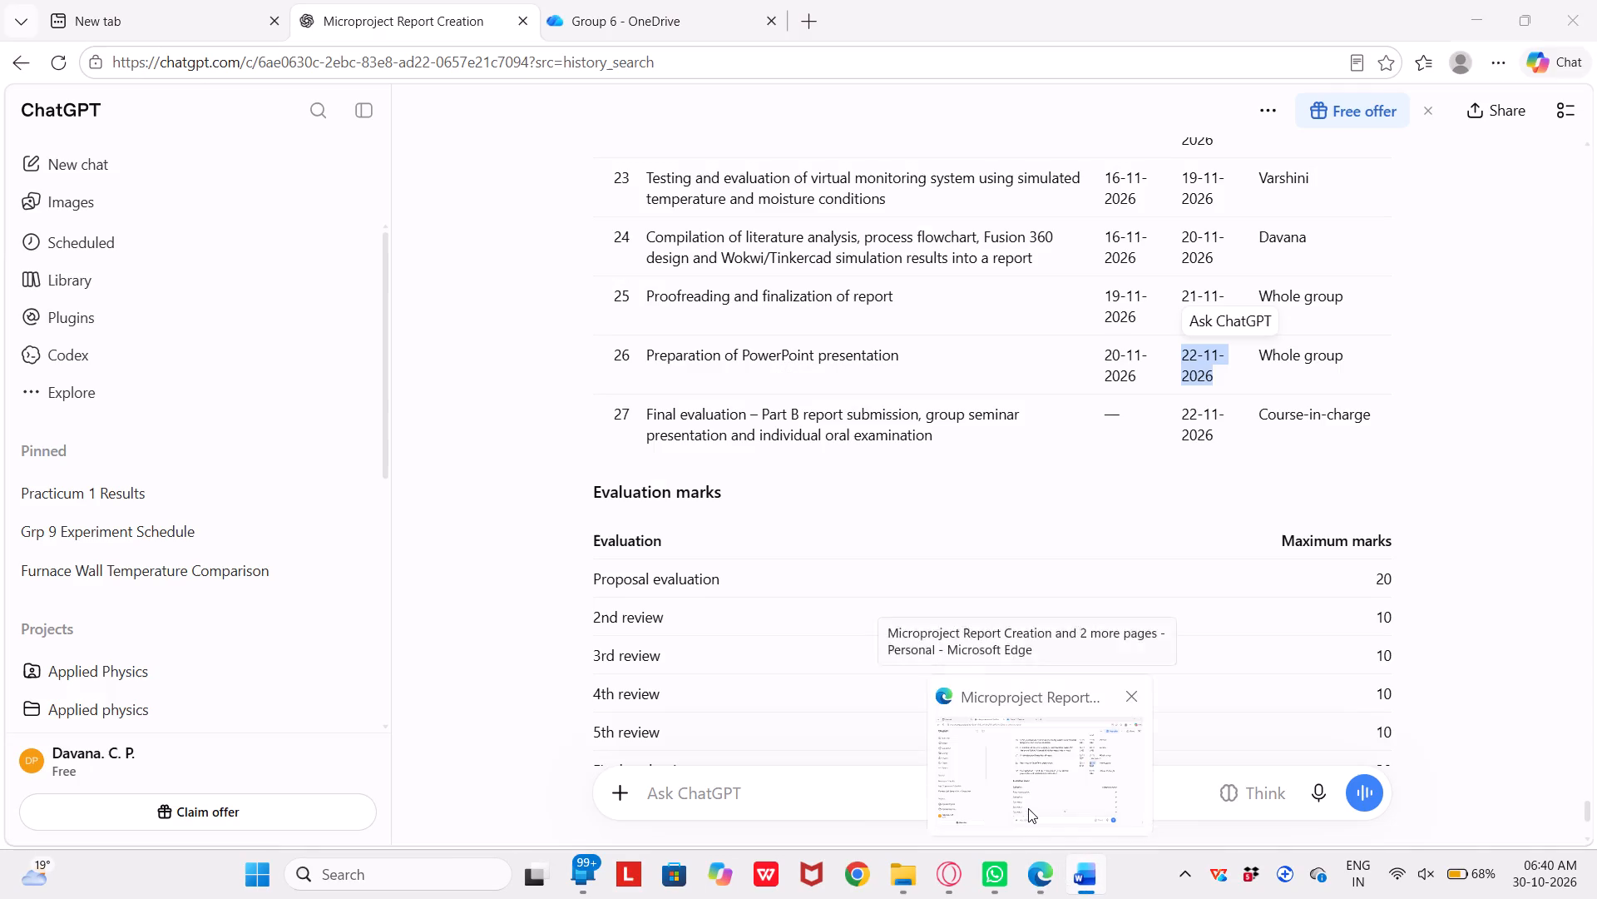
In the "report microbiology" document's Declaration table, change the last digit of the first student's registration number to 1 and the second's to 7.
{"action": "left_click", "coordinate": [1028, 808]}
{"action": "left_click", "coordinate": [1077, 783]}
{"action": "scroll", "coordinate": [929, 698], "scroll_direction": "up", "scroll_amount": 4}
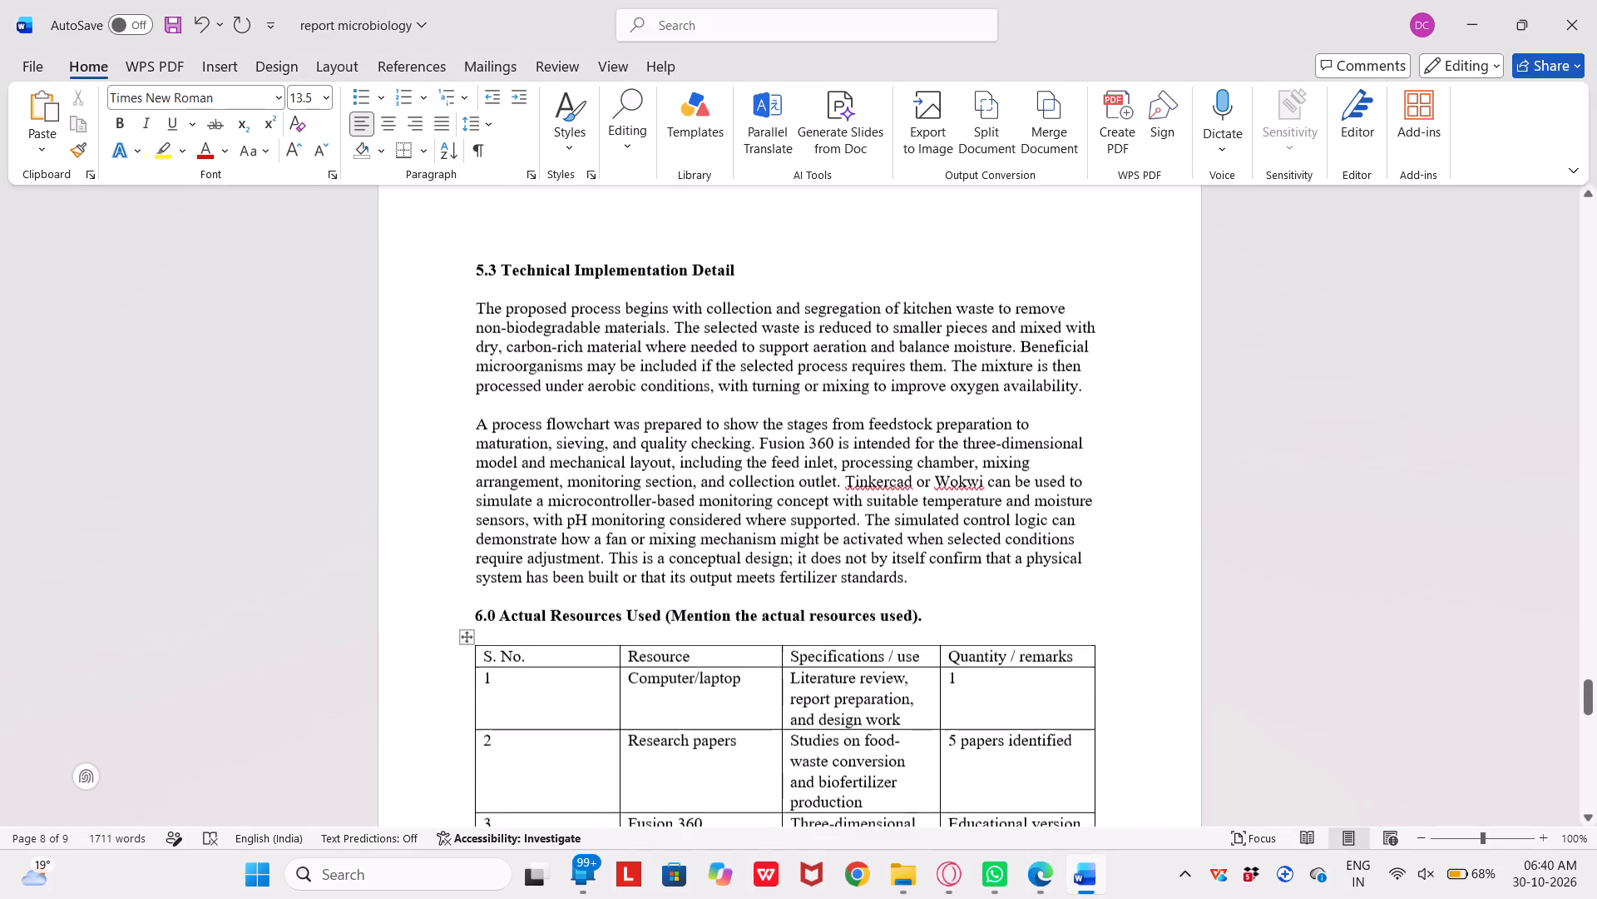
{"action": "scroll", "coordinate": [929, 698], "scroll_direction": "up", "scroll_amount": 20}
{"action": "scroll", "coordinate": [929, 698], "scroll_direction": "up", "scroll_amount": 14}
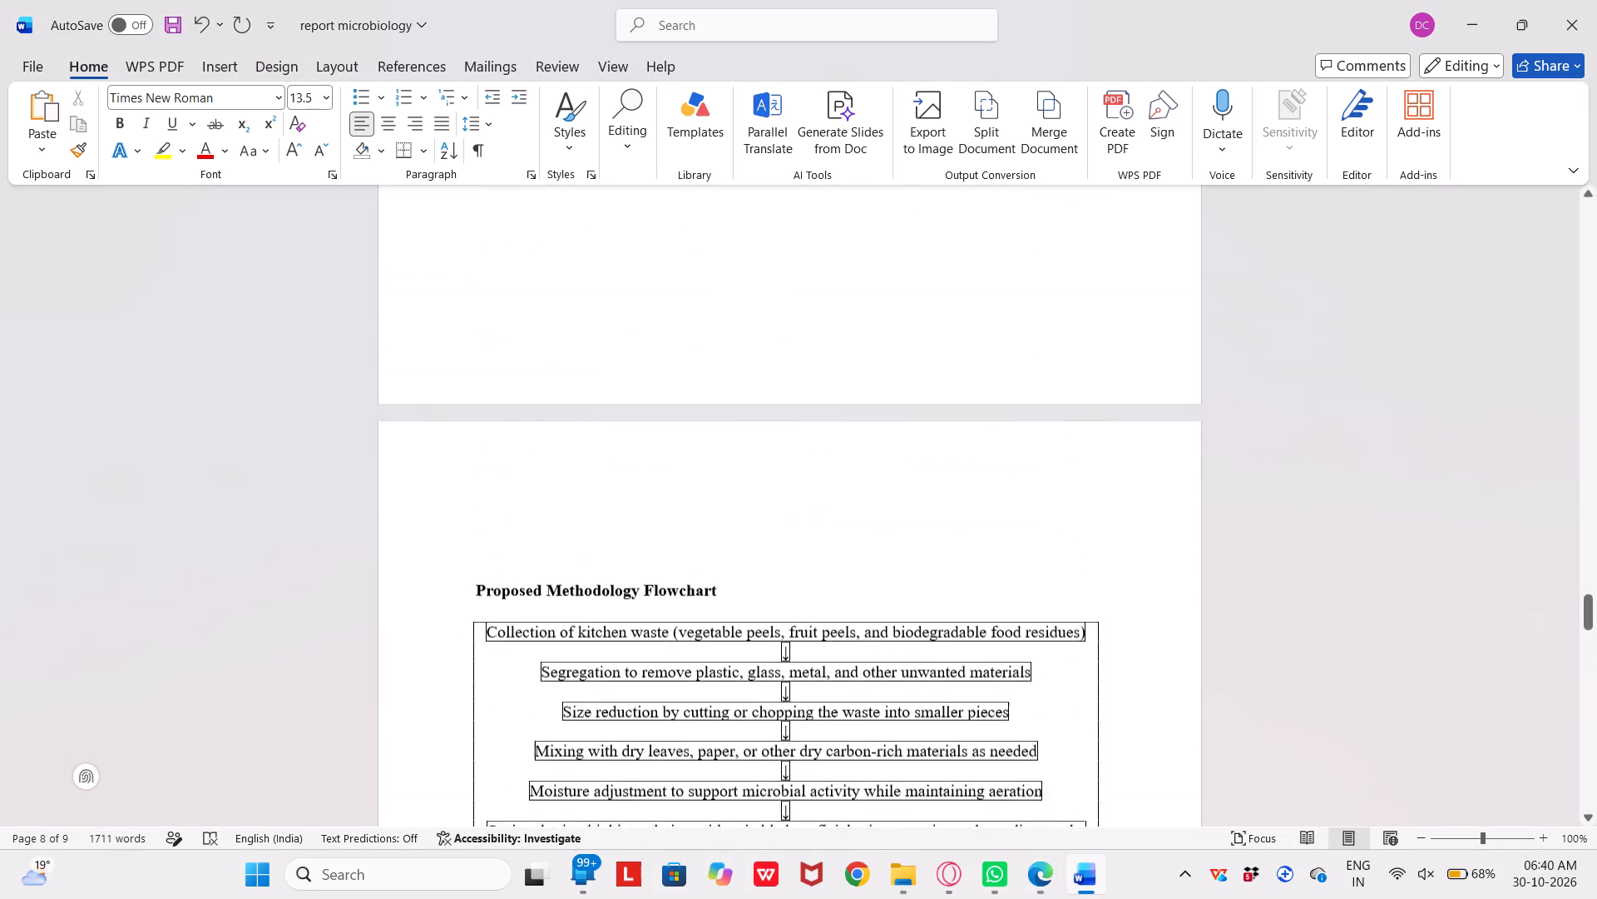
{"action": "scroll", "coordinate": [929, 698], "scroll_direction": "up", "scroll_amount": 2}
{"action": "scroll", "coordinate": [813, 534], "scroll_direction": "up", "scroll_amount": 20}
{"action": "scroll", "coordinate": [813, 534], "scroll_direction": "up", "scroll_amount": 12}
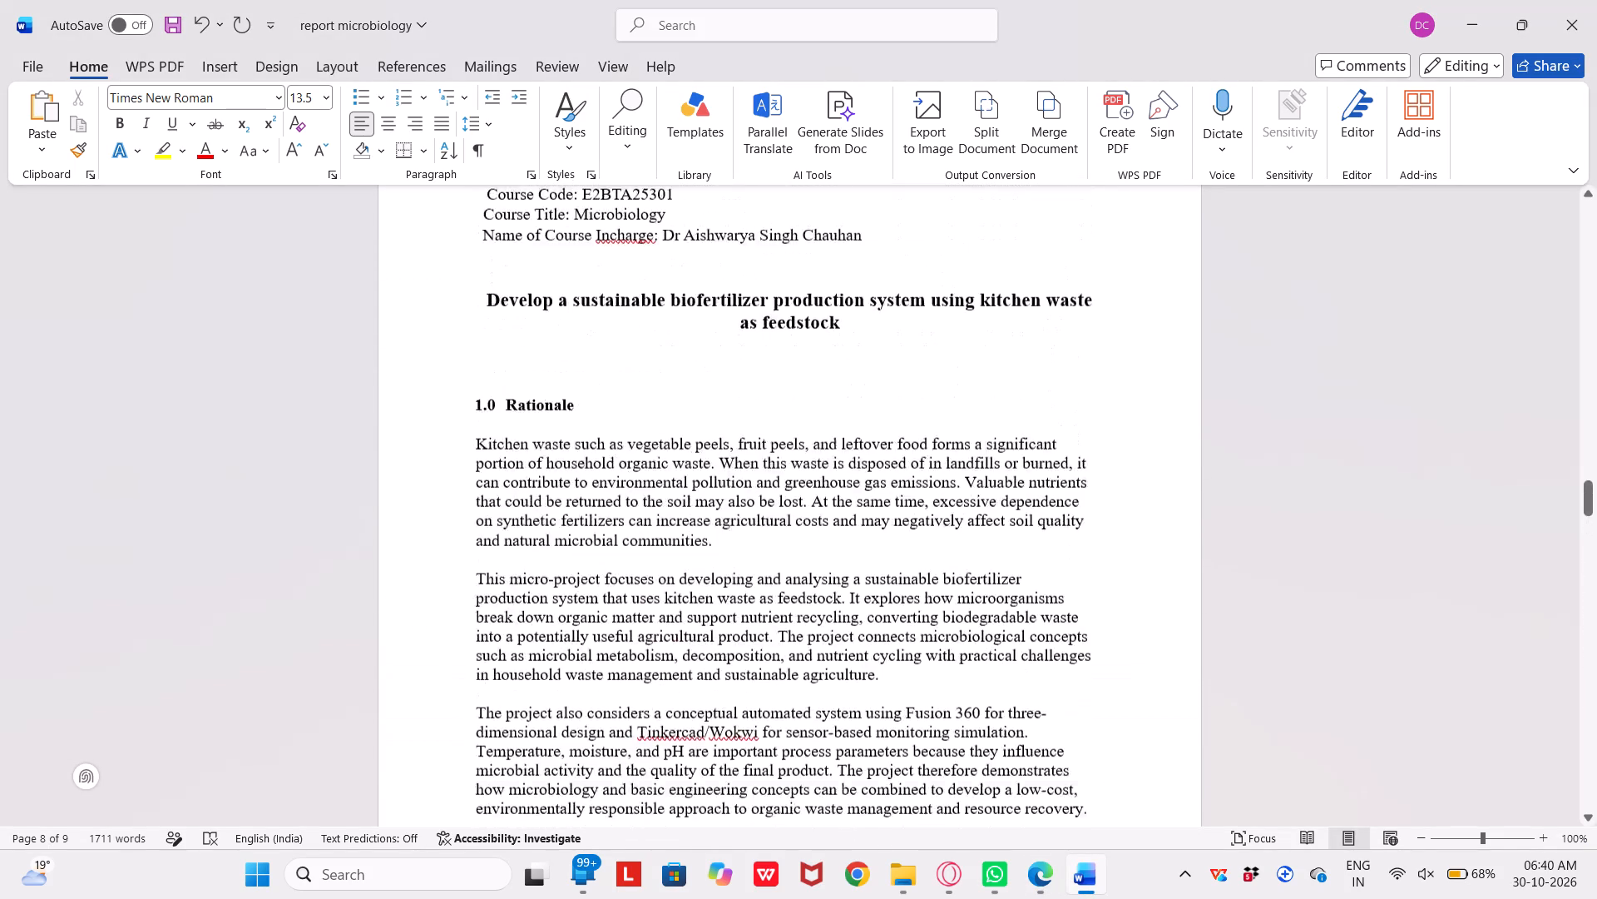
{"action": "scroll", "coordinate": [828, 544], "scroll_direction": "up", "scroll_amount": 9}
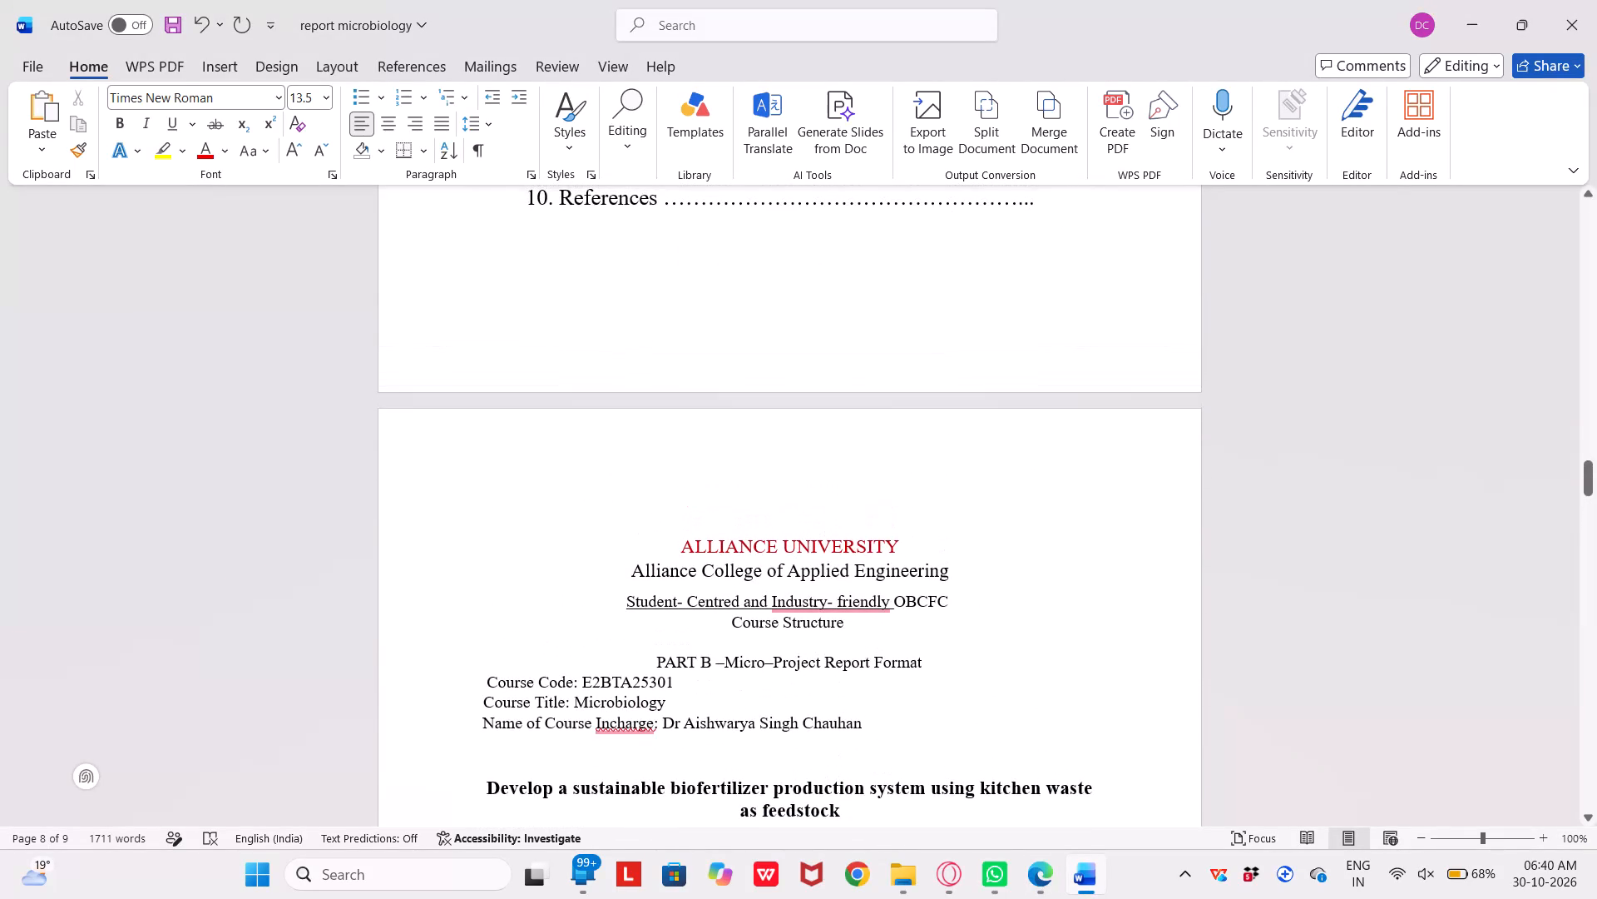
{"action": "scroll", "coordinate": [829, 544], "scroll_direction": "up", "scroll_amount": 20}
{"action": "scroll", "coordinate": [829, 544], "scroll_direction": "up", "scroll_amount": 17}
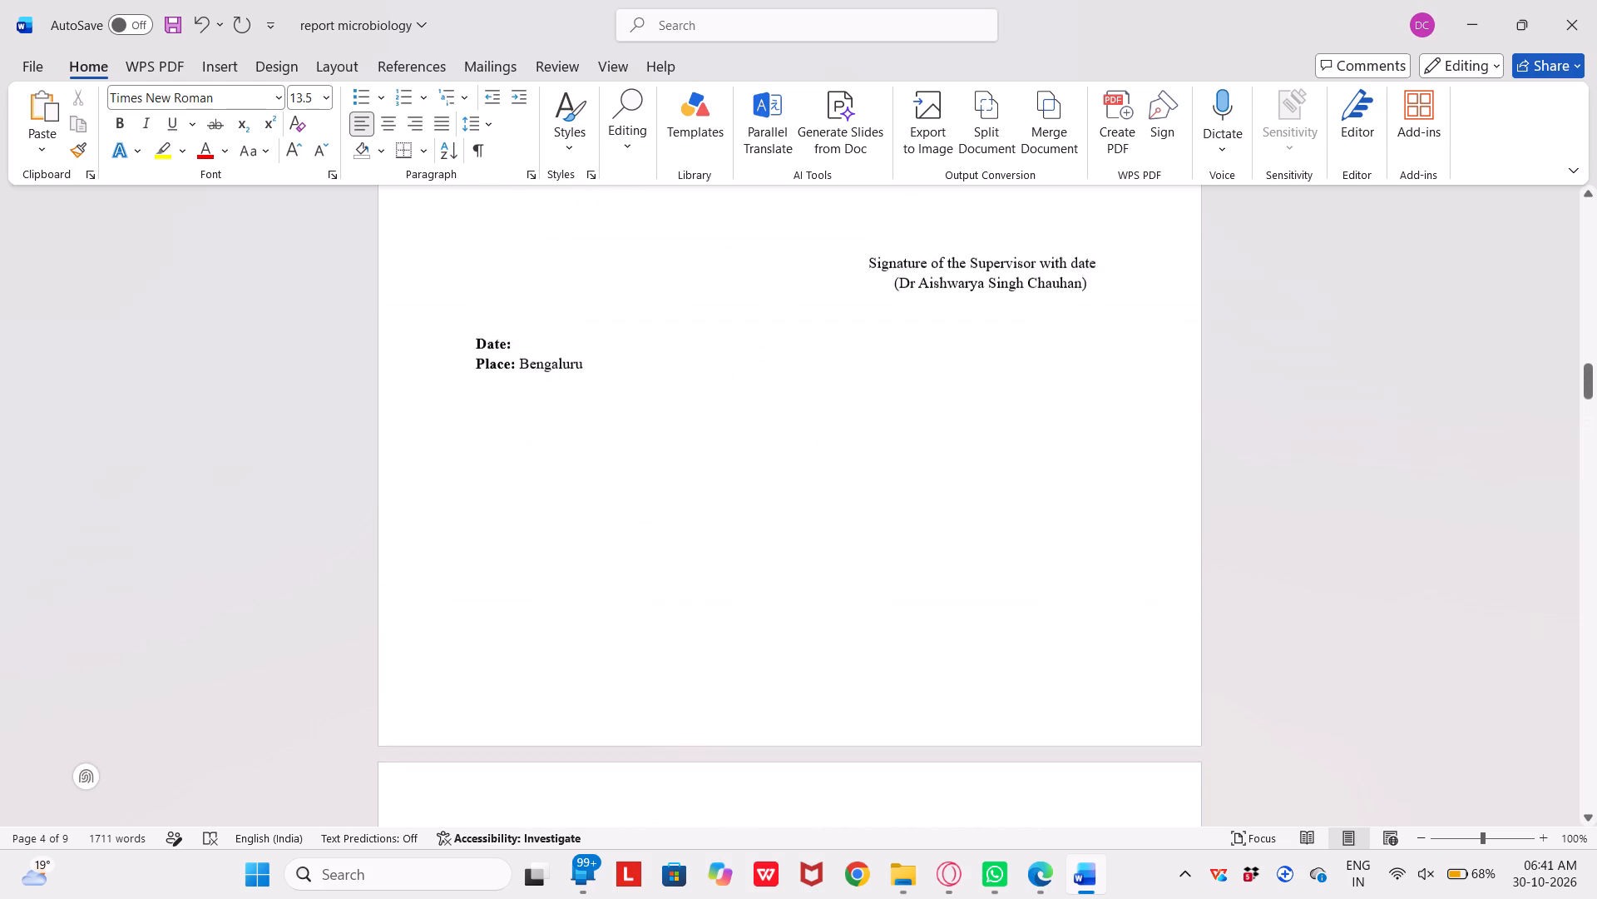
{"action": "scroll", "coordinate": [829, 544], "scroll_direction": "up", "scroll_amount": 20}
{"action": "scroll", "coordinate": [829, 544], "scroll_direction": "up", "scroll_amount": 11}
{"action": "scroll", "coordinate": [829, 544], "scroll_direction": "down", "scroll_amount": 1}
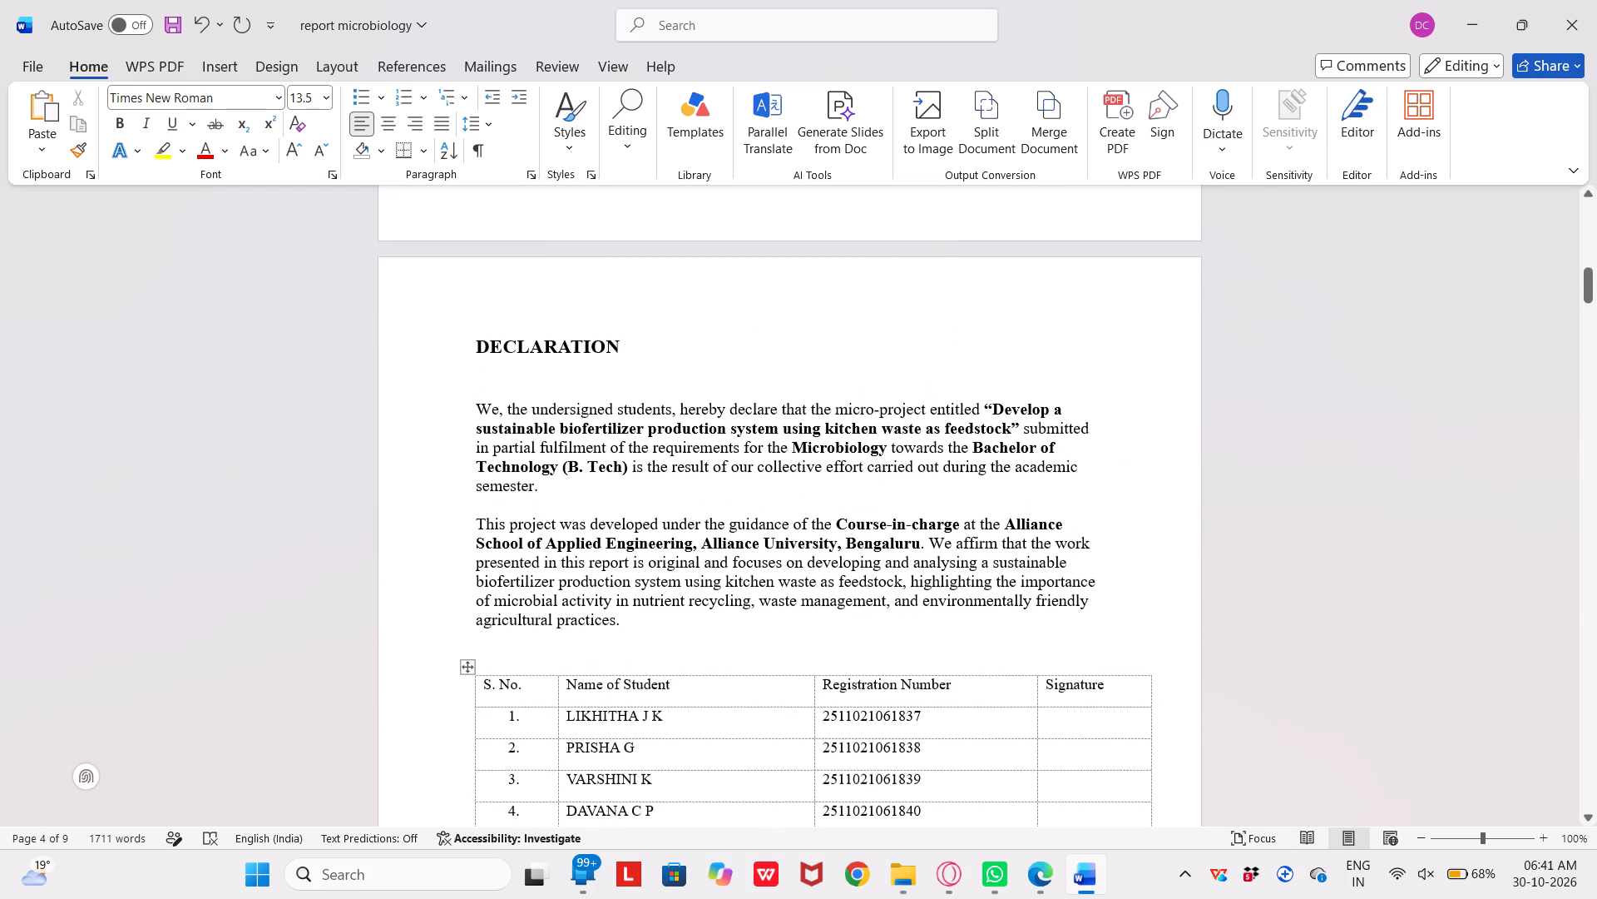
{"action": "scroll", "coordinate": [829, 544], "scroll_direction": "down", "scroll_amount": 2}
{"action": "scroll", "coordinate": [932, 579], "scroll_direction": "down", "scroll_amount": 1}
{"action": "left_click", "coordinate": [936, 512]}
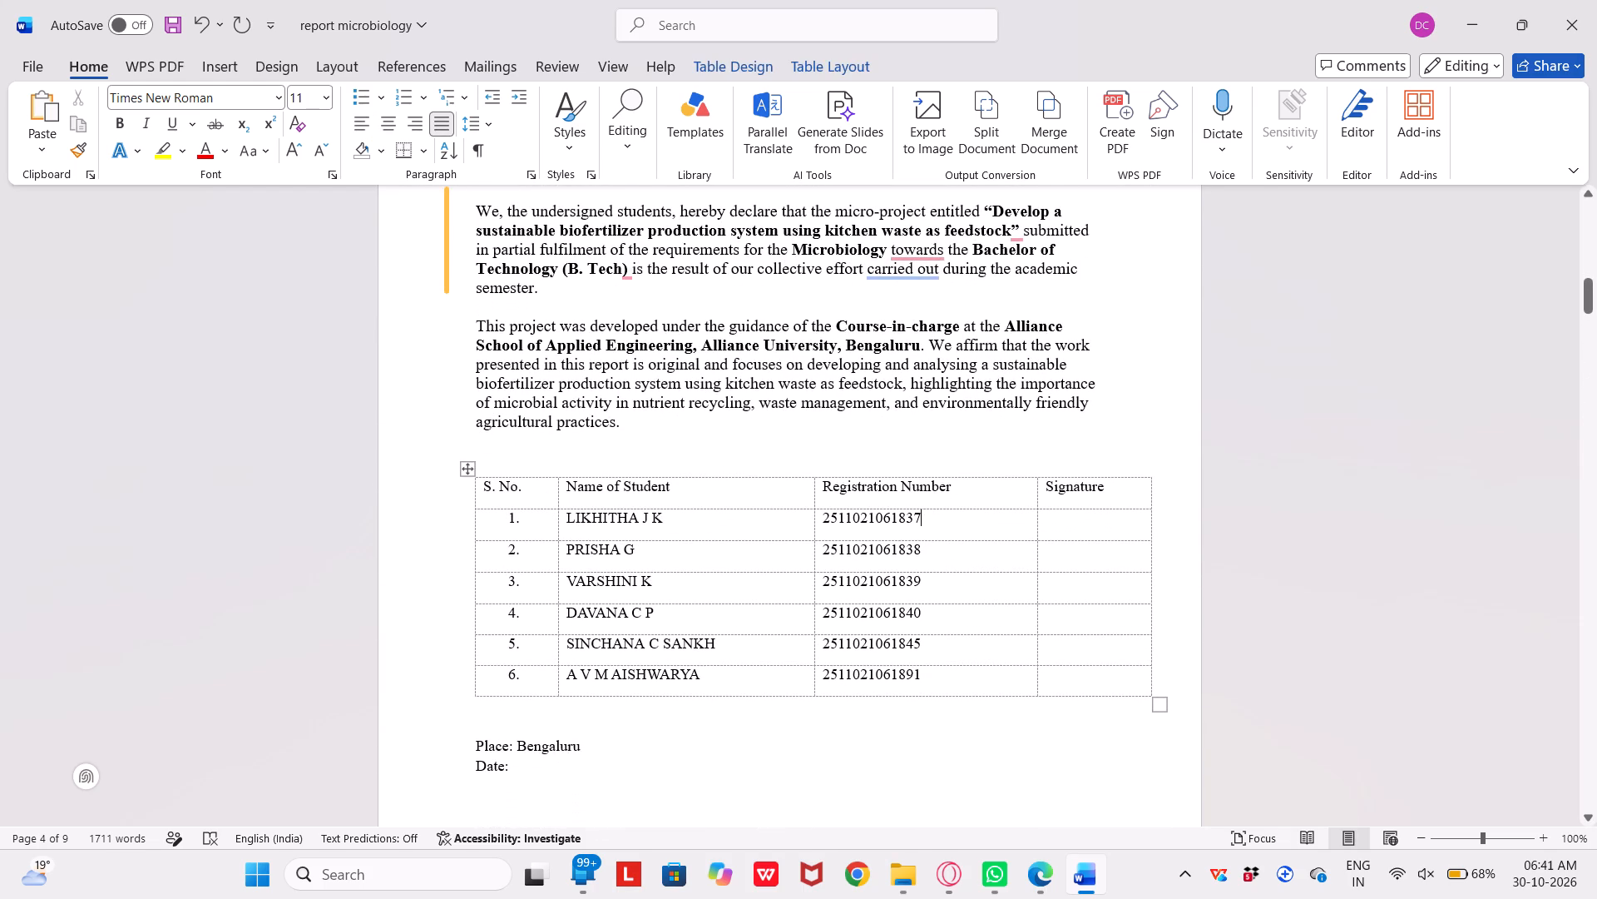
{"action": "key", "text": "BackSpace"}
{"action": "key", "text": "1"}
{"action": "left_click", "coordinate": [960, 559]}
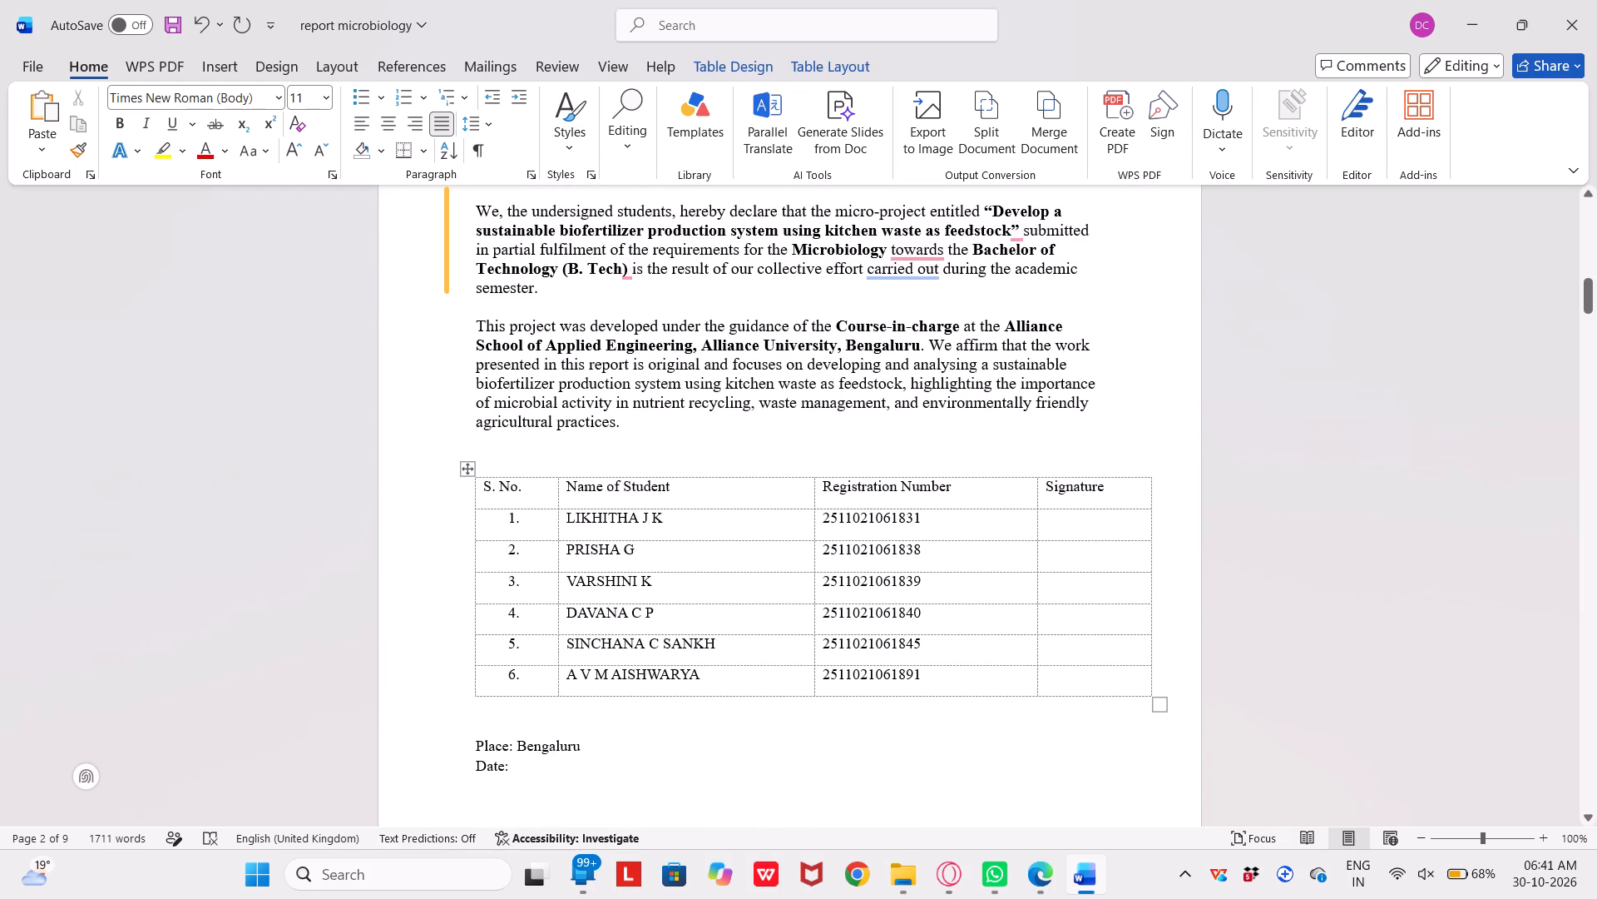
{"action": "key", "text": "BackSpace"}
{"action": "key", "text": "7"}
Check the Declaration page around the student table and switch to the Microproject Report Creation chat in Microsoft Edge.
{"action": "scroll", "coordinate": [976, 581], "scroll_direction": "down", "scroll_amount": 4}
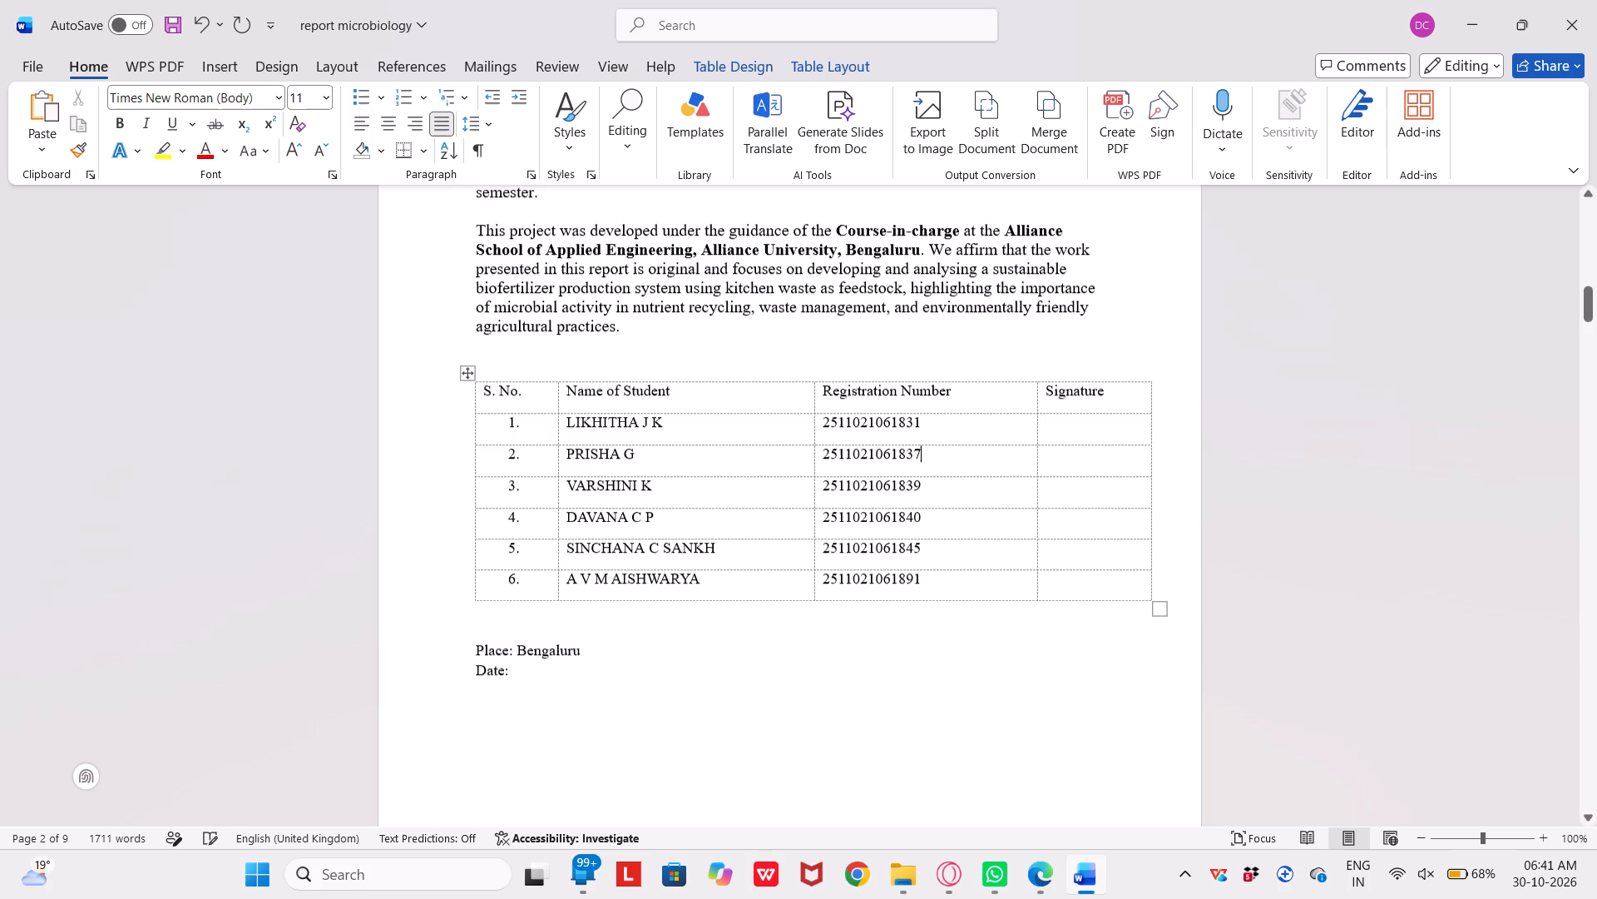
{"action": "scroll", "coordinate": [977, 589], "scroll_direction": "down", "scroll_amount": 2}
{"action": "scroll", "coordinate": [960, 600], "scroll_direction": "up", "scroll_amount": 2}
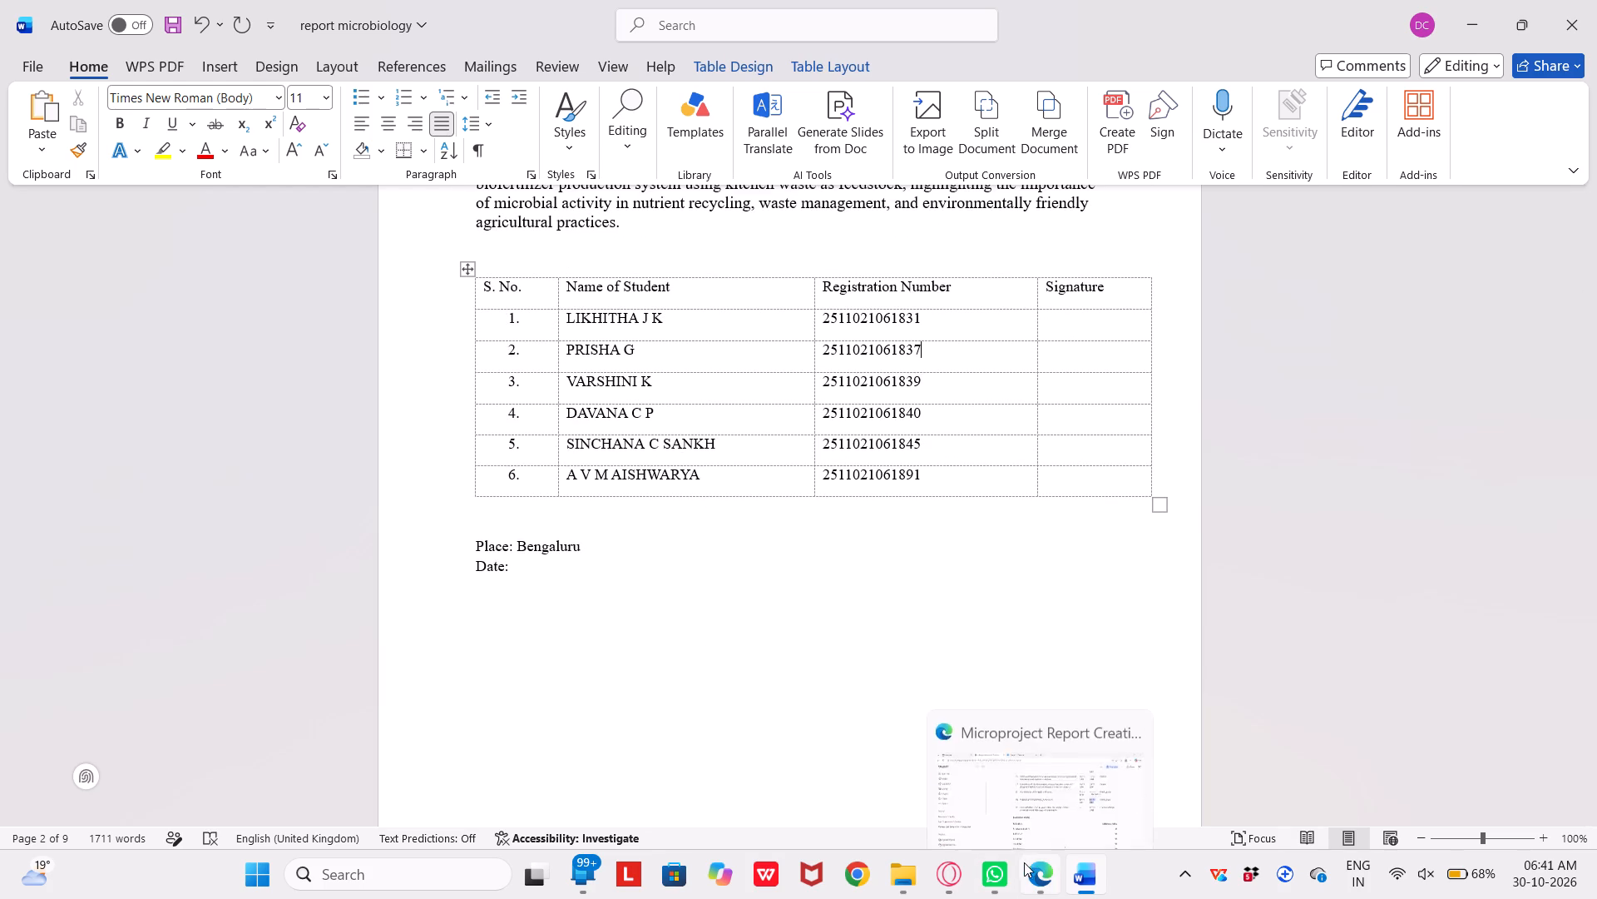
{"action": "left_click", "coordinate": [1021, 822]}
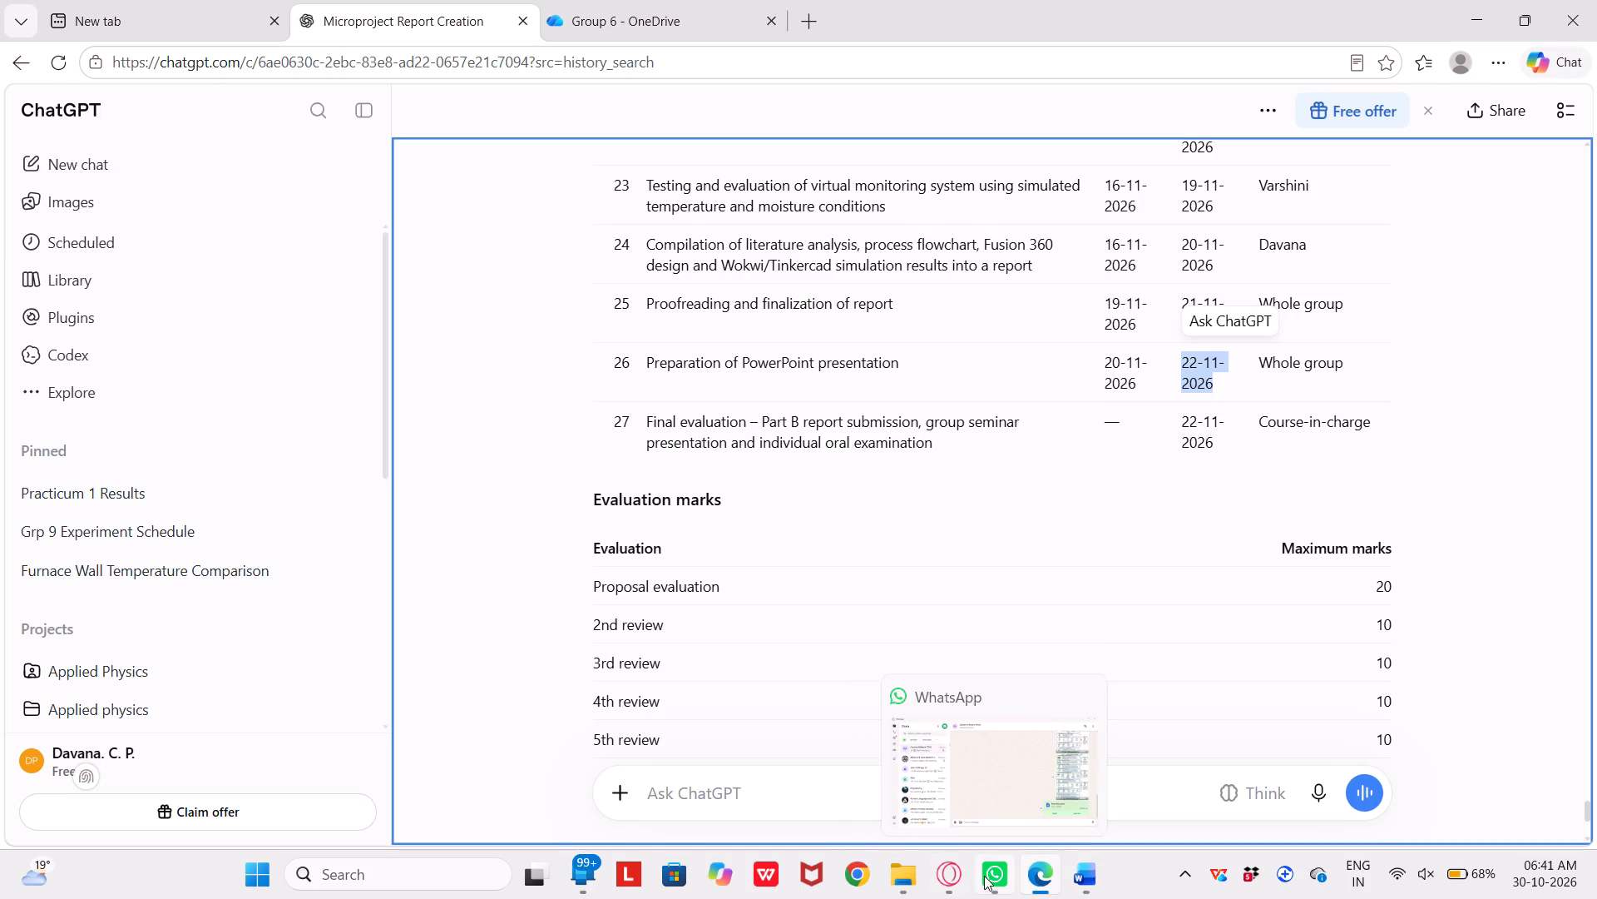
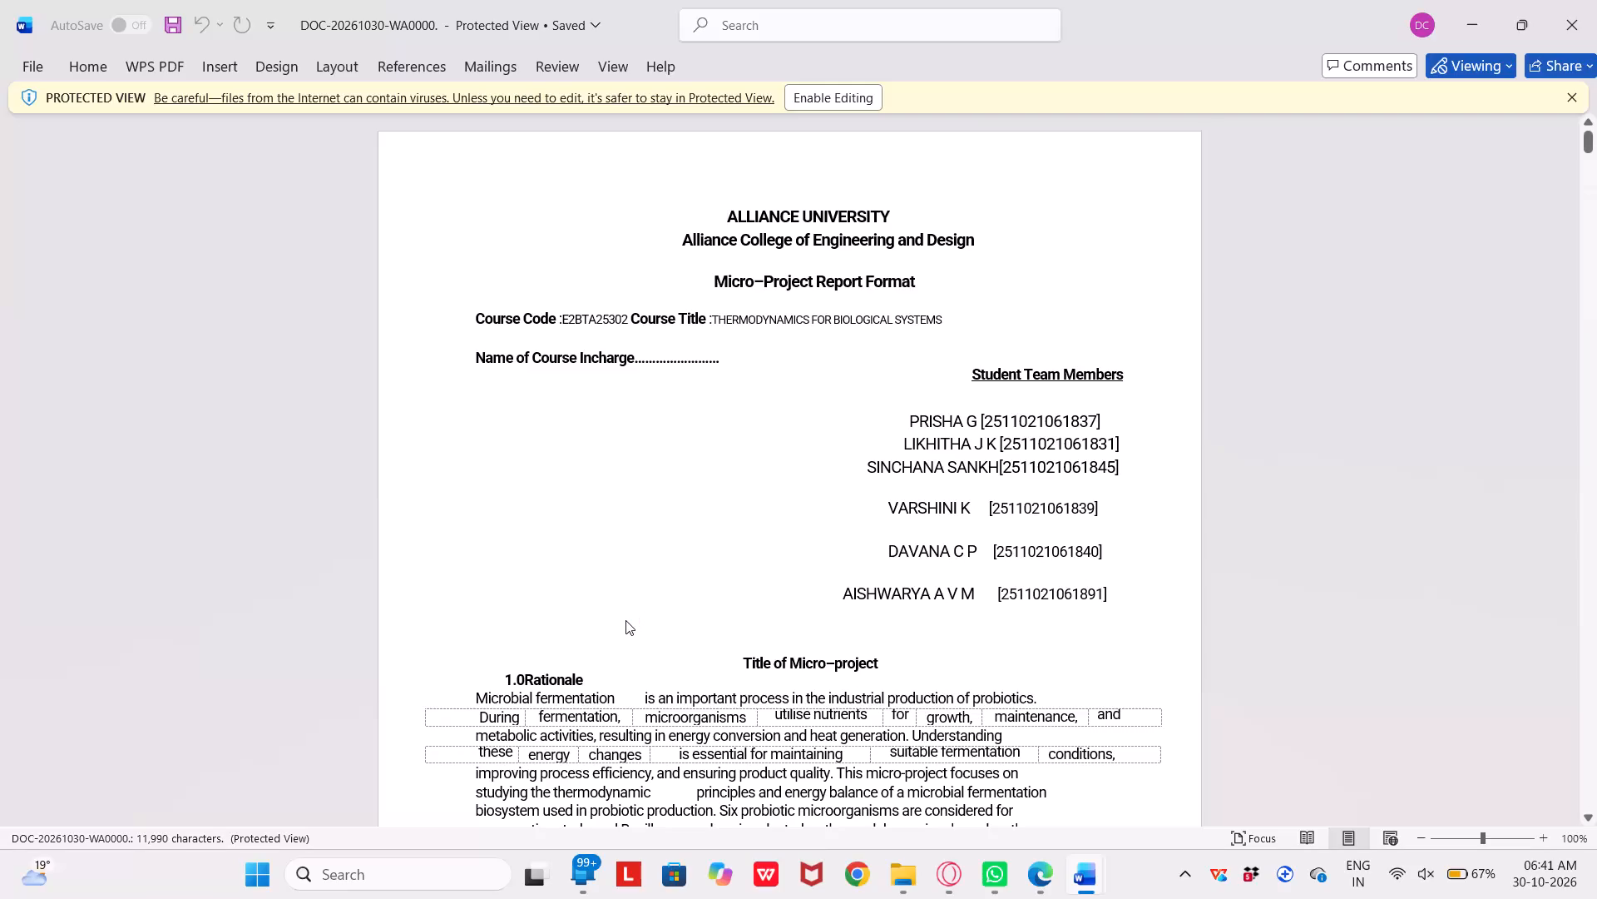
Close the protected-view thermodynamics micro-project document DOC-20261030-WA0000.
{"action": "left_click", "coordinate": [1590, 44]}
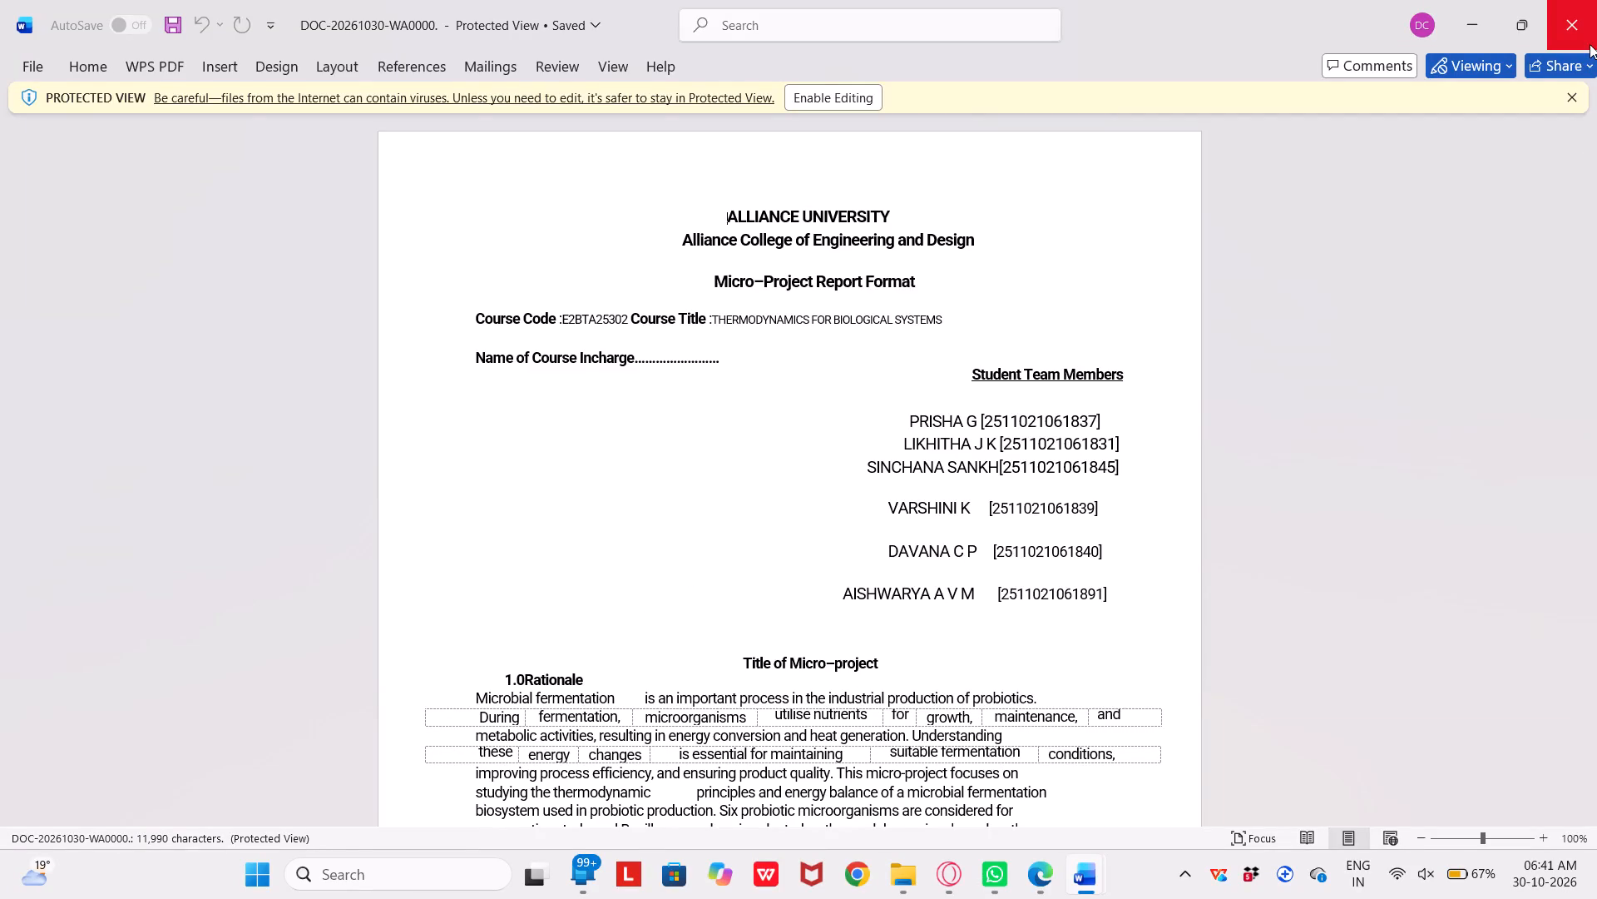
Check the "report microbiology" Declaration page around the student table and the Place and Date lines.
{"action": "scroll", "coordinate": [950, 513], "scroll_direction": "down", "scroll_amount": 2}
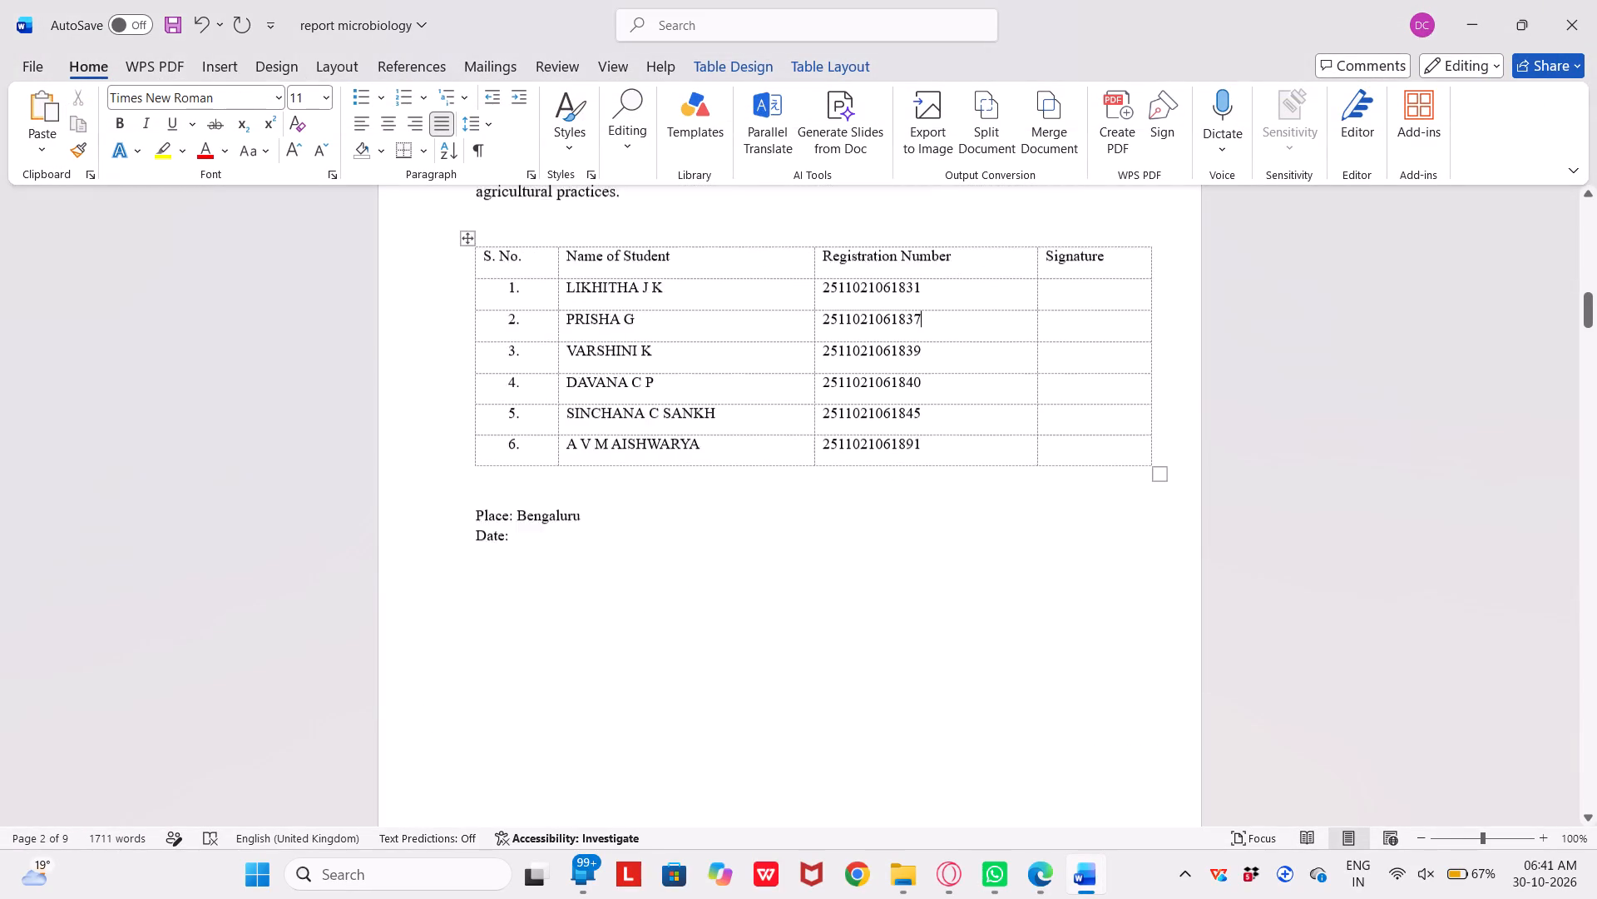
{"action": "scroll", "coordinate": [950, 513], "scroll_direction": "up", "scroll_amount": 3}
{"action": "scroll", "coordinate": [952, 513], "scroll_direction": "down", "scroll_amount": 15}
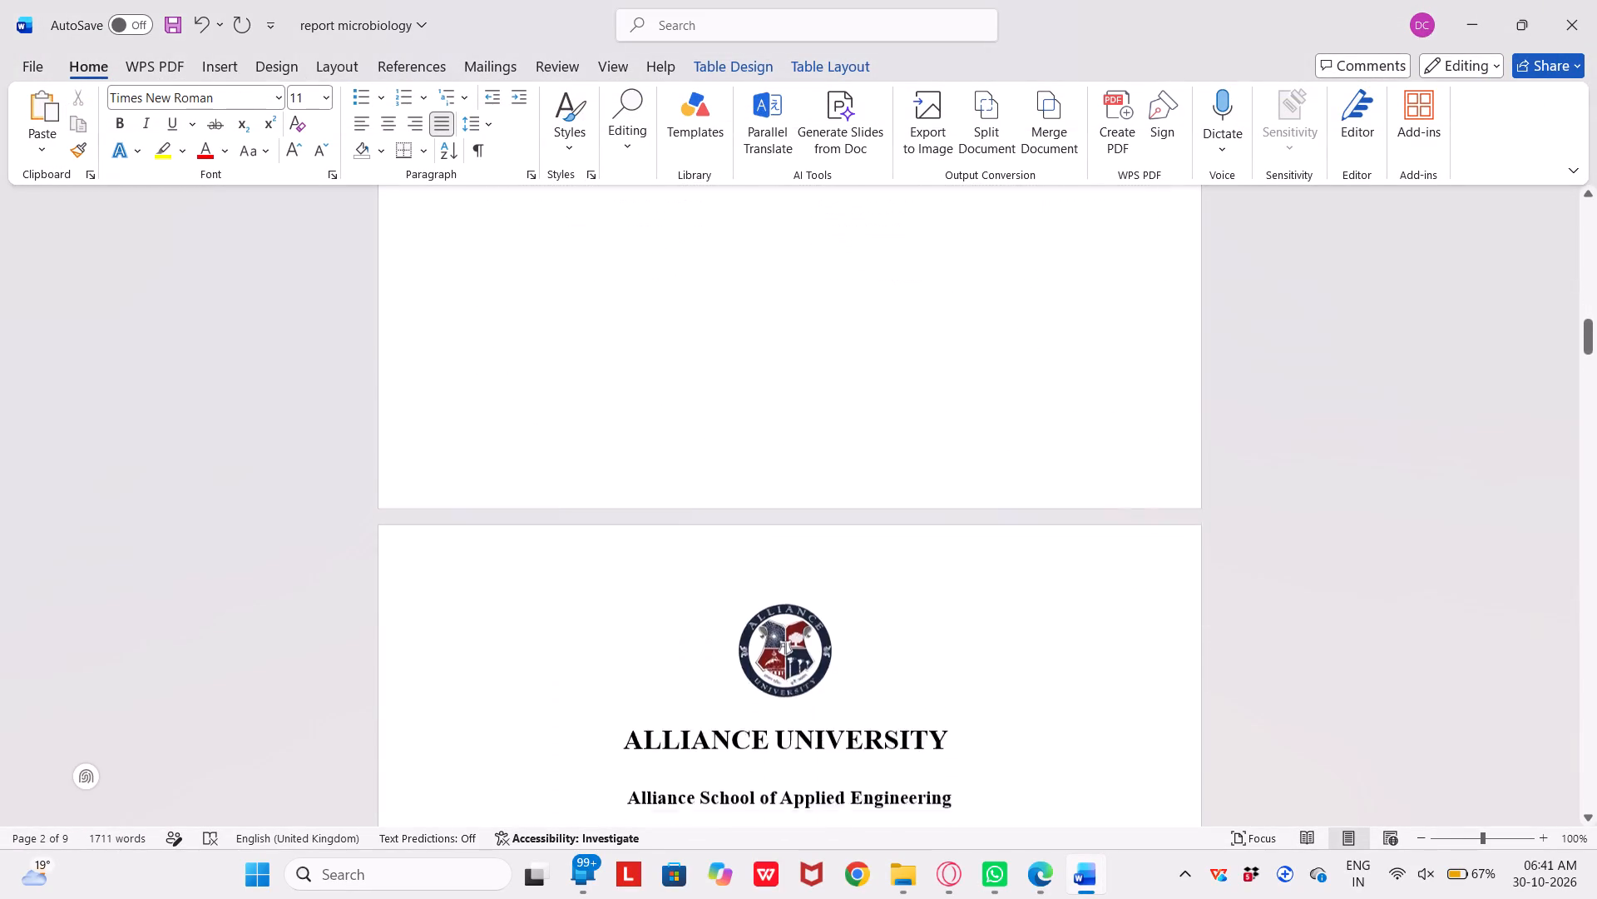
{"action": "scroll", "coordinate": [952, 511], "scroll_direction": "down", "scroll_amount": 2}
{"action": "scroll", "coordinate": [952, 511], "scroll_direction": "up", "scroll_amount": 12}
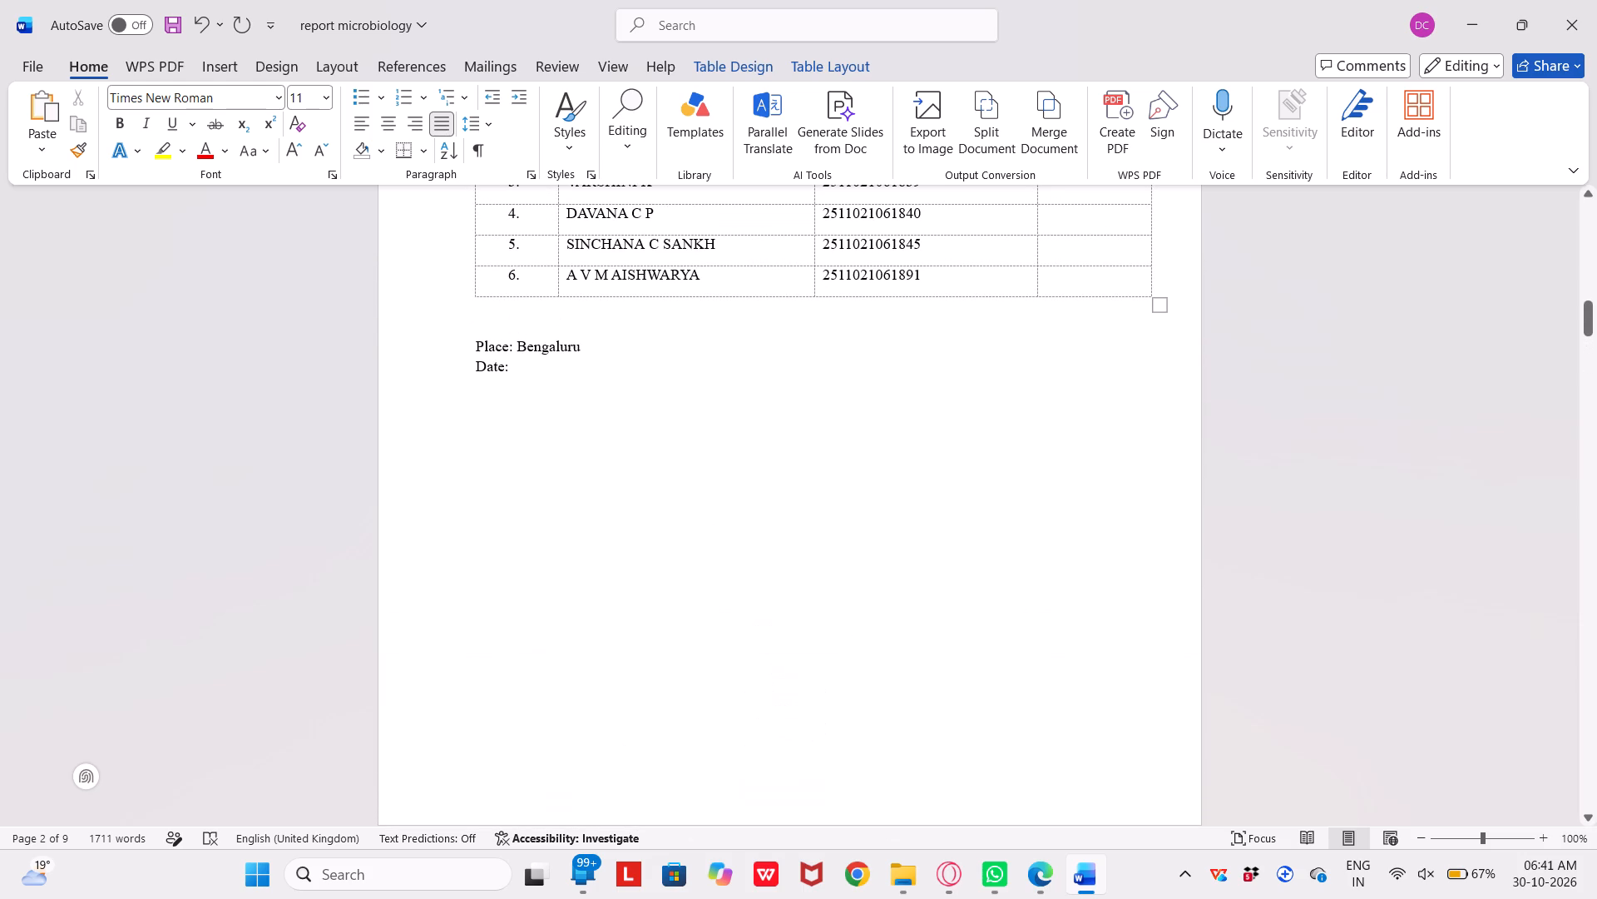
{"action": "left_click", "coordinate": [611, 395]}
{"action": "left_click", "coordinate": [555, 378]}
{"action": "double_click", "coordinate": [535, 365]}
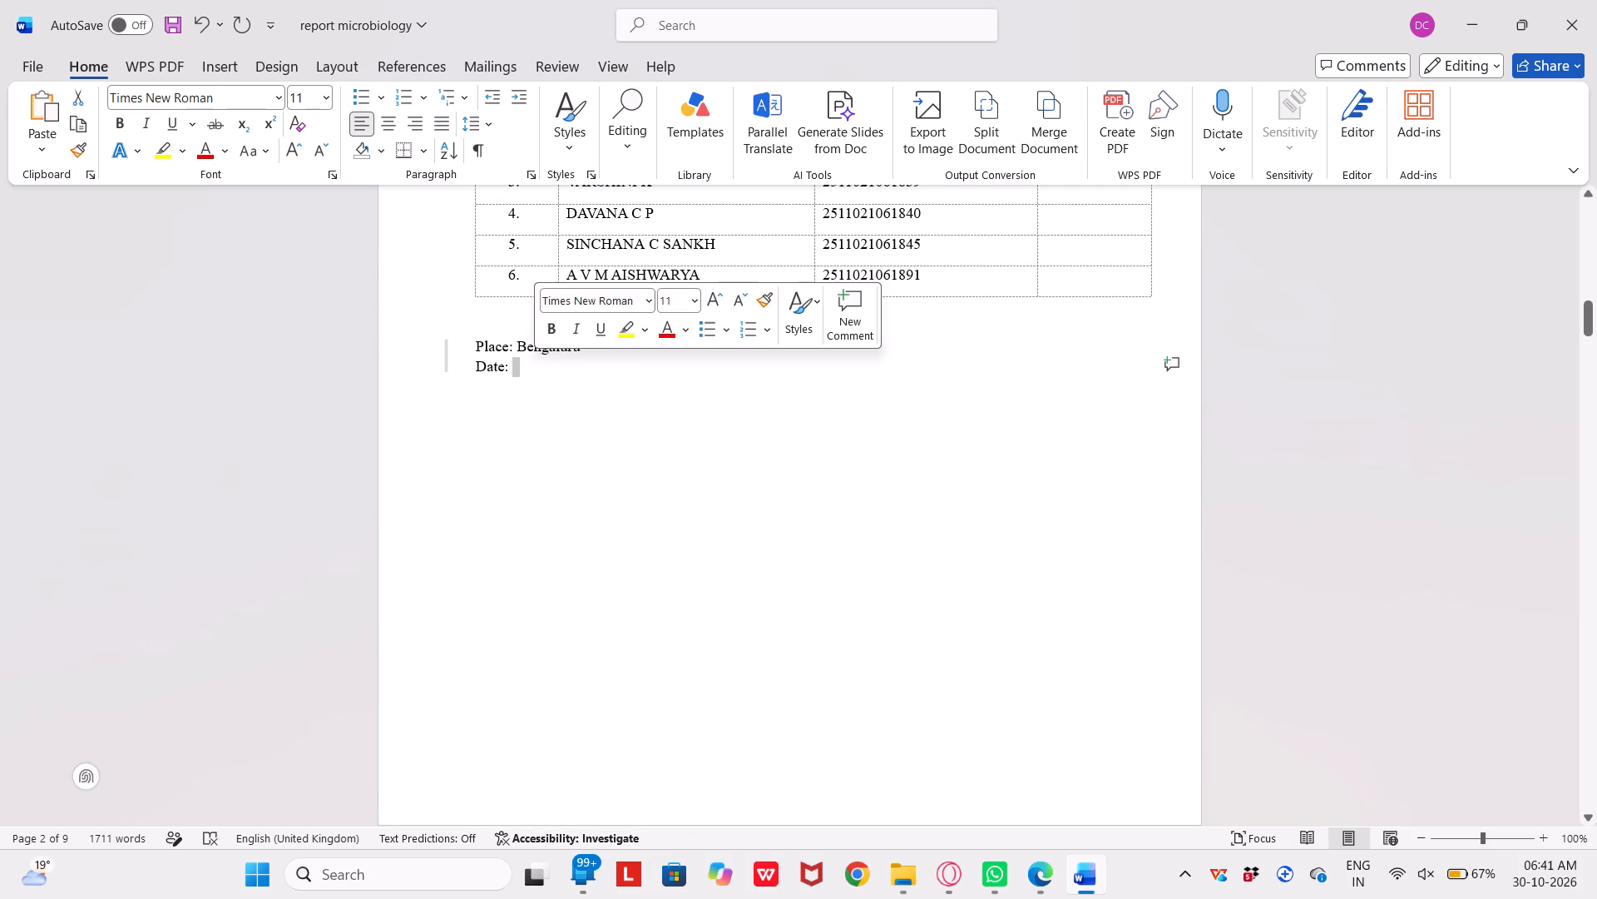
{"action": "scroll", "coordinate": [535, 365], "scroll_direction": "up", "scroll_amount": 1}
{"action": "left_click", "coordinate": [531, 430]}
{"action": "scroll", "coordinate": [694, 444], "scroll_direction": "down", "scroll_amount": 5}
{"action": "scroll", "coordinate": [694, 446], "scroll_direction": "up", "scroll_amount": 4}
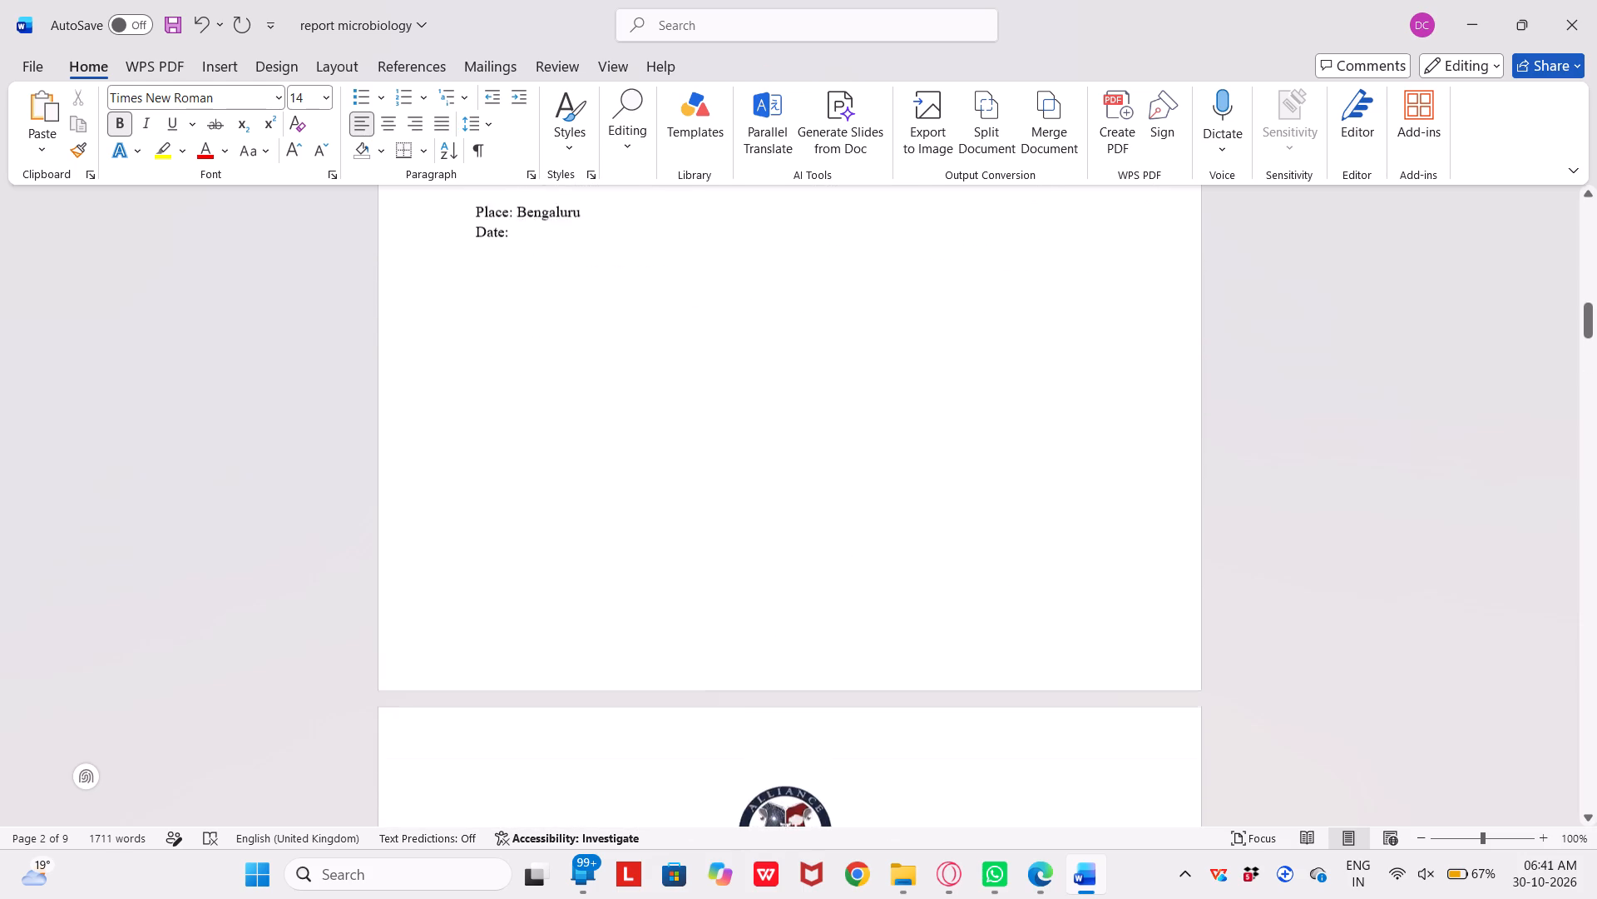
{"action": "scroll", "coordinate": [694, 446], "scroll_direction": "down", "scroll_amount": 6}
In the cover page's student table, change the last digit of the first student's registration number to 1 and the second's to 7.
{"action": "scroll", "coordinate": [694, 446], "scroll_direction": "up", "scroll_amount": 20}
{"action": "scroll", "coordinate": [694, 446], "scroll_direction": "up", "scroll_amount": 8}
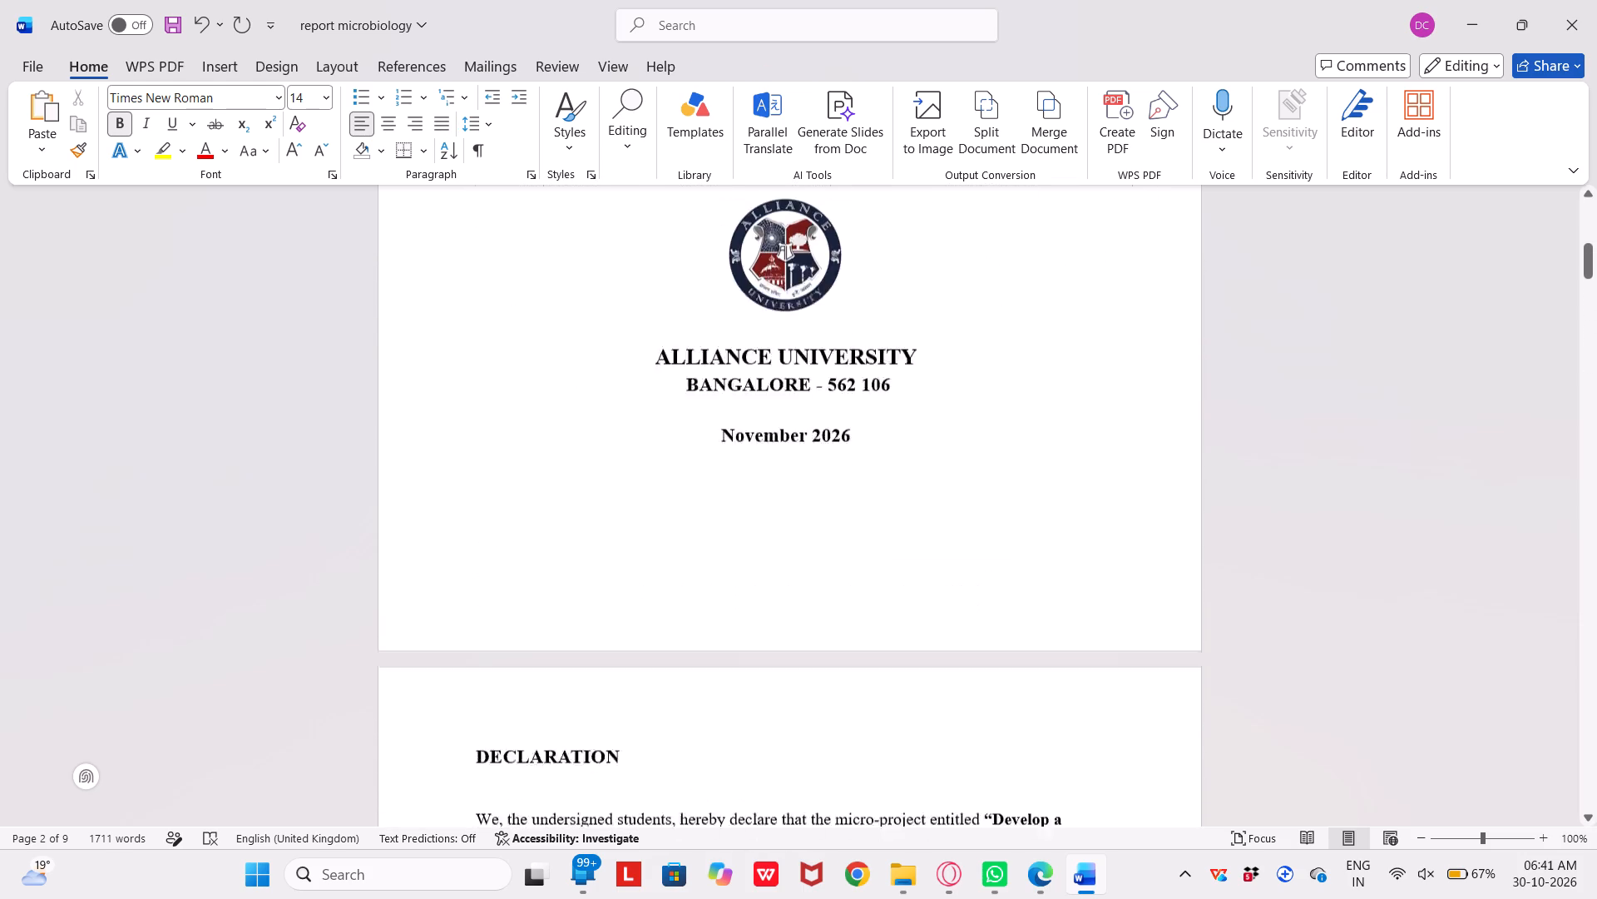
{"action": "scroll", "coordinate": [695, 446], "scroll_direction": "up", "scroll_amount": 18}
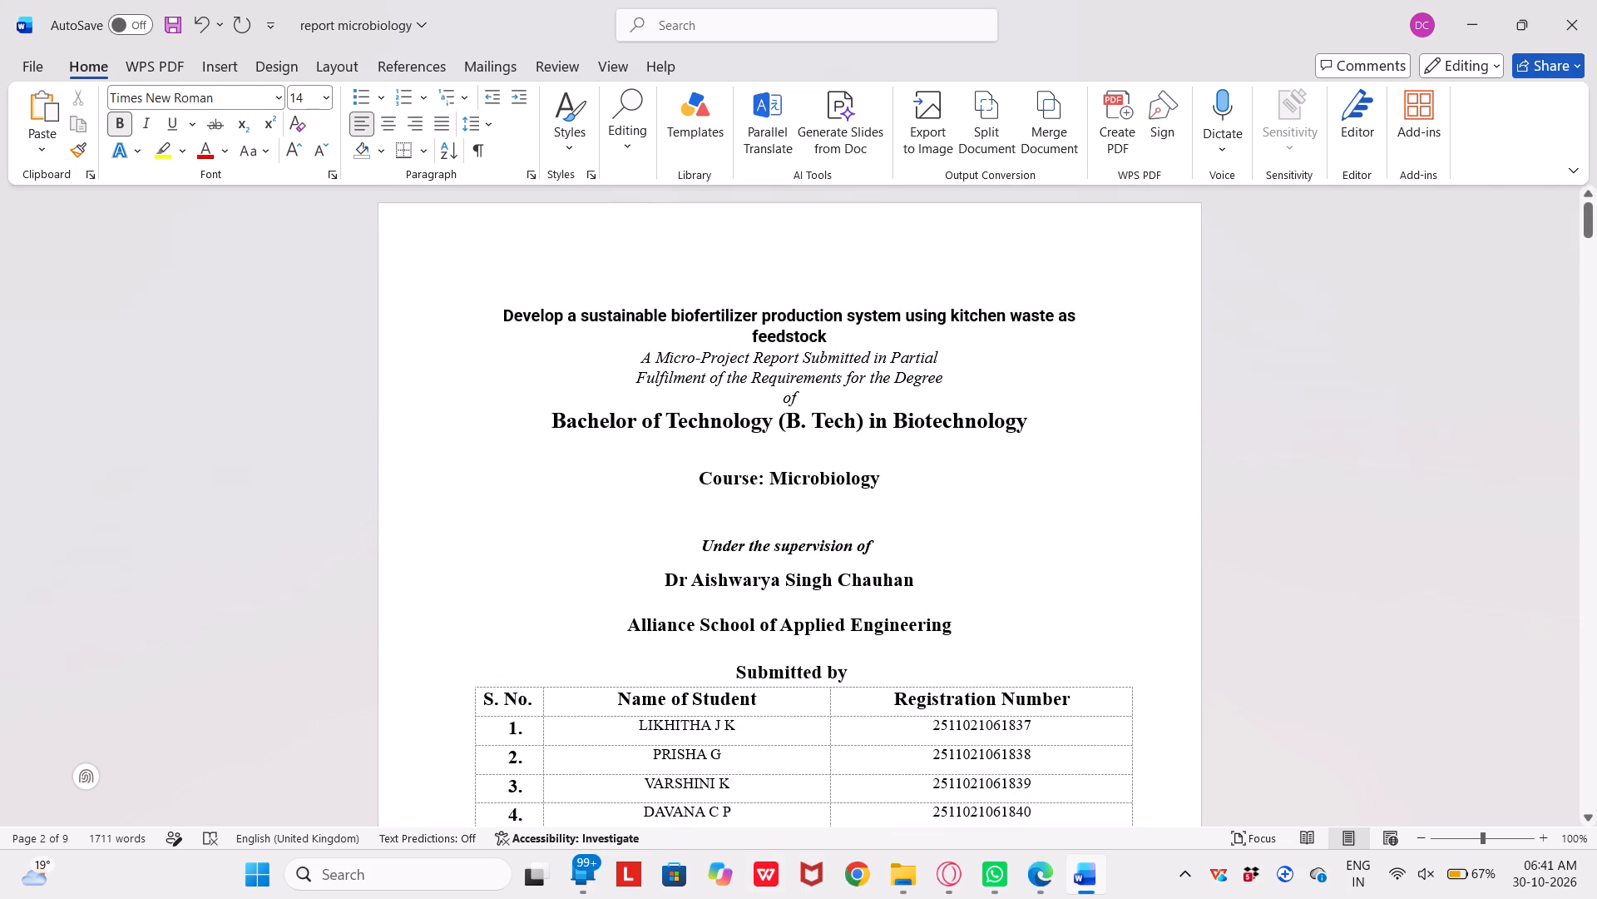
{"action": "scroll", "coordinate": [696, 445], "scroll_direction": "down", "scroll_amount": 8}
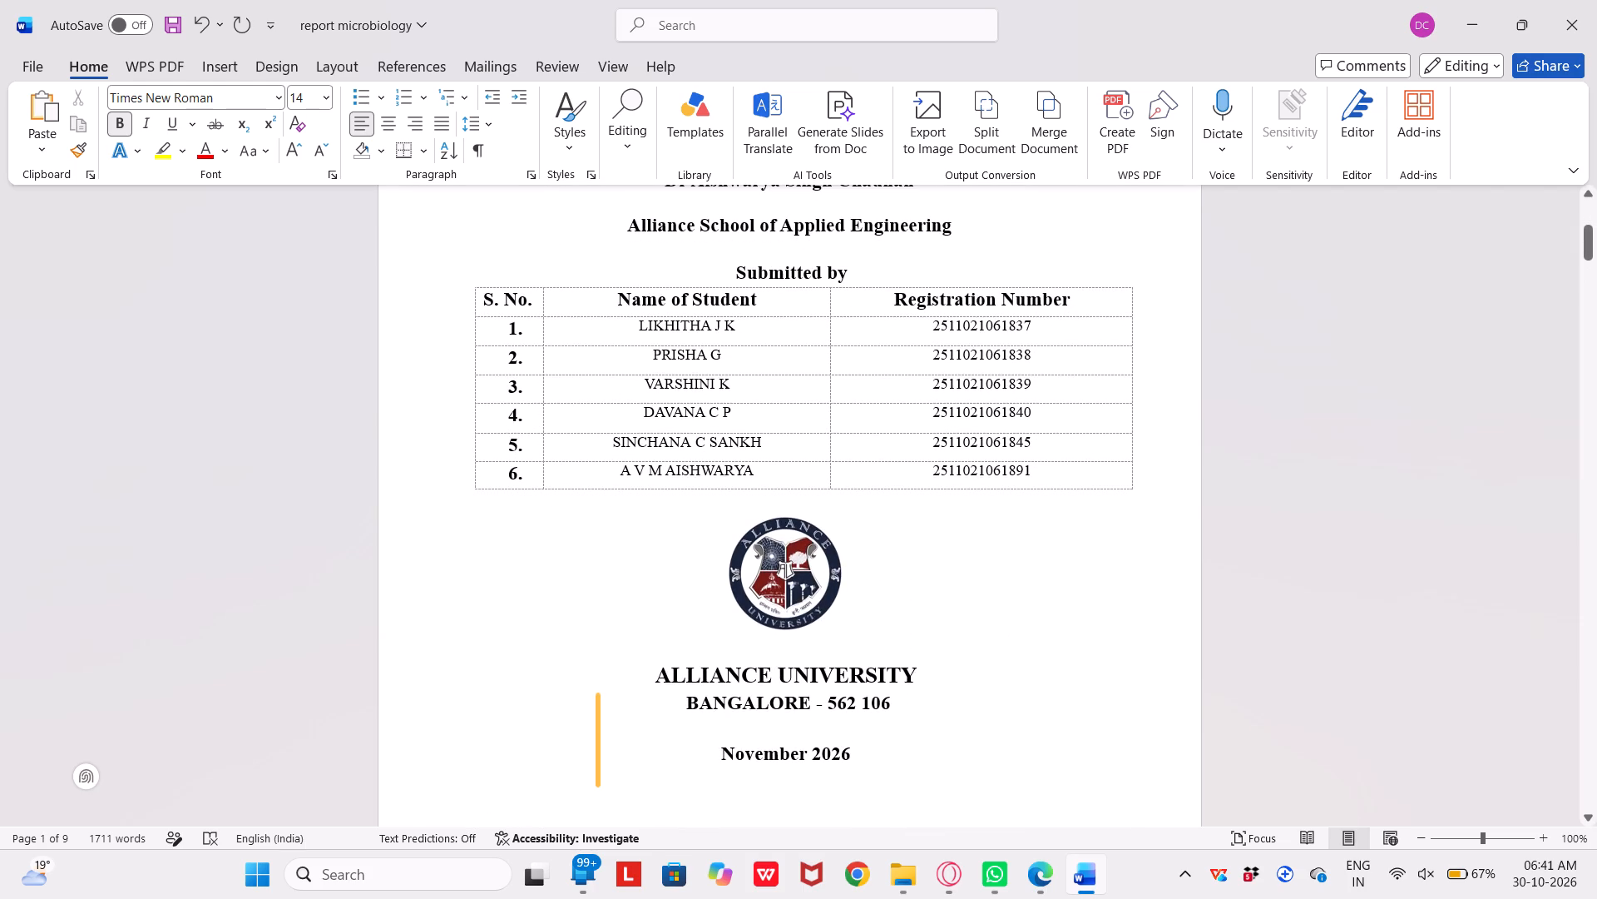
{"action": "left_click", "coordinate": [1045, 330]}
{"action": "key", "text": "BackSpace"}
{"action": "key", "text": "1"}
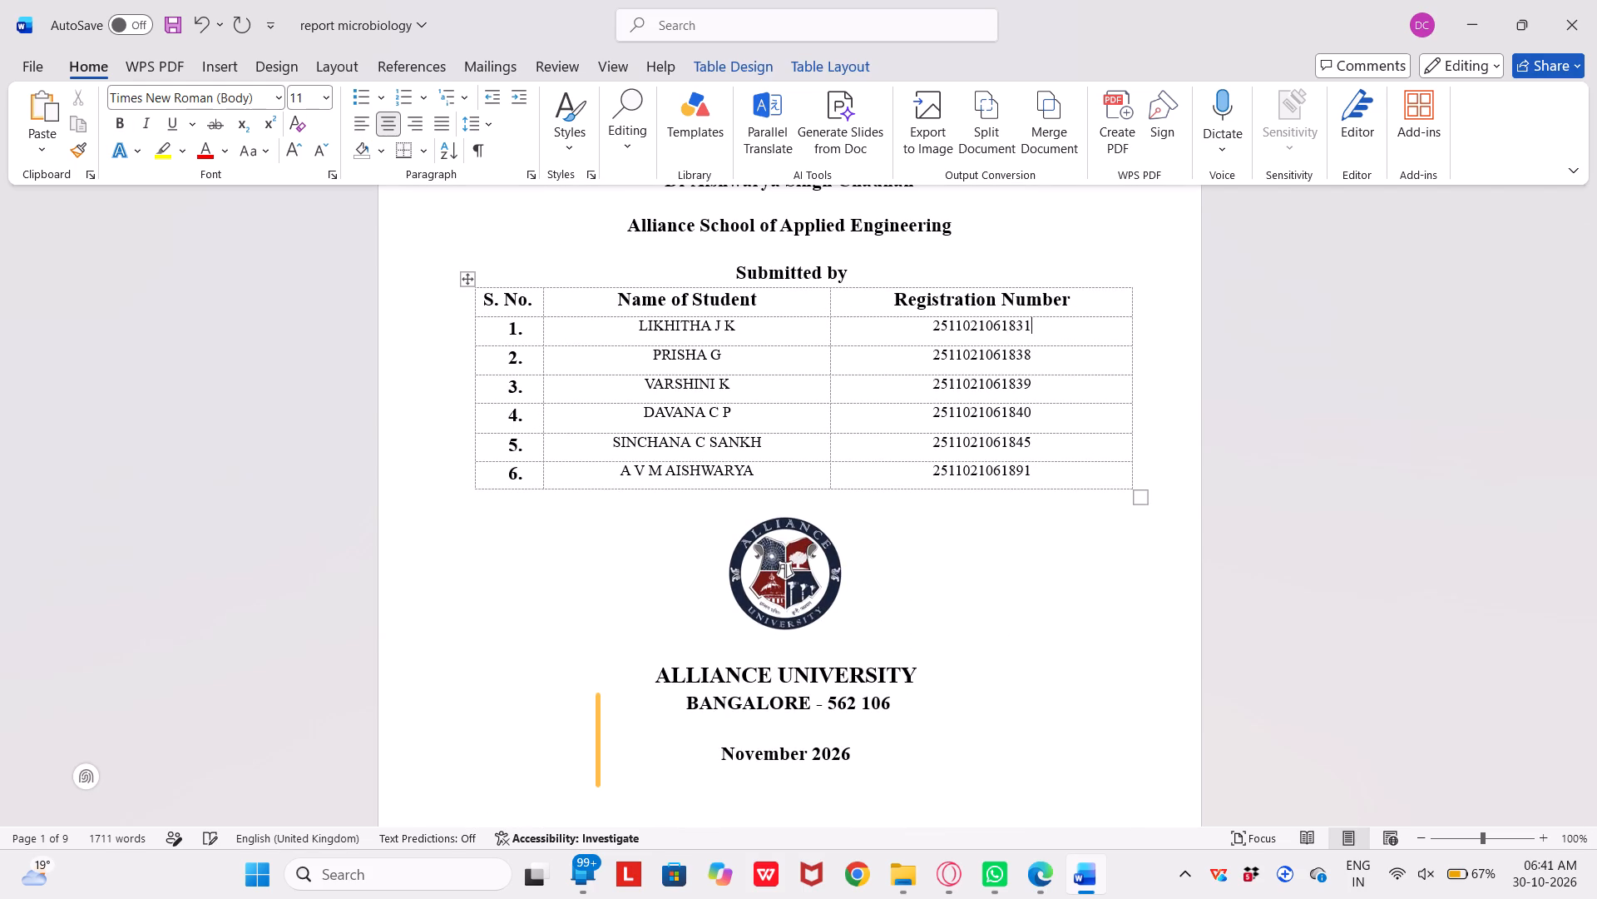
{"action": "left_click", "coordinate": [1072, 366]}
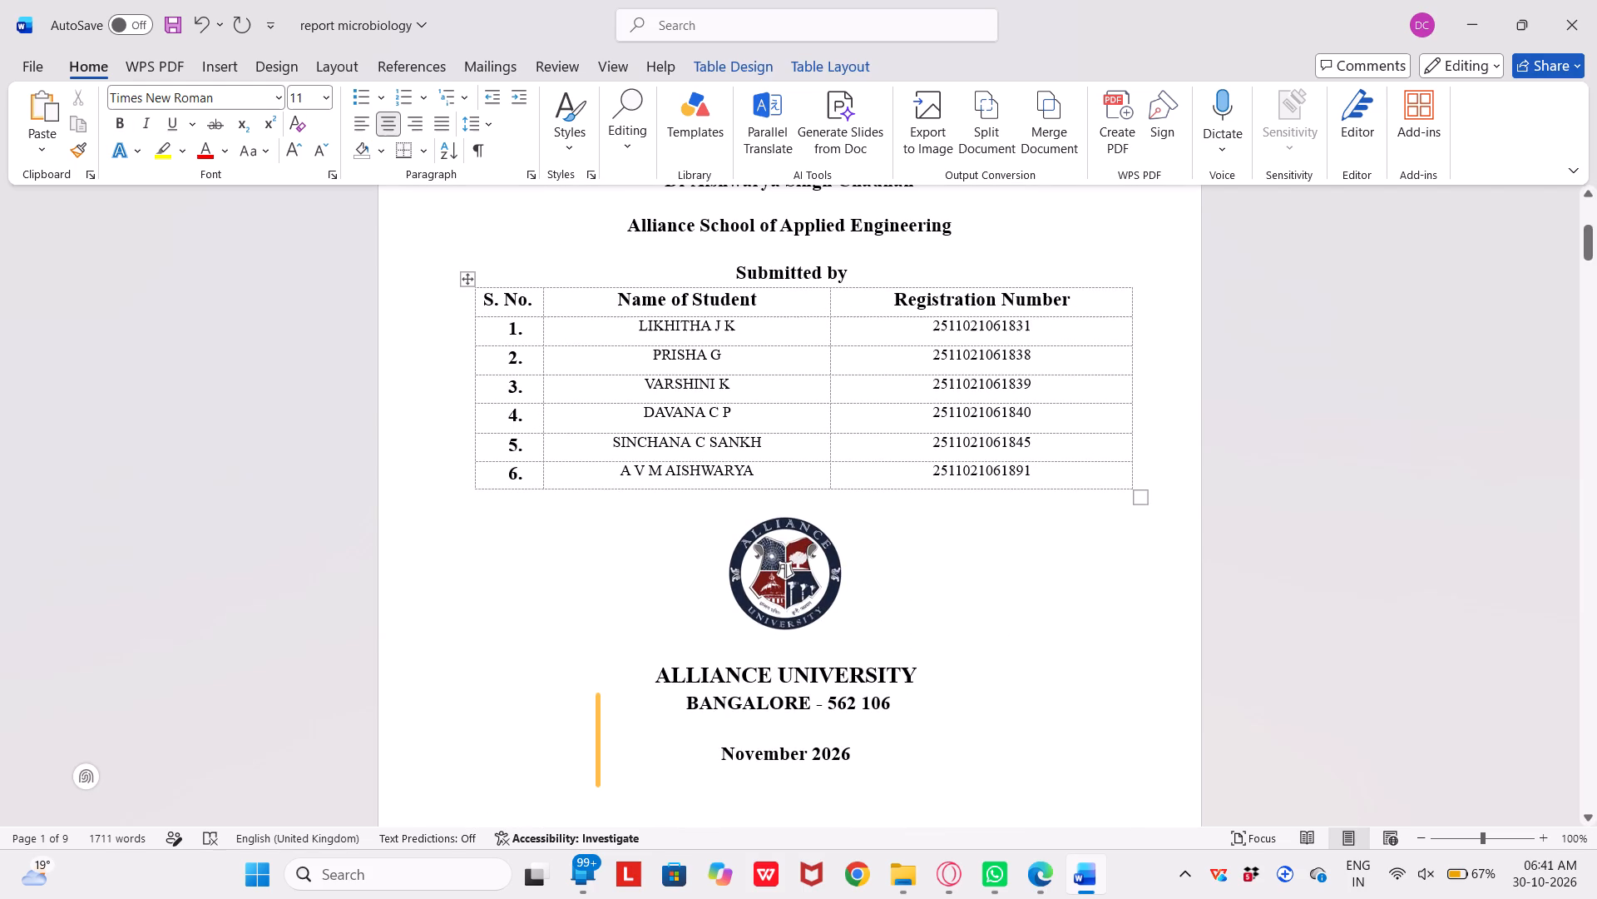
{"action": "key", "text": "BackSpace"}
{"action": "key", "text": "7"}
Look through the report from the Declaration and certificate pages to the Proposed Methodology Flowchart.
{"action": "scroll", "coordinate": [925, 530], "scroll_direction": "down", "scroll_amount": 19}
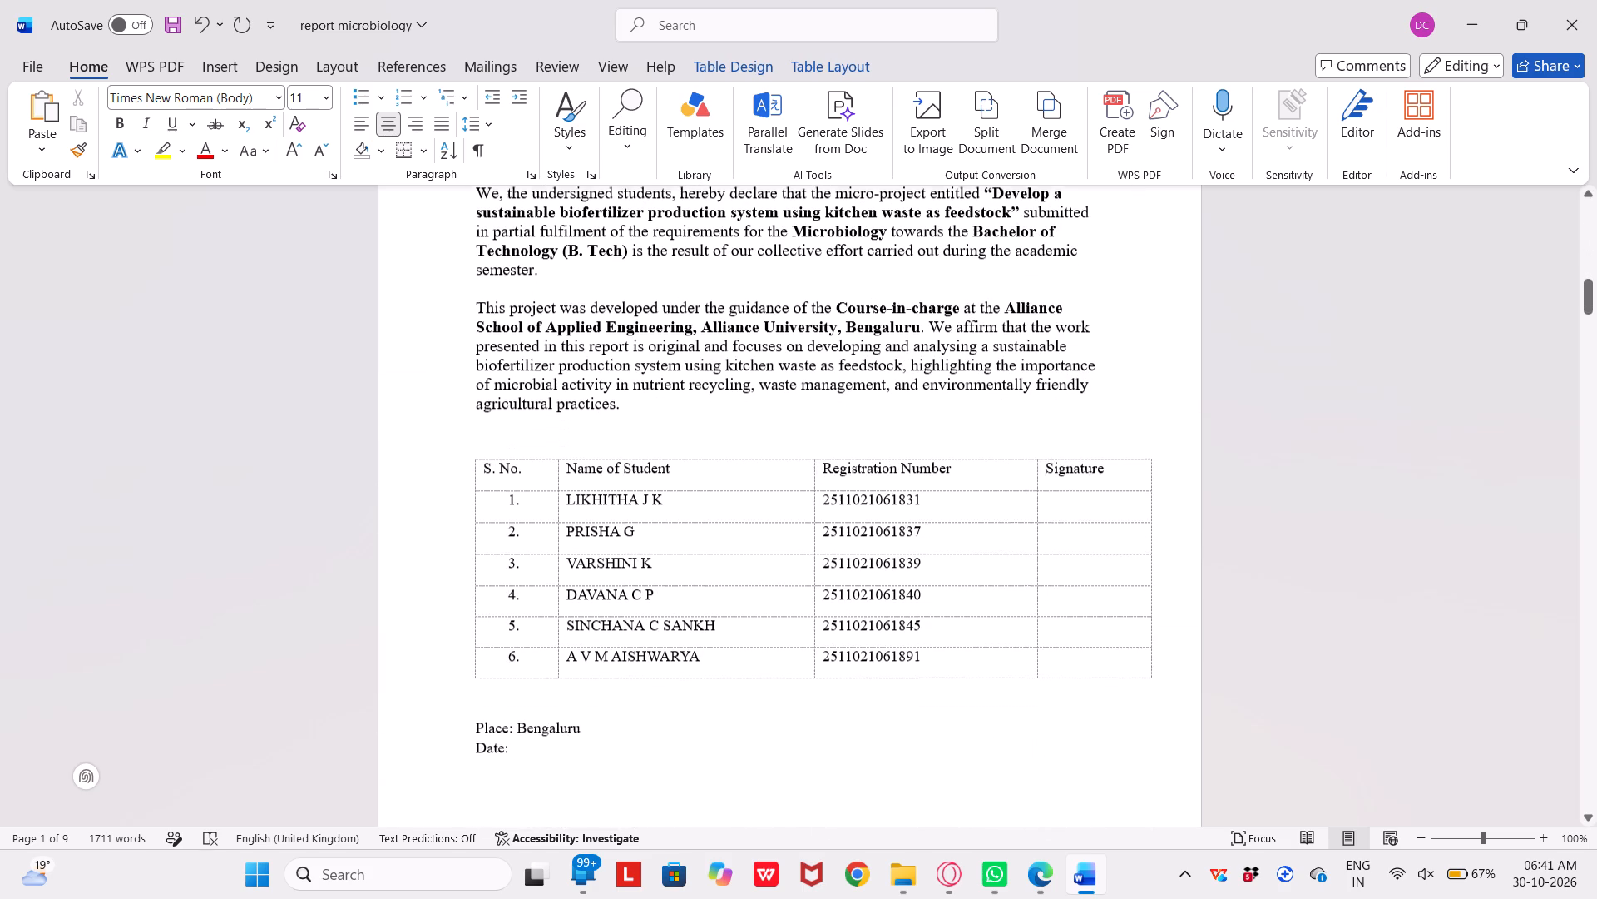
{"action": "scroll", "coordinate": [919, 513], "scroll_direction": "down", "scroll_amount": 2}
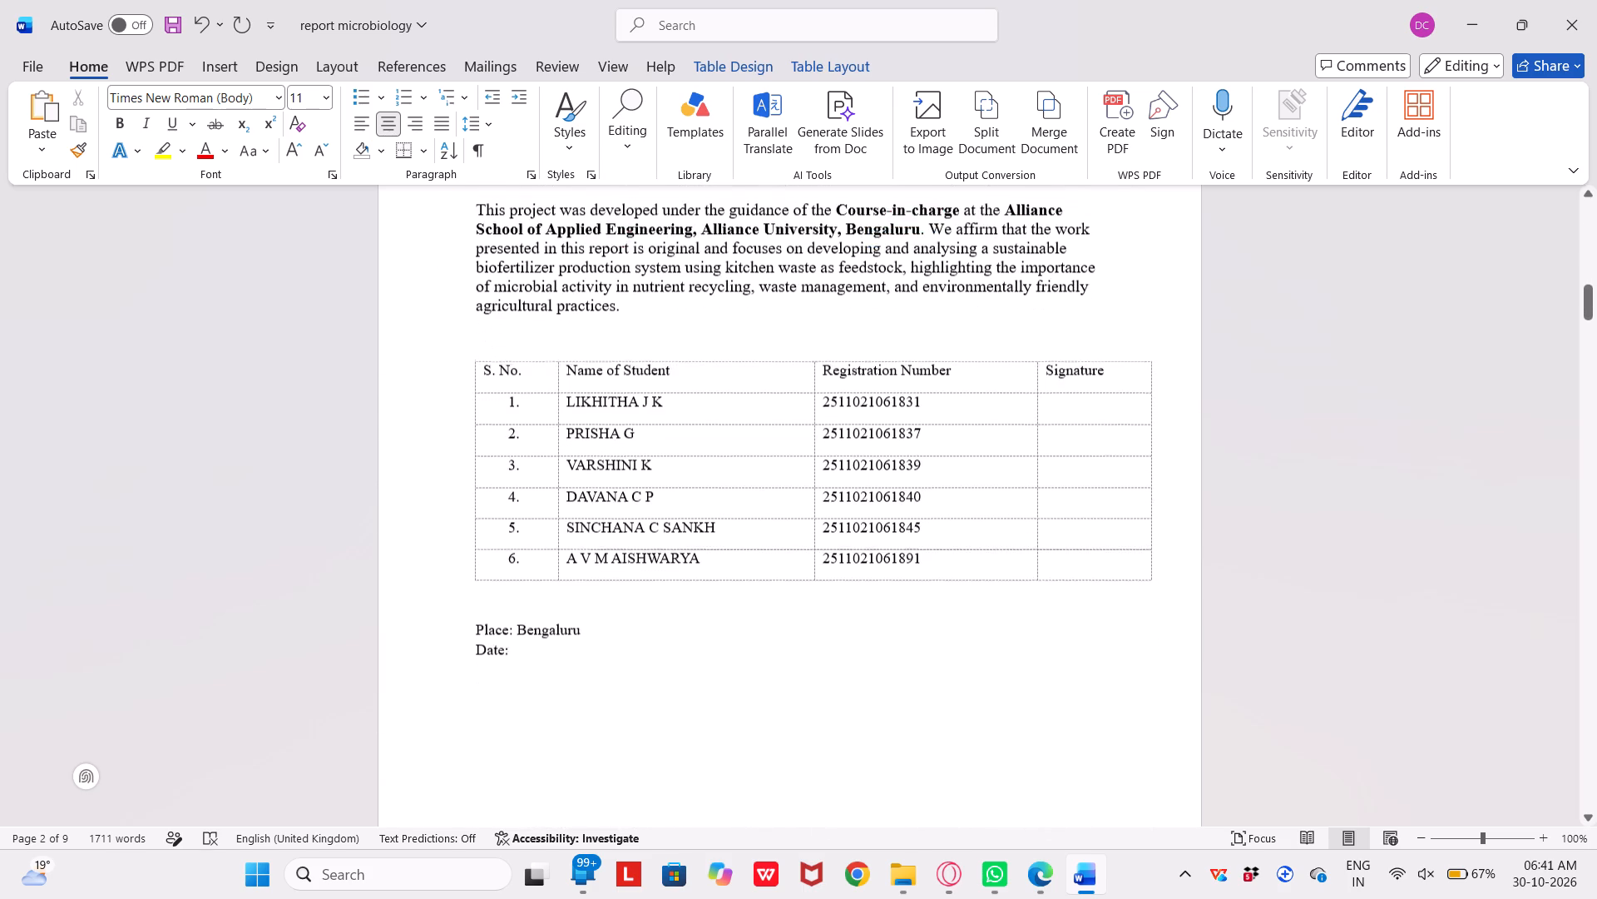
{"action": "scroll", "coordinate": [919, 513], "scroll_direction": "down", "scroll_amount": 20}
{"action": "scroll", "coordinate": [919, 513], "scroll_direction": "down", "scroll_amount": 11}
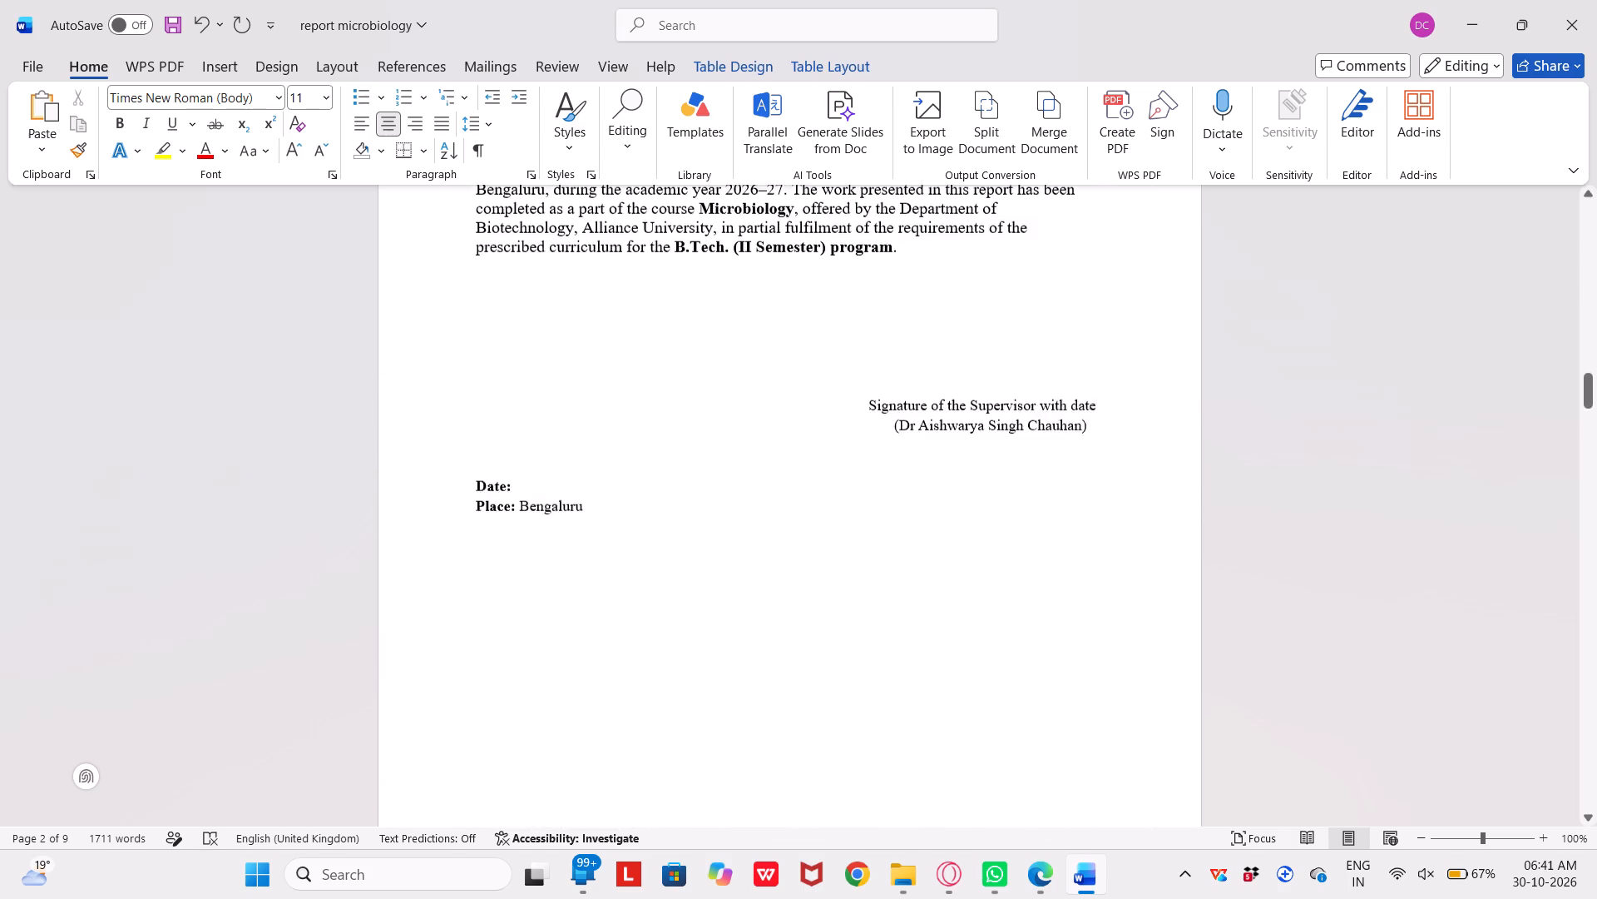
{"action": "scroll", "coordinate": [923, 509], "scroll_direction": "down", "scroll_amount": 7}
{"action": "scroll", "coordinate": [923, 509], "scroll_direction": "down", "scroll_amount": 20}
{"action": "scroll", "coordinate": [923, 509], "scroll_direction": "down", "scroll_amount": 8}
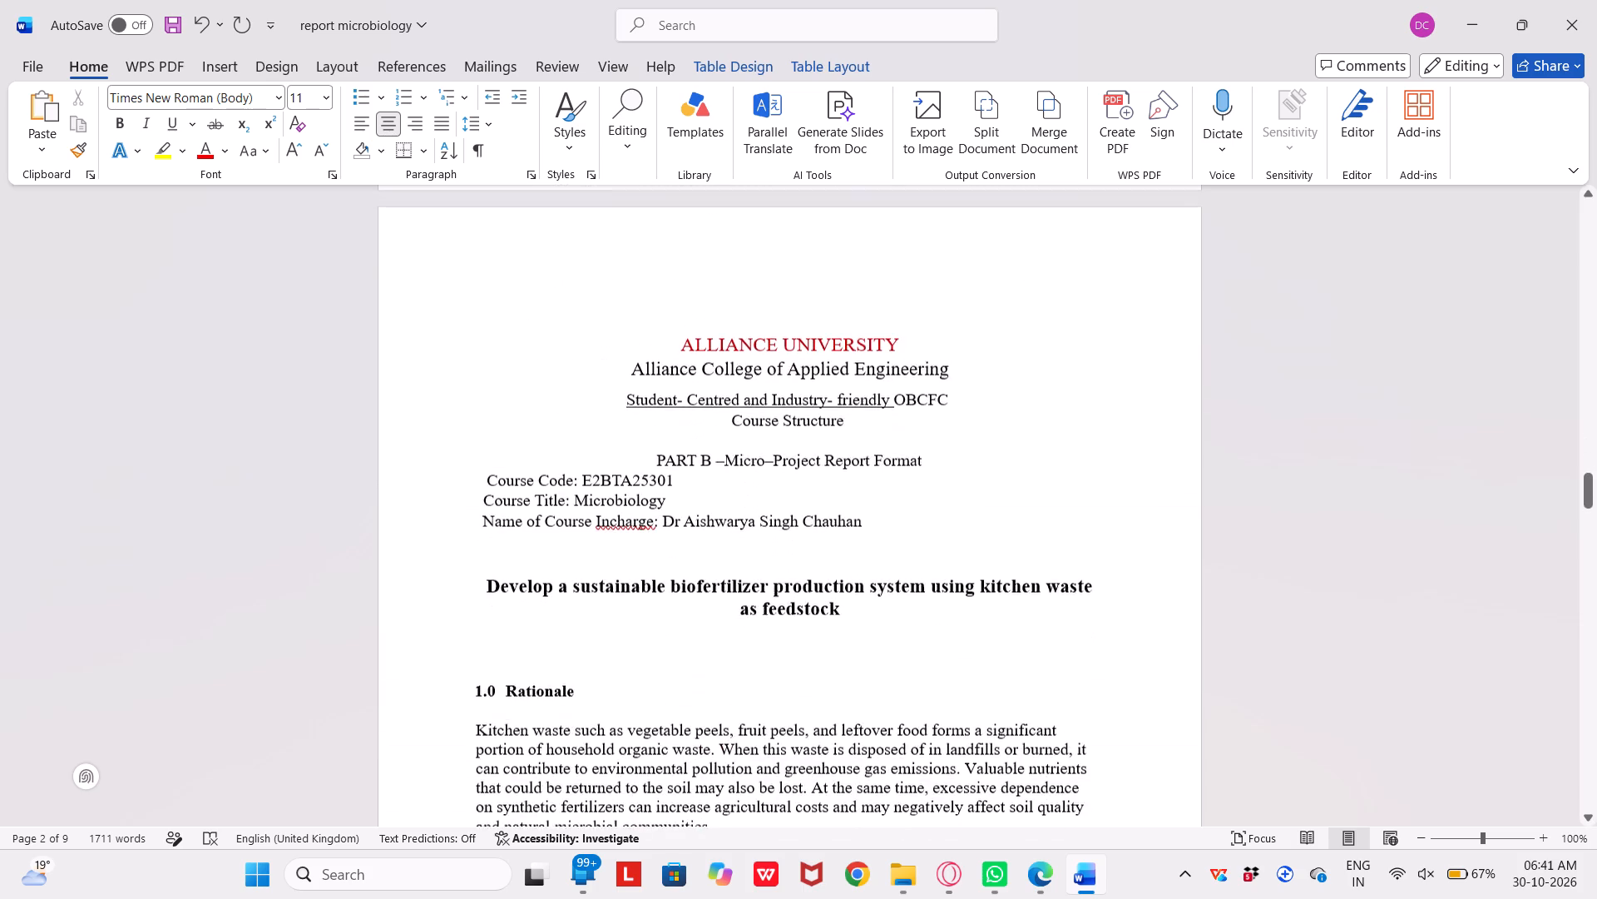
{"action": "scroll", "coordinate": [927, 498], "scroll_direction": "down", "scroll_amount": 17}
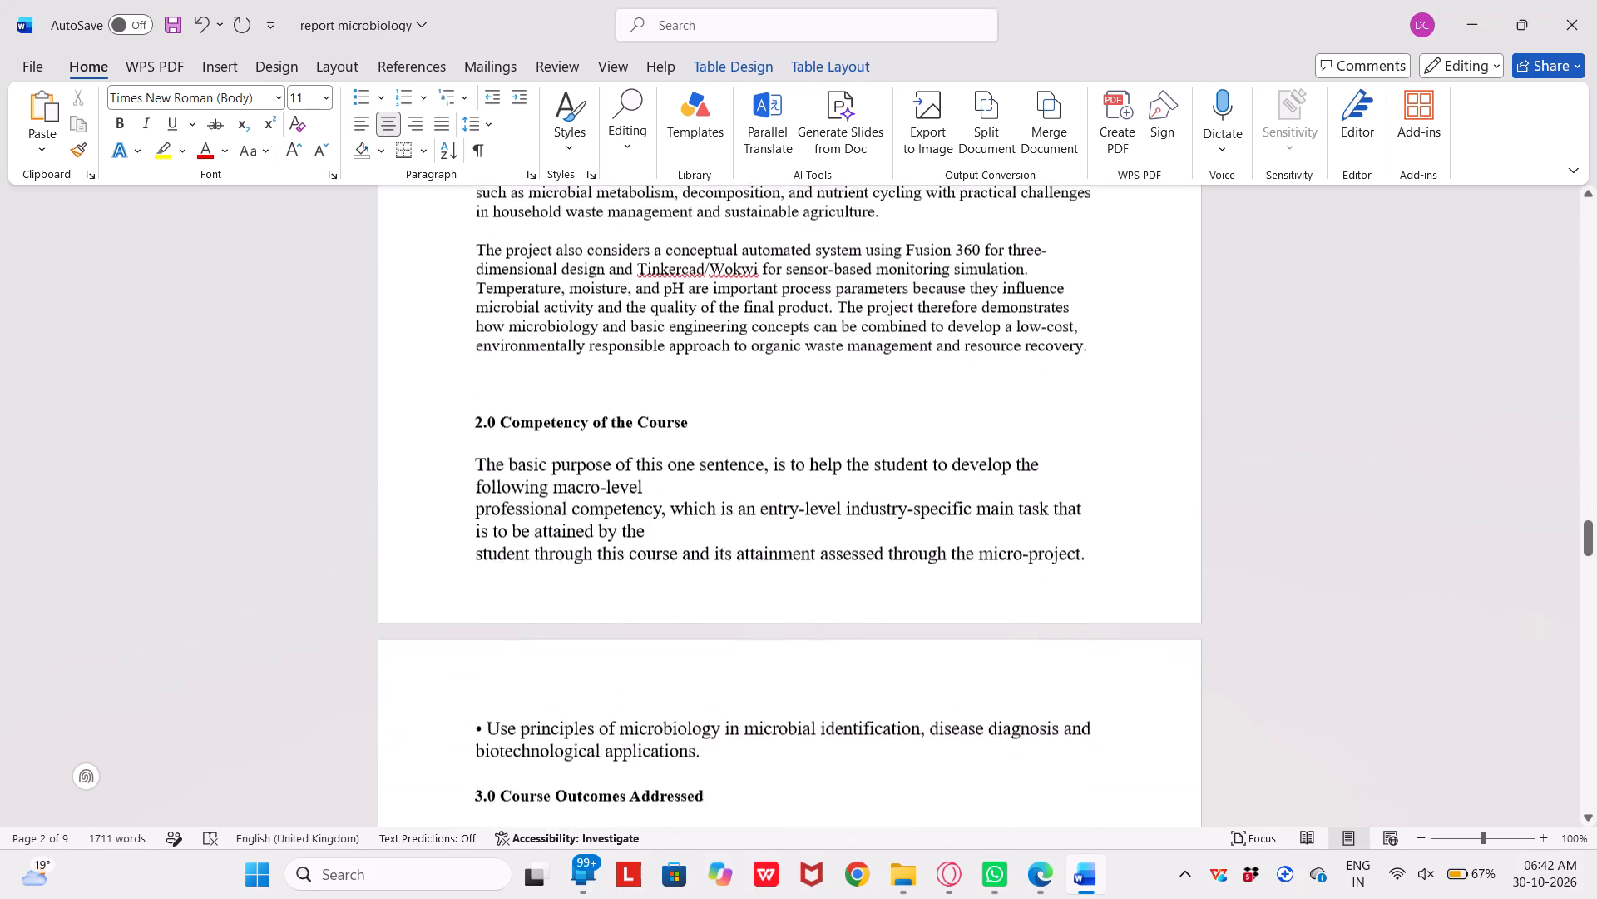
{"action": "scroll", "coordinate": [878, 626], "scroll_direction": "down", "scroll_amount": 3}
{"action": "scroll", "coordinate": [892, 527], "scroll_direction": "up", "scroll_amount": 3}
{"action": "scroll", "coordinate": [913, 365], "scroll_direction": "down", "scroll_amount": 2}
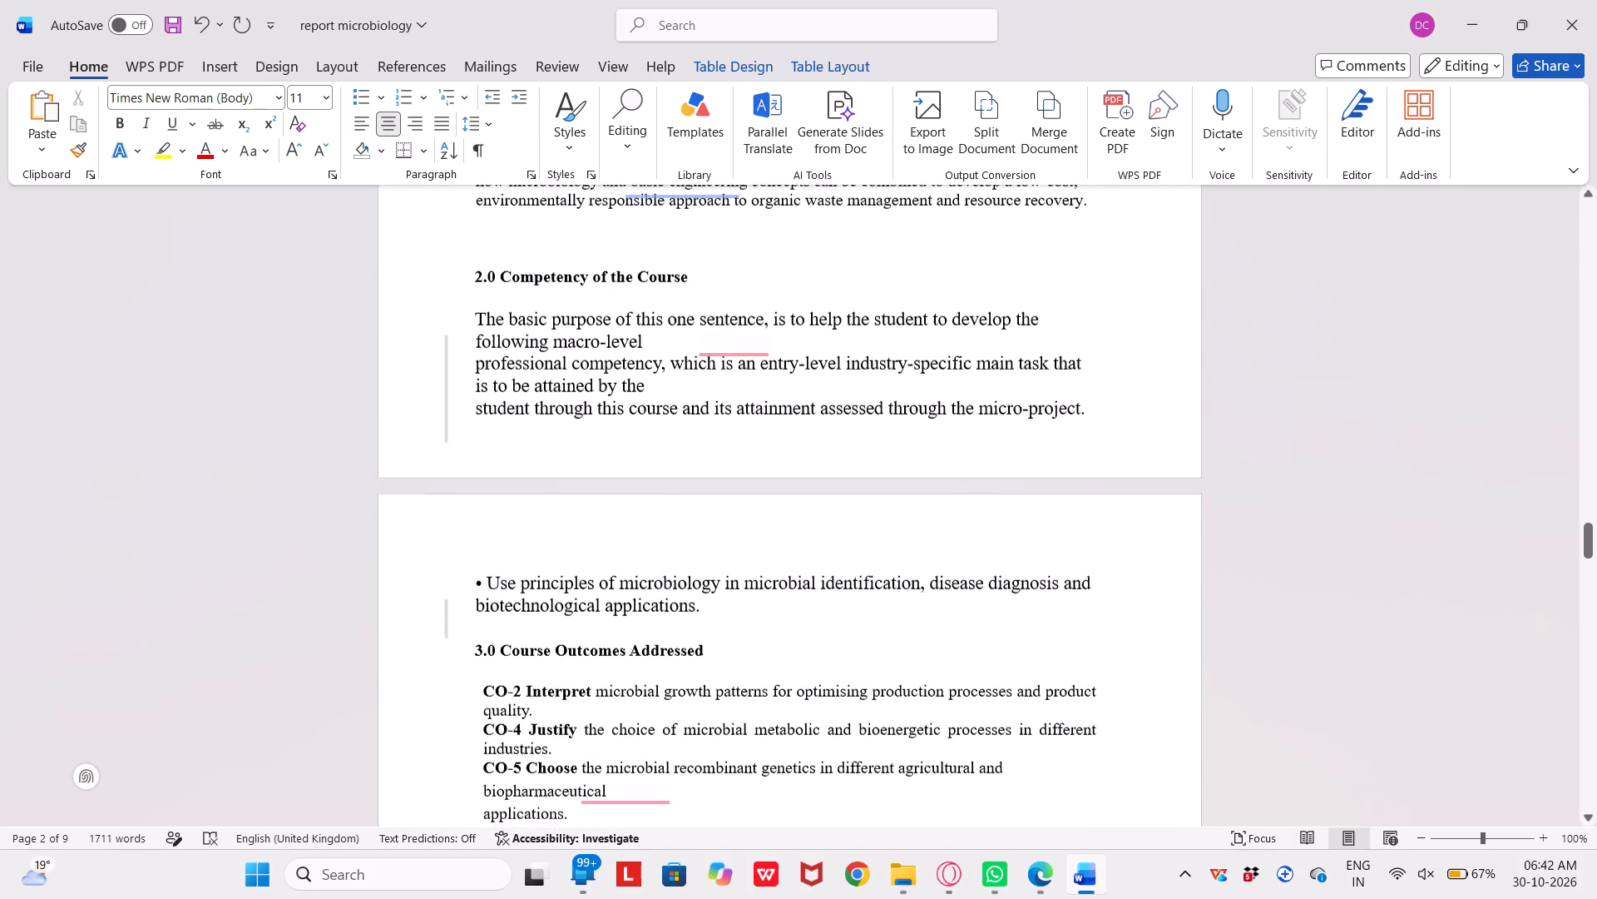
{"action": "scroll", "coordinate": [912, 375], "scroll_direction": "down", "scroll_amount": 1}
{"action": "scroll", "coordinate": [893, 537], "scroll_direction": "down", "scroll_amount": 5}
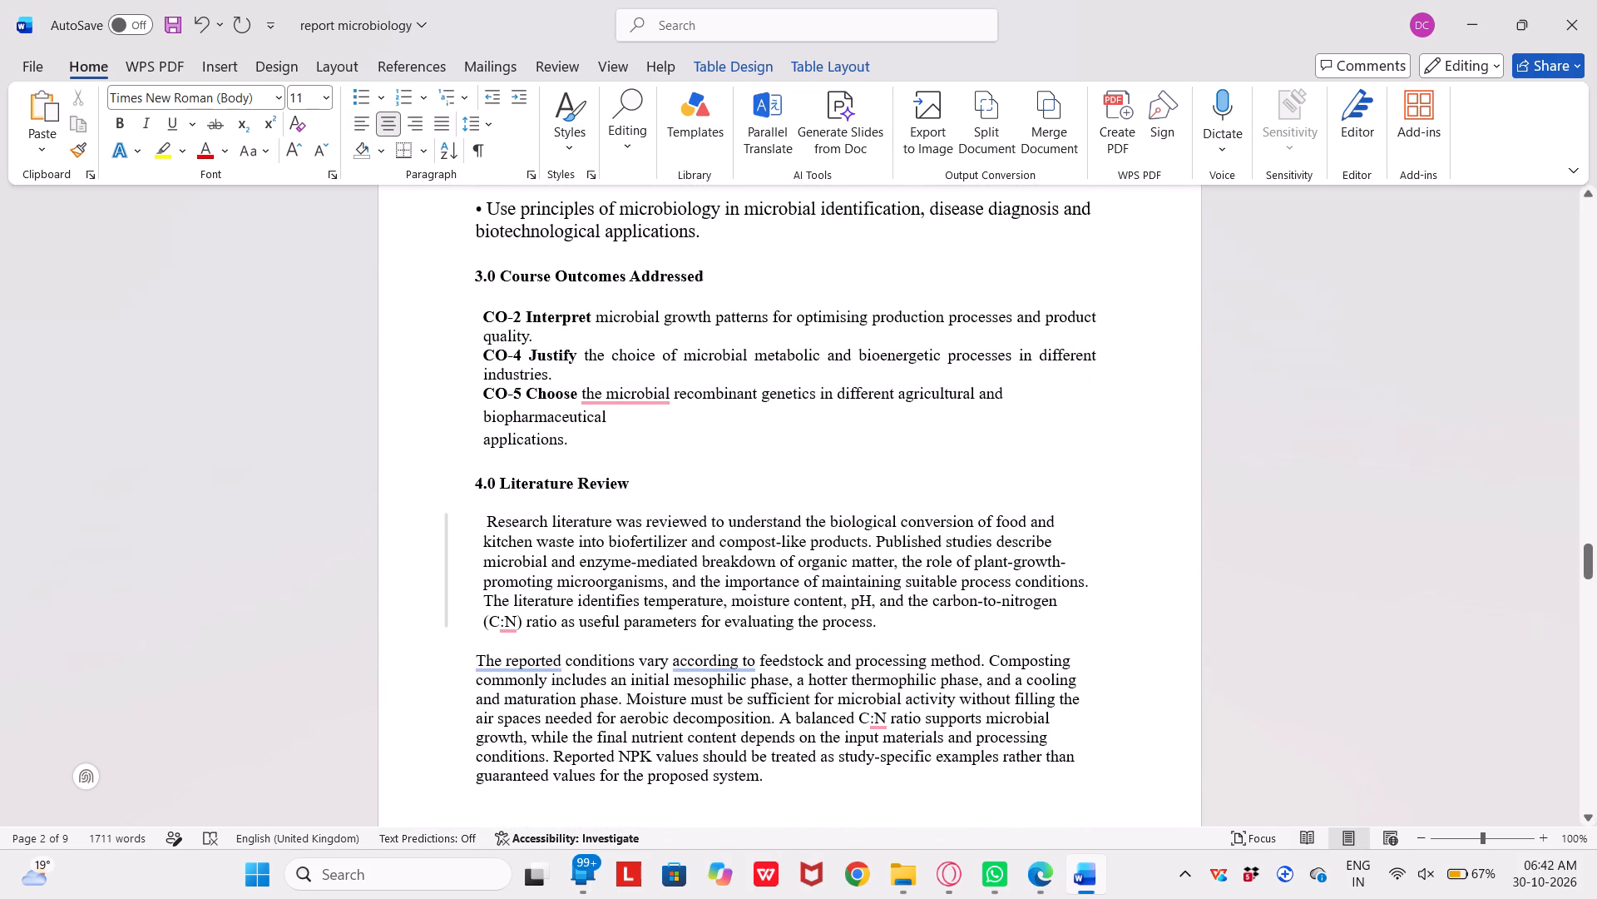
{"action": "scroll", "coordinate": [690, 550], "scroll_direction": "down", "scroll_amount": 5}
{"action": "scroll", "coordinate": [690, 549], "scroll_direction": "down", "scroll_amount": 20}
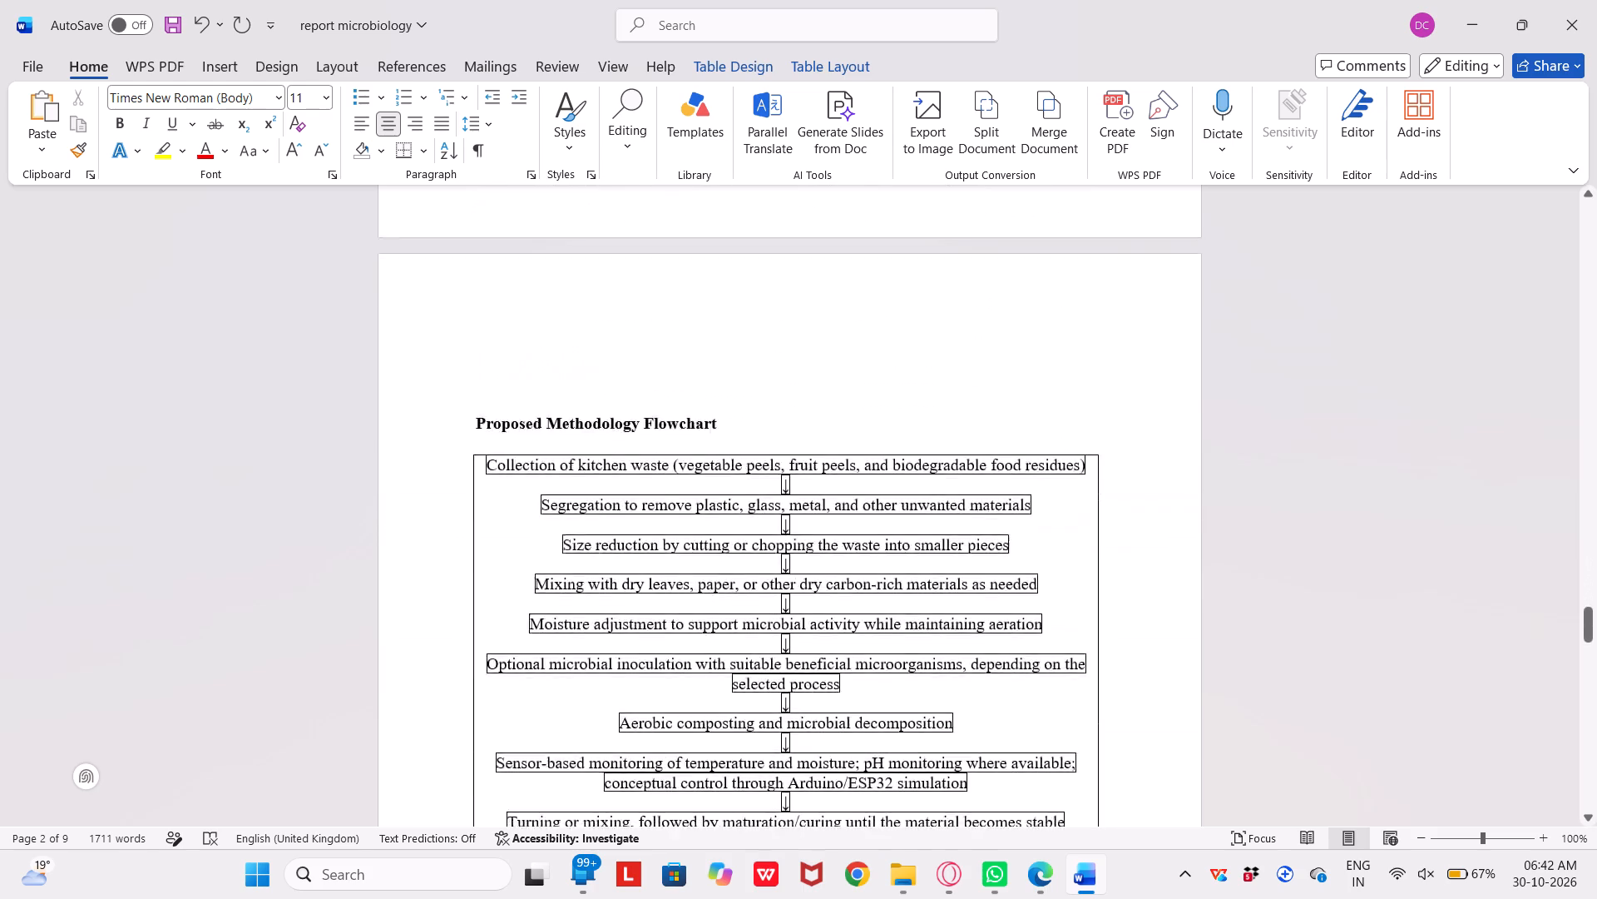
{"action": "scroll", "coordinate": [690, 557], "scroll_direction": "down", "scroll_amount": 6}
{"action": "scroll", "coordinate": [690, 558], "scroll_direction": "up", "scroll_amount": 8}
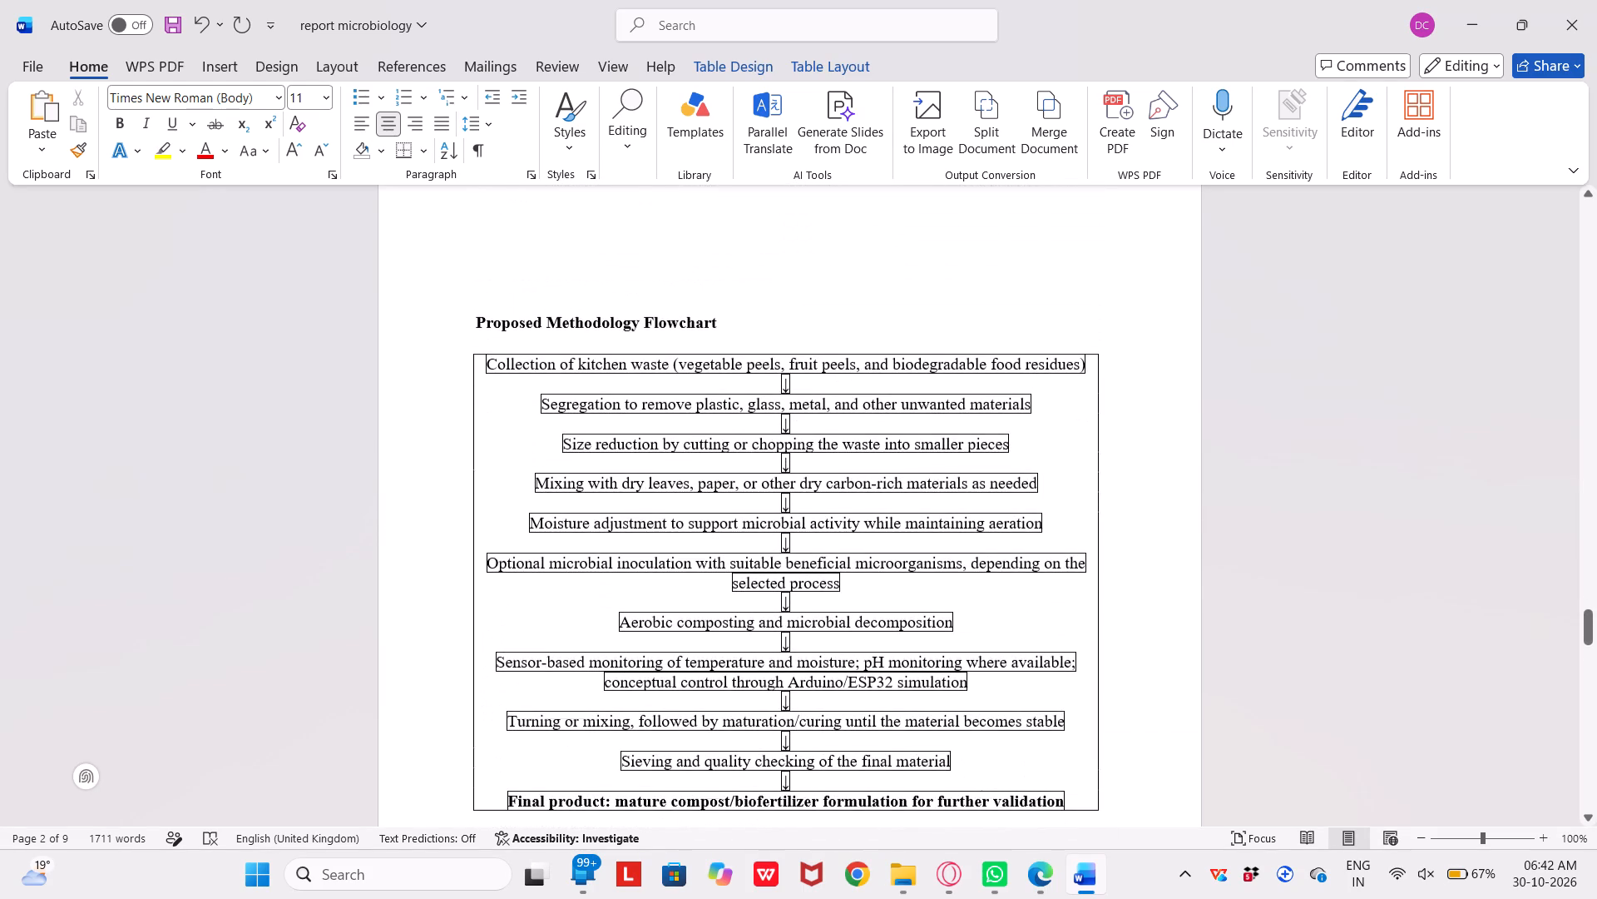
{"action": "left_click", "coordinate": [734, 335]}
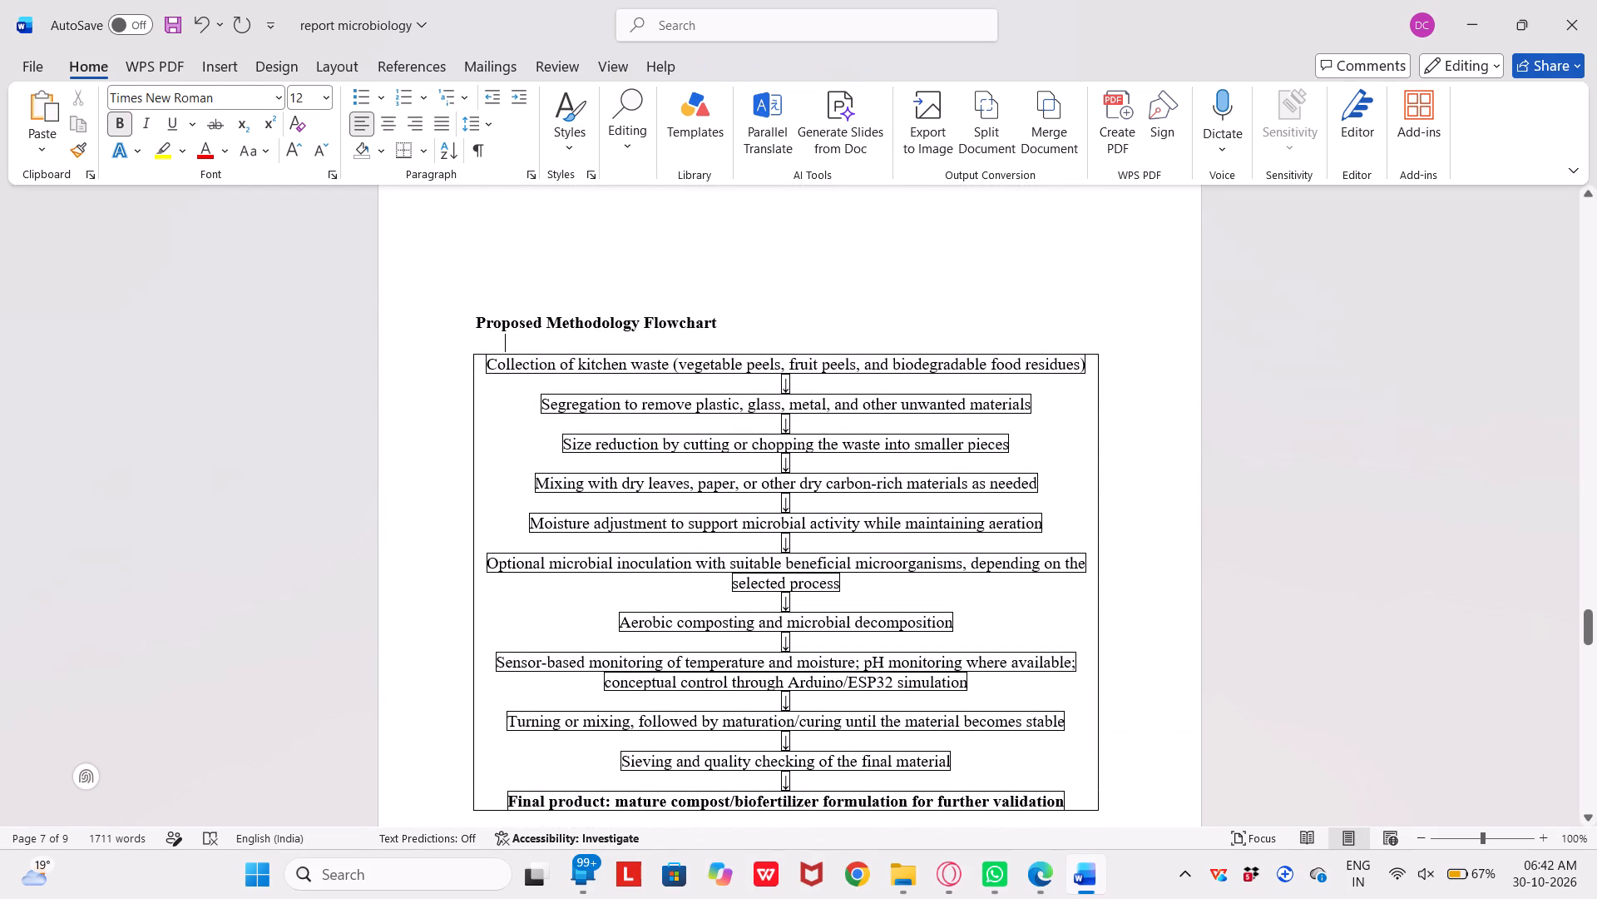
Switch to the Microproject Report Creation chat in Microsoft Edge.
{"action": "left_click", "coordinate": [1051, 871]}
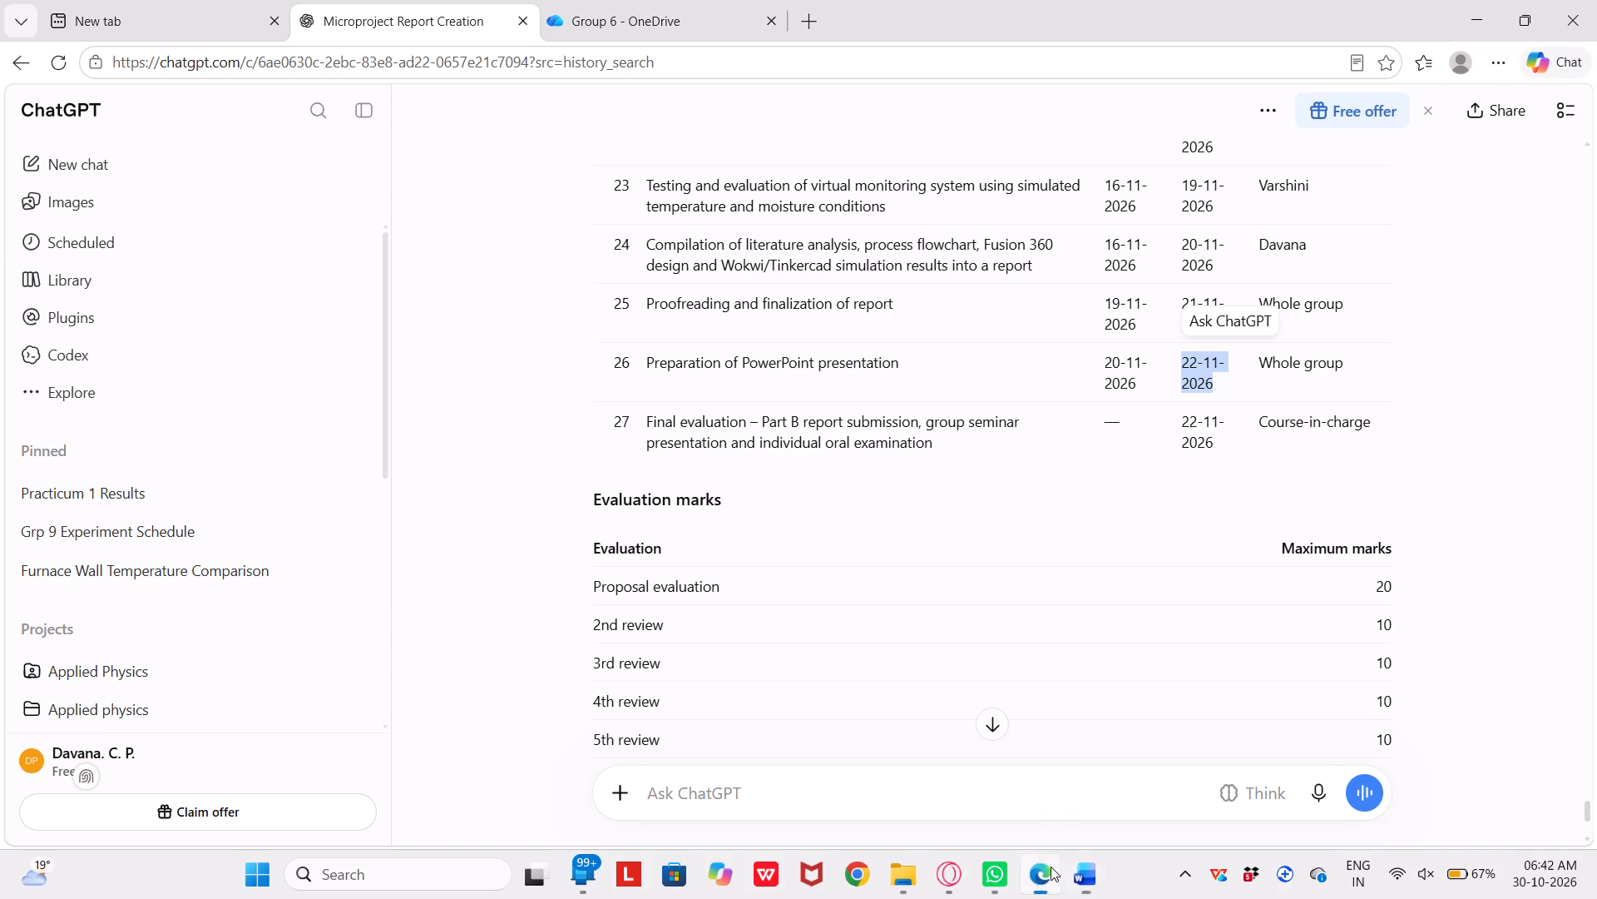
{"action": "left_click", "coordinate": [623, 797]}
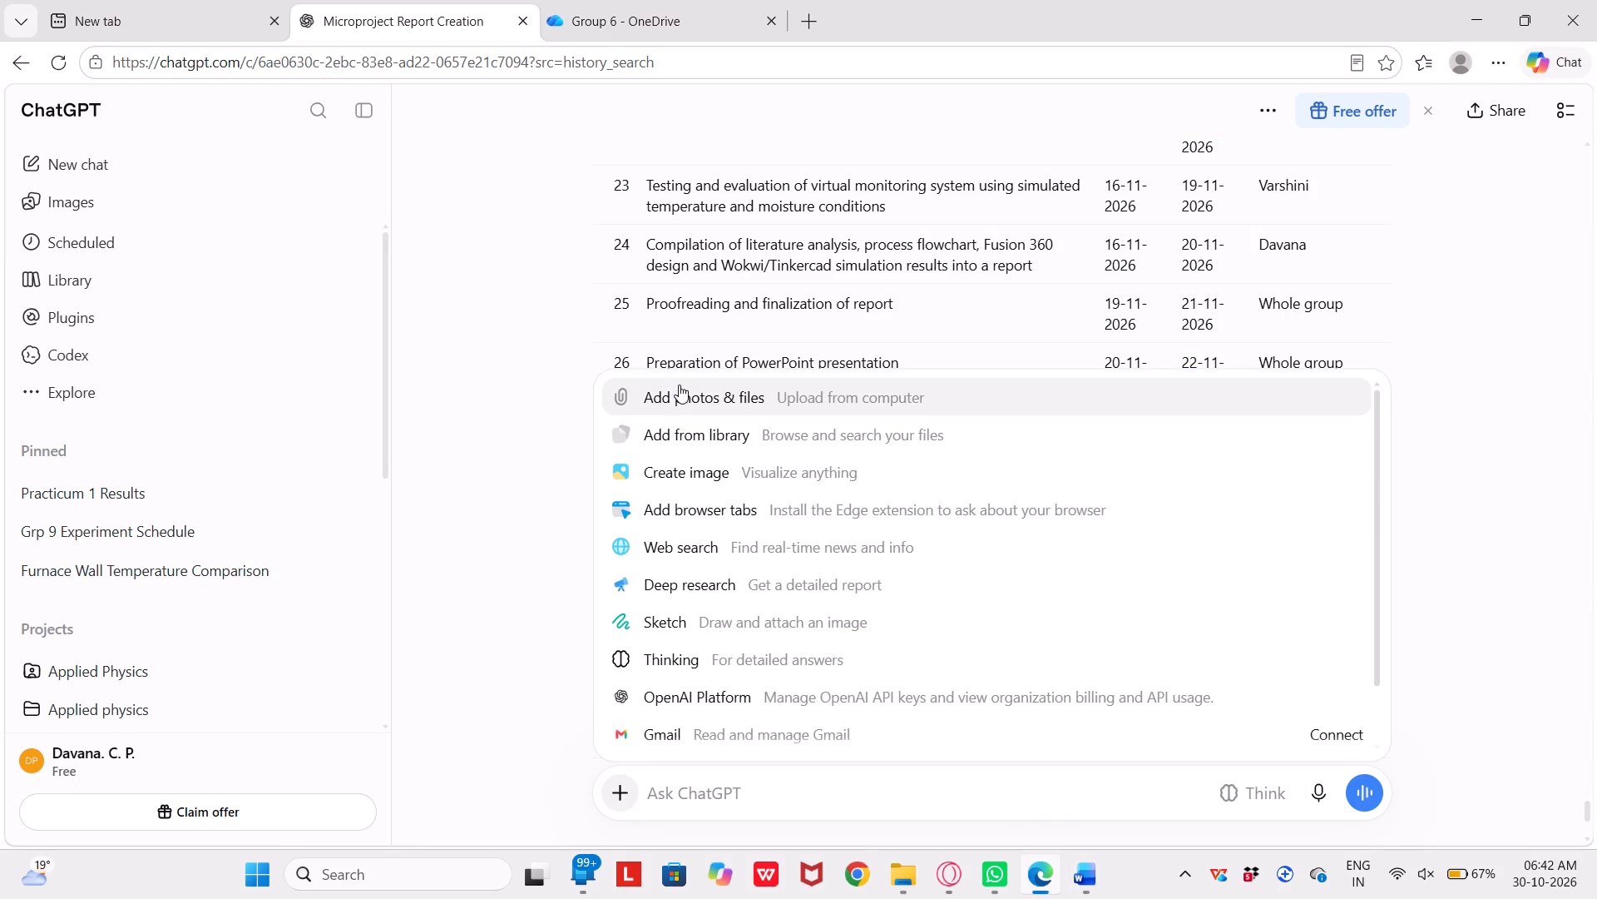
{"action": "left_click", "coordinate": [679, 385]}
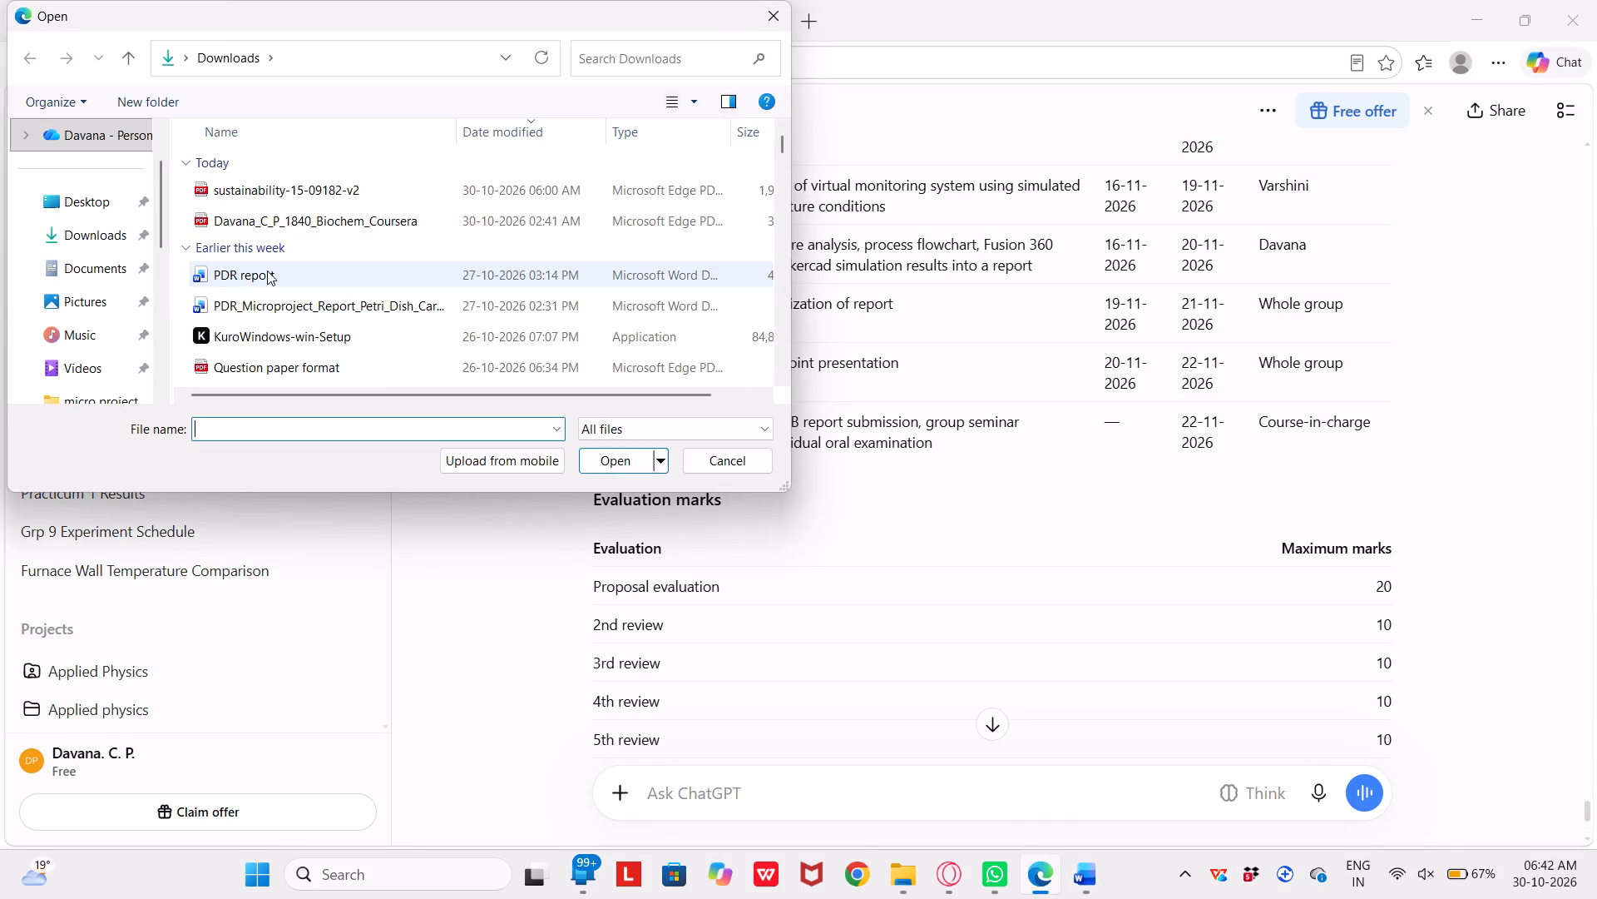
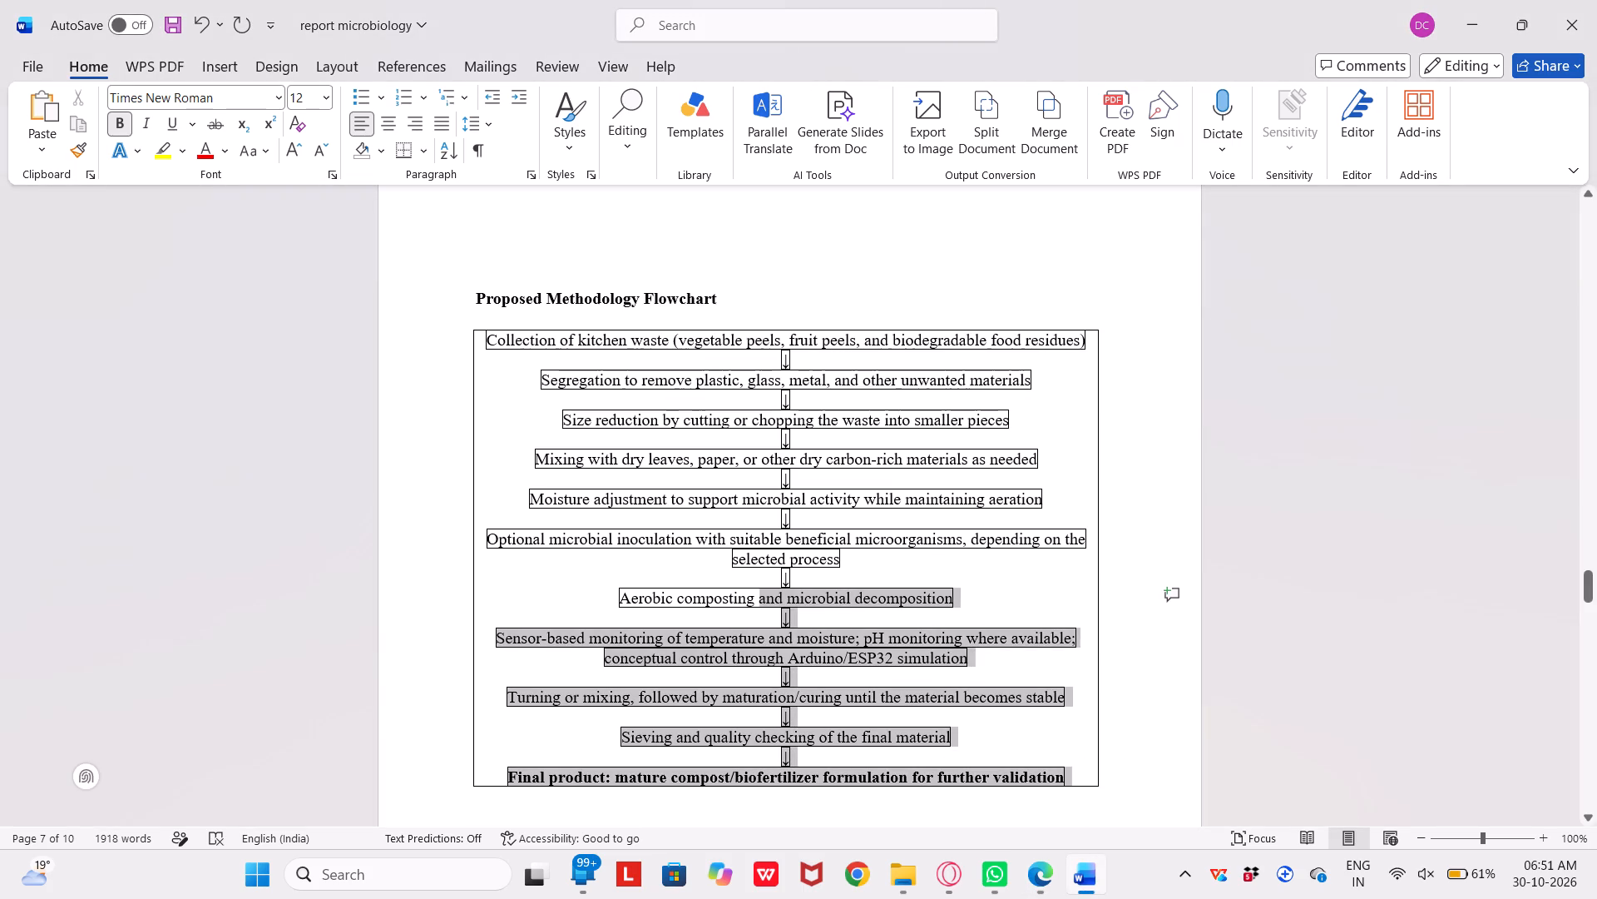
{"action": "left_click_drag", "start_coordinate": [619, 421], "coordinate": [491, 342]}
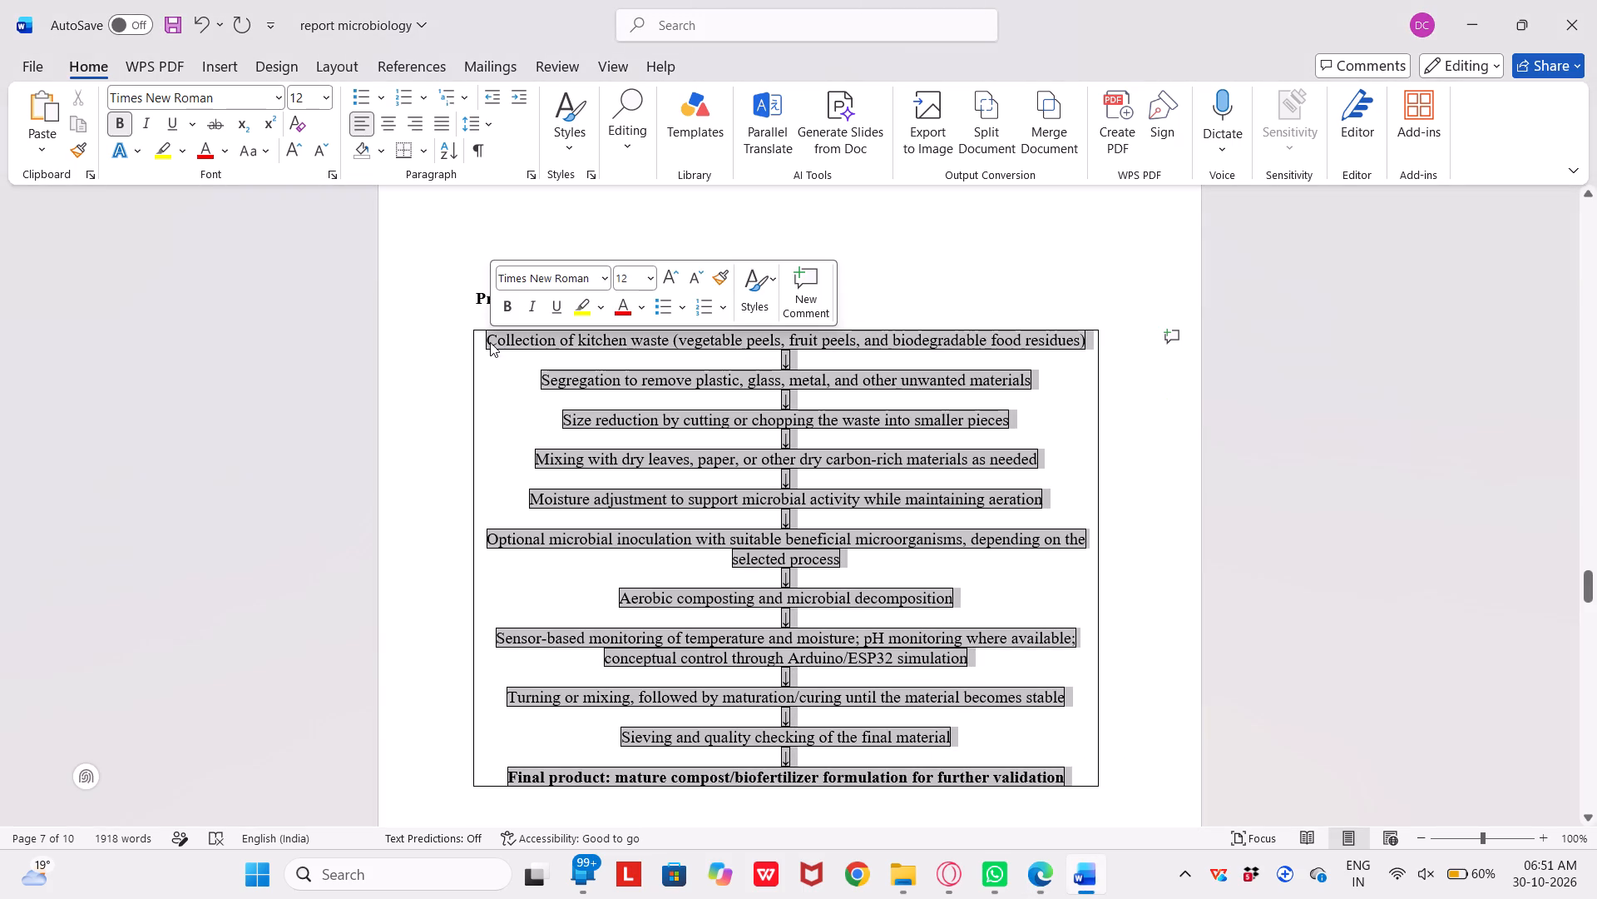
{"action": "key", "text": "BackSpace"}
{"action": "key", "text": "ctrl+v"}
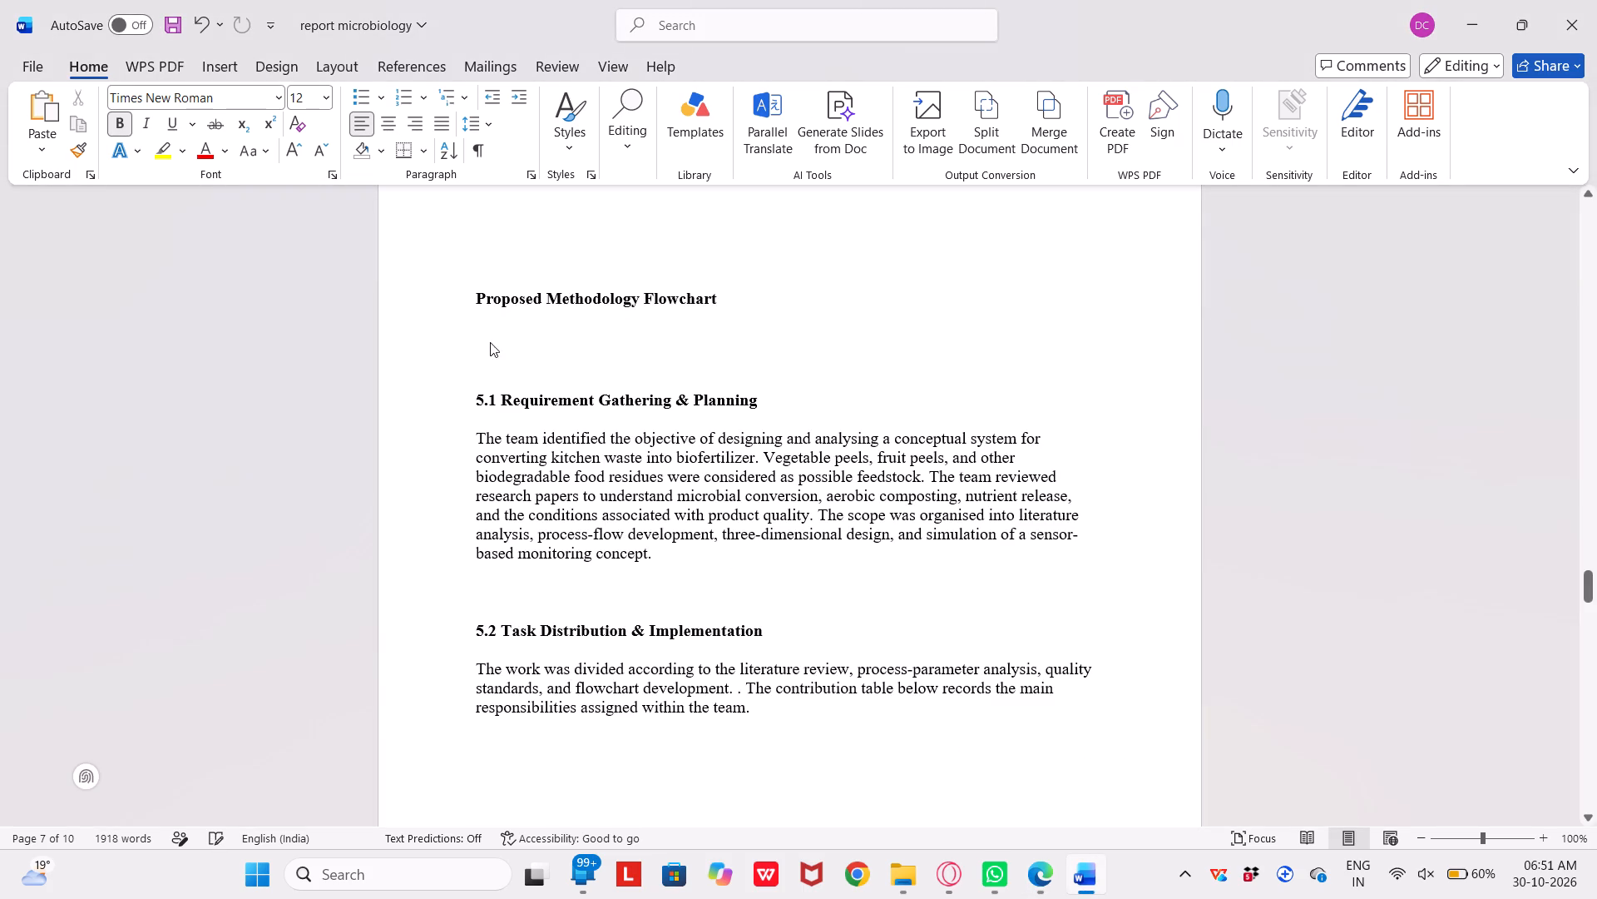
Remove bold from the whole pasted flowchart, including its duplicate heading, and centre it.
{"action": "scroll", "coordinate": [584, 407], "scroll_direction": "up", "scroll_amount": 5}
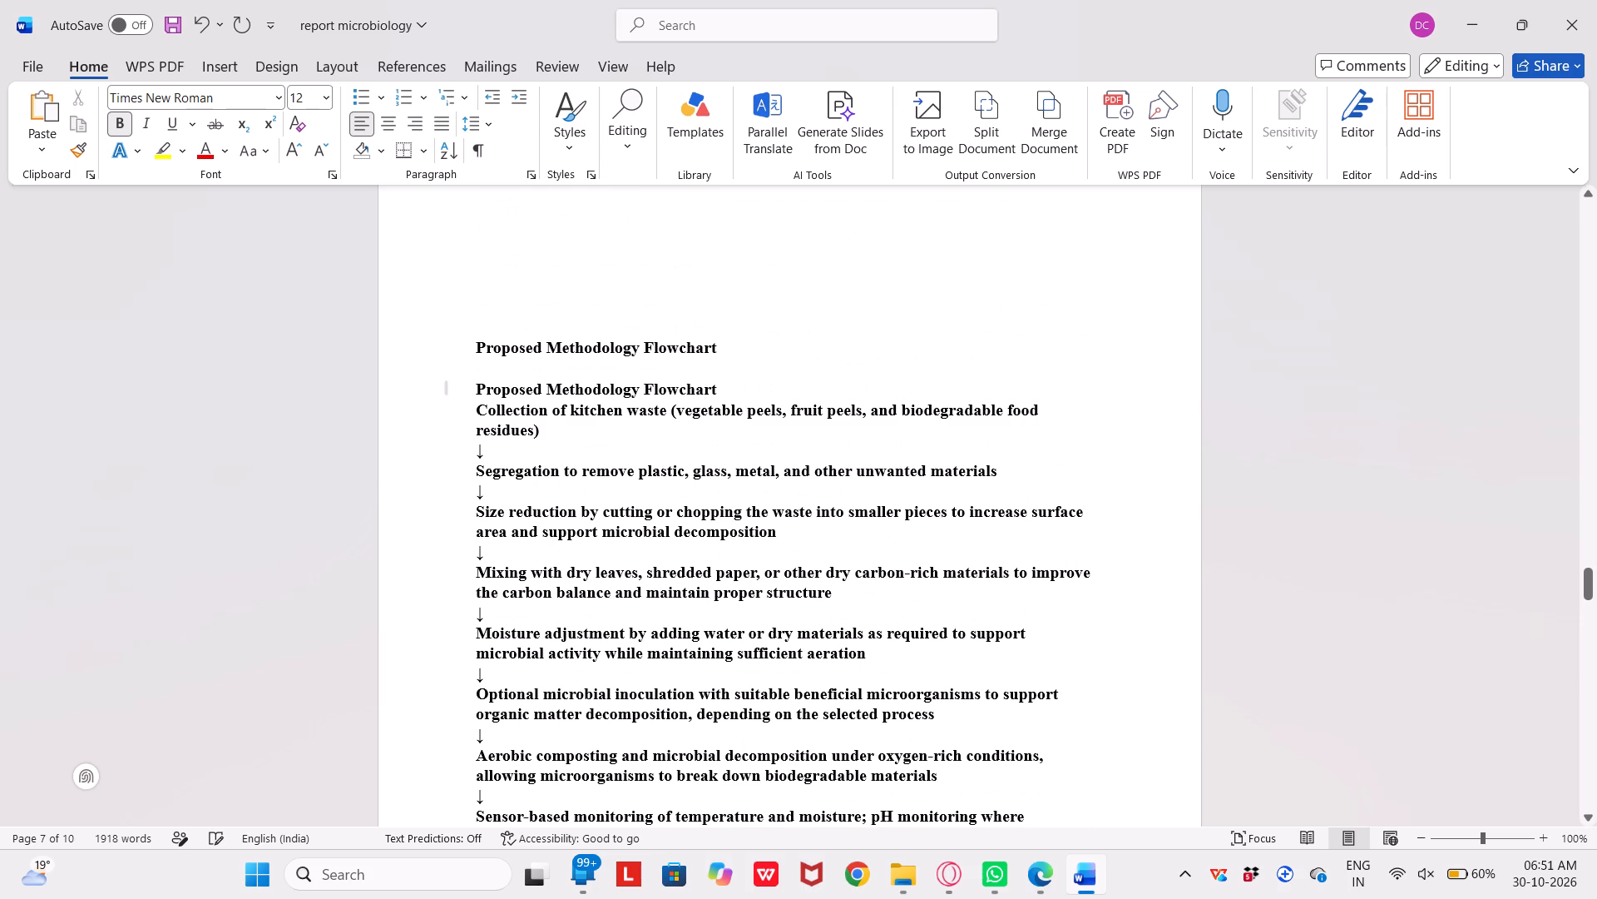
{"action": "left_click_drag", "start_coordinate": [461, 392], "coordinate": [828, 645]}
{"action": "scroll", "coordinate": [634, 478], "scroll_direction": "down", "scroll_amount": 7}
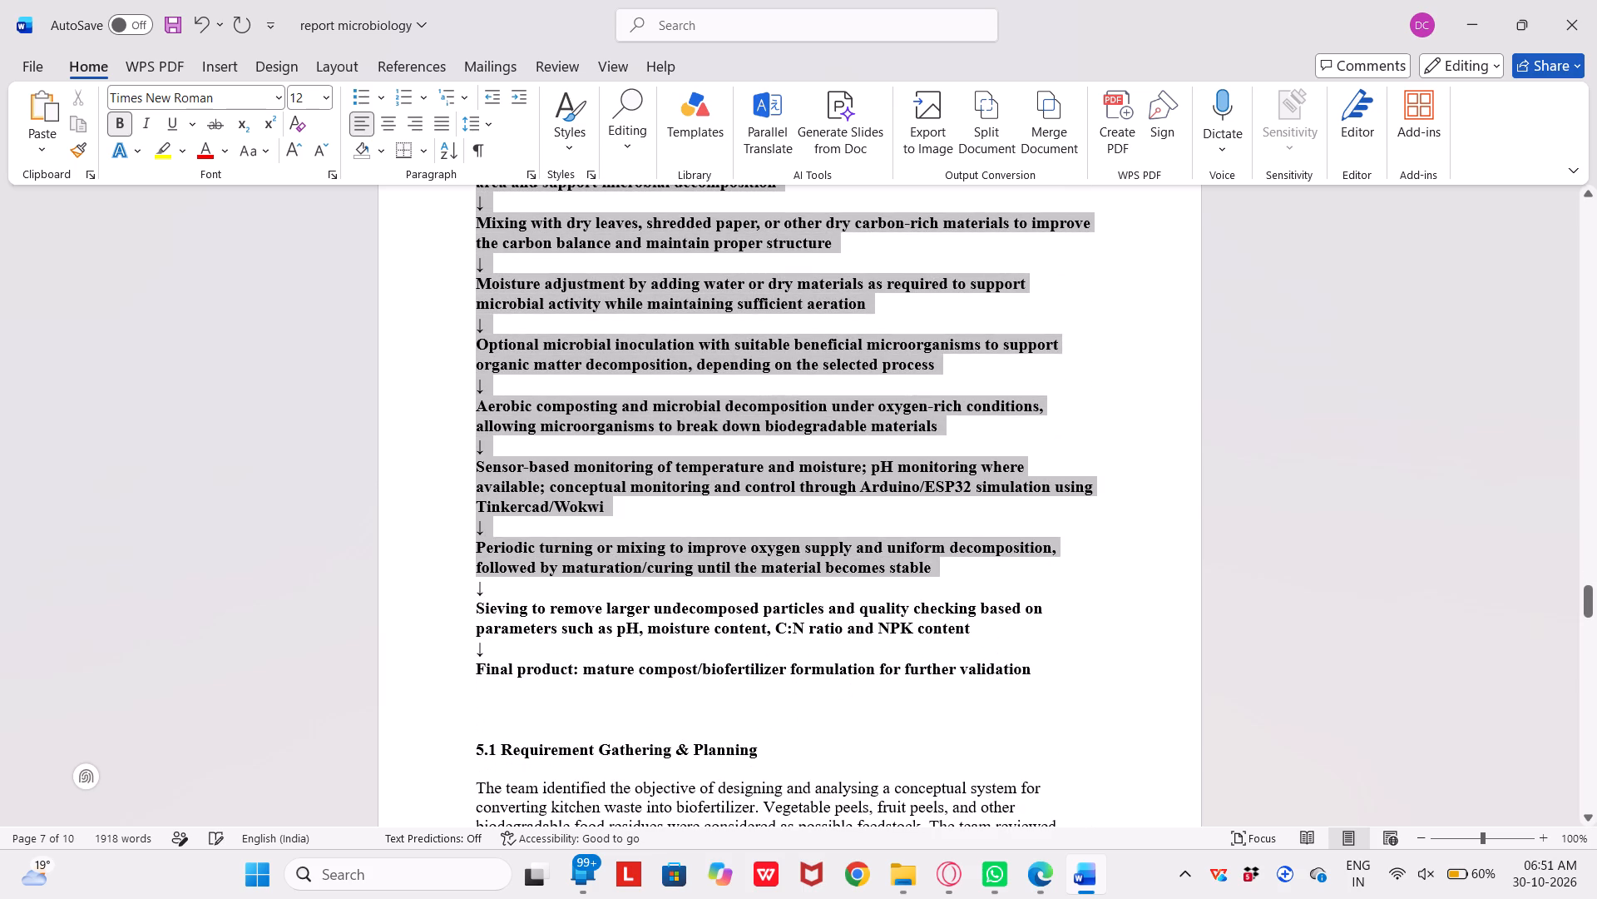
{"action": "left_click_drag", "start_coordinate": [828, 645], "coordinate": [1027, 687]}
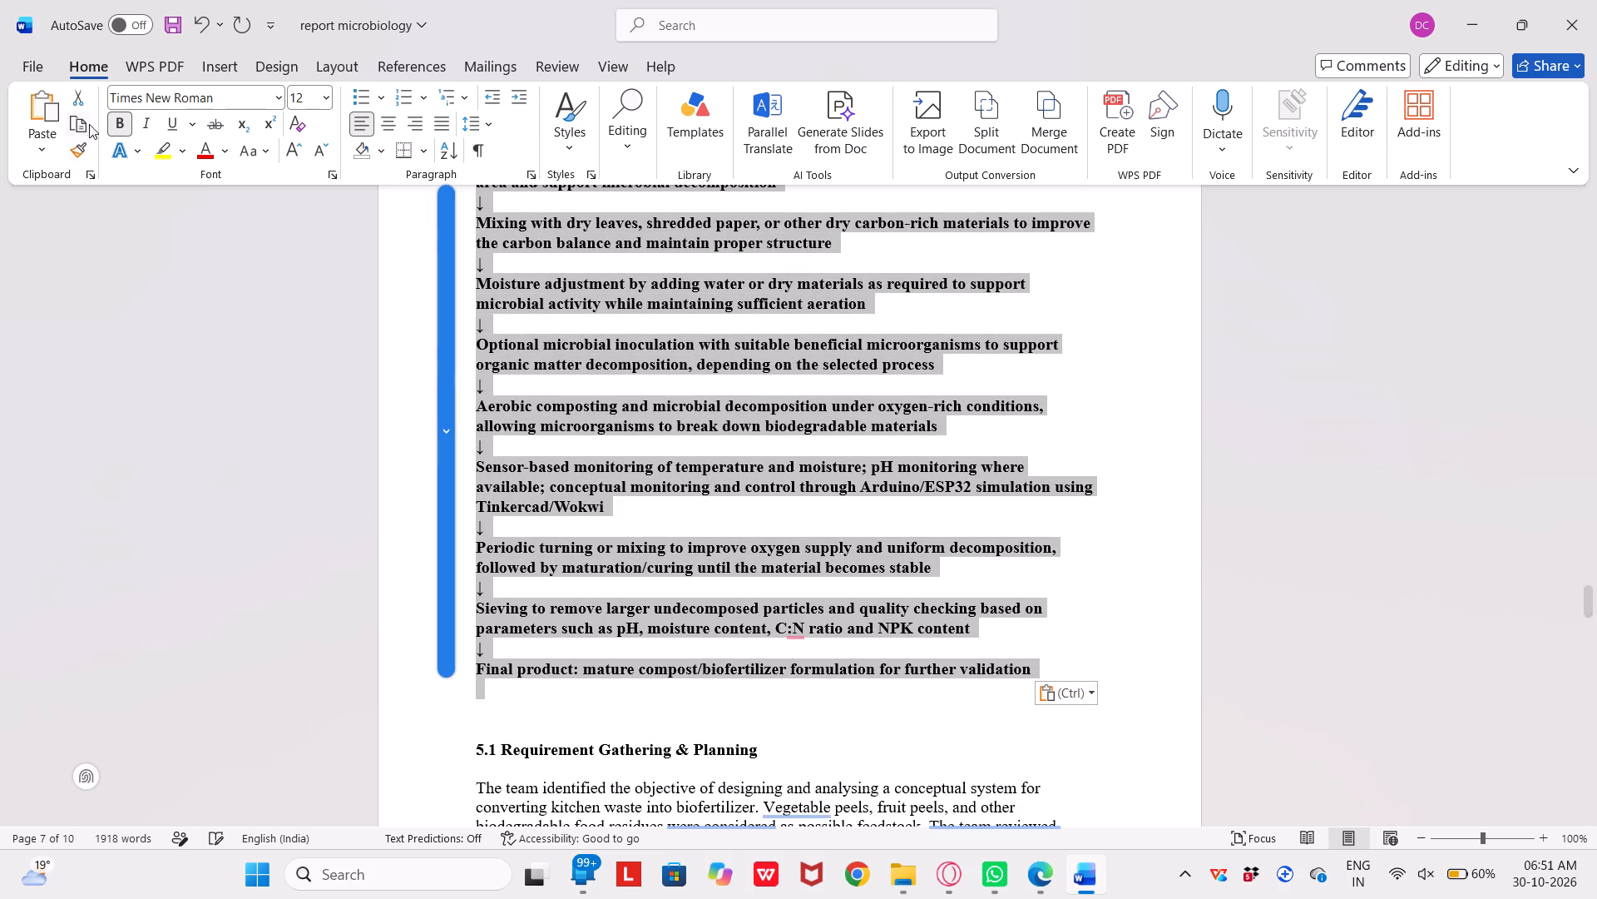
{"action": "left_click", "coordinate": [127, 126]}
{"action": "left_click", "coordinate": [386, 126]}
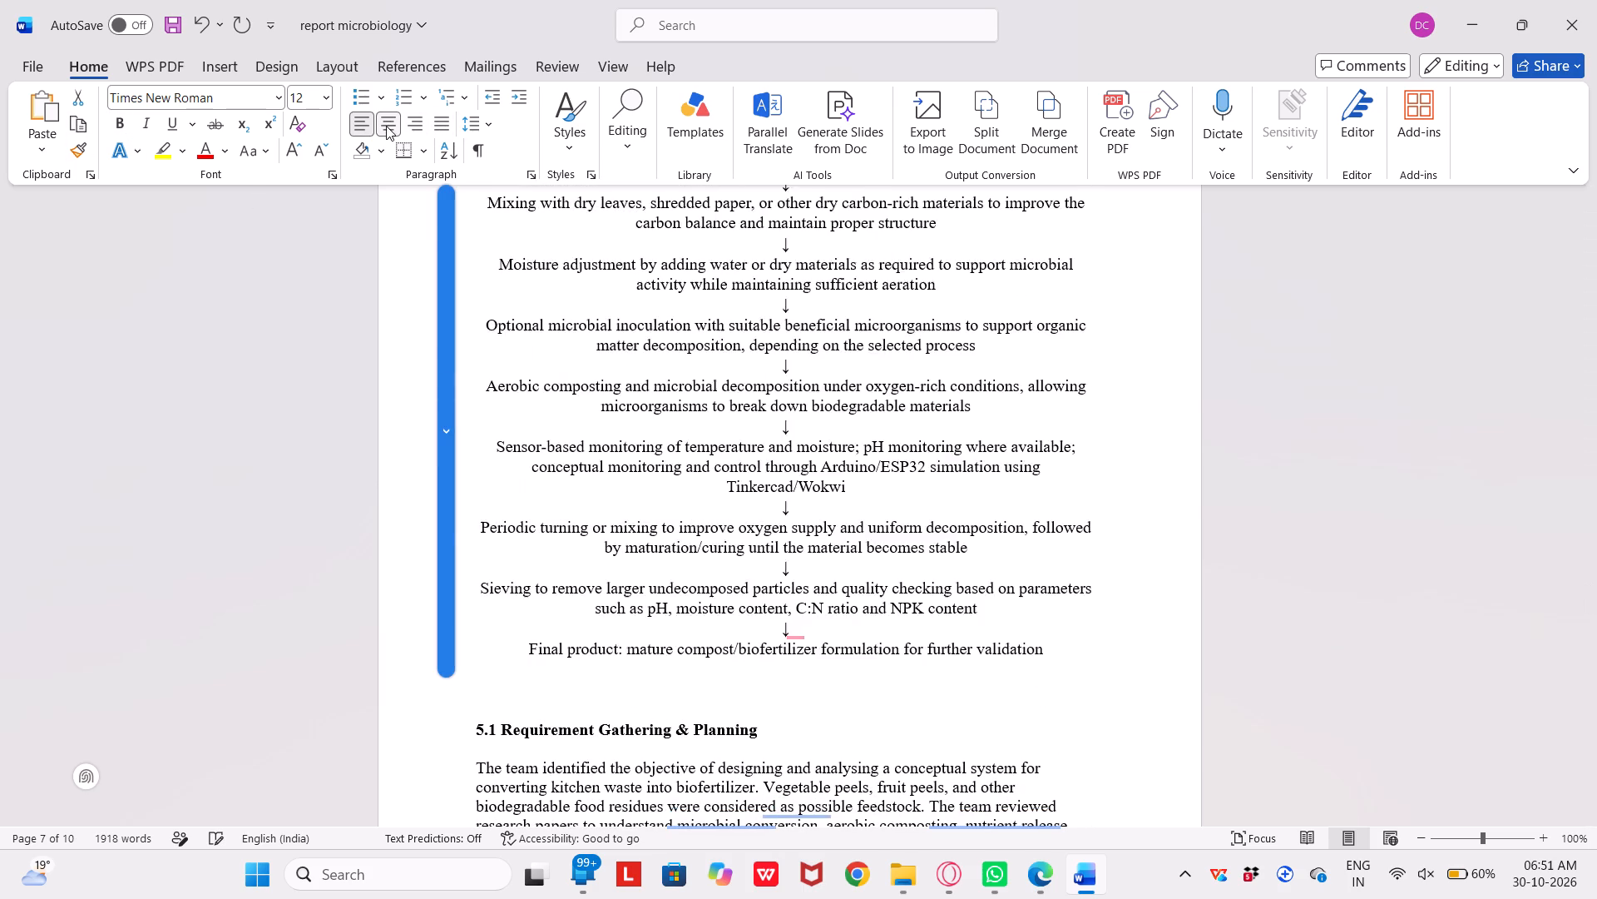
{"action": "left_click", "coordinate": [894, 717]}
Make the flowchart's last line, "Final product: mature compost/biofertilizer formulation for further validation", bold.
{"action": "scroll", "coordinate": [894, 686], "scroll_direction": "up", "scroll_amount": 5}
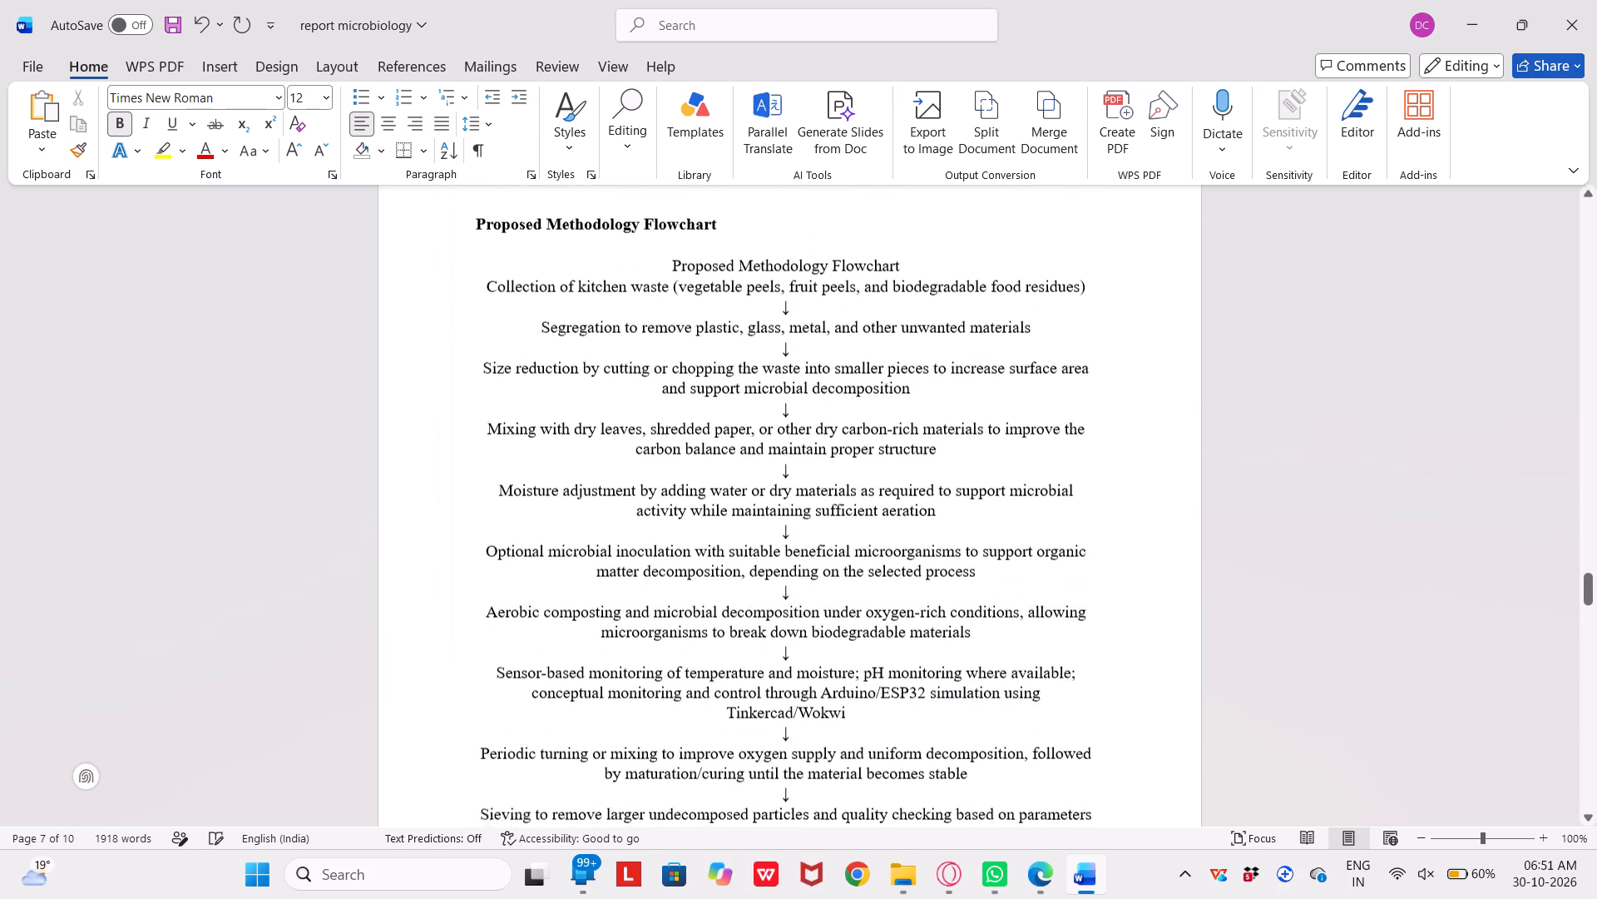
{"action": "scroll", "coordinate": [894, 686], "scroll_direction": "up", "scroll_amount": 4}
{"action": "scroll", "coordinate": [894, 686], "scroll_direction": "down", "scroll_amount": 6}
{"action": "scroll", "coordinate": [1005, 742], "scroll_direction": "down", "scroll_amount": 4}
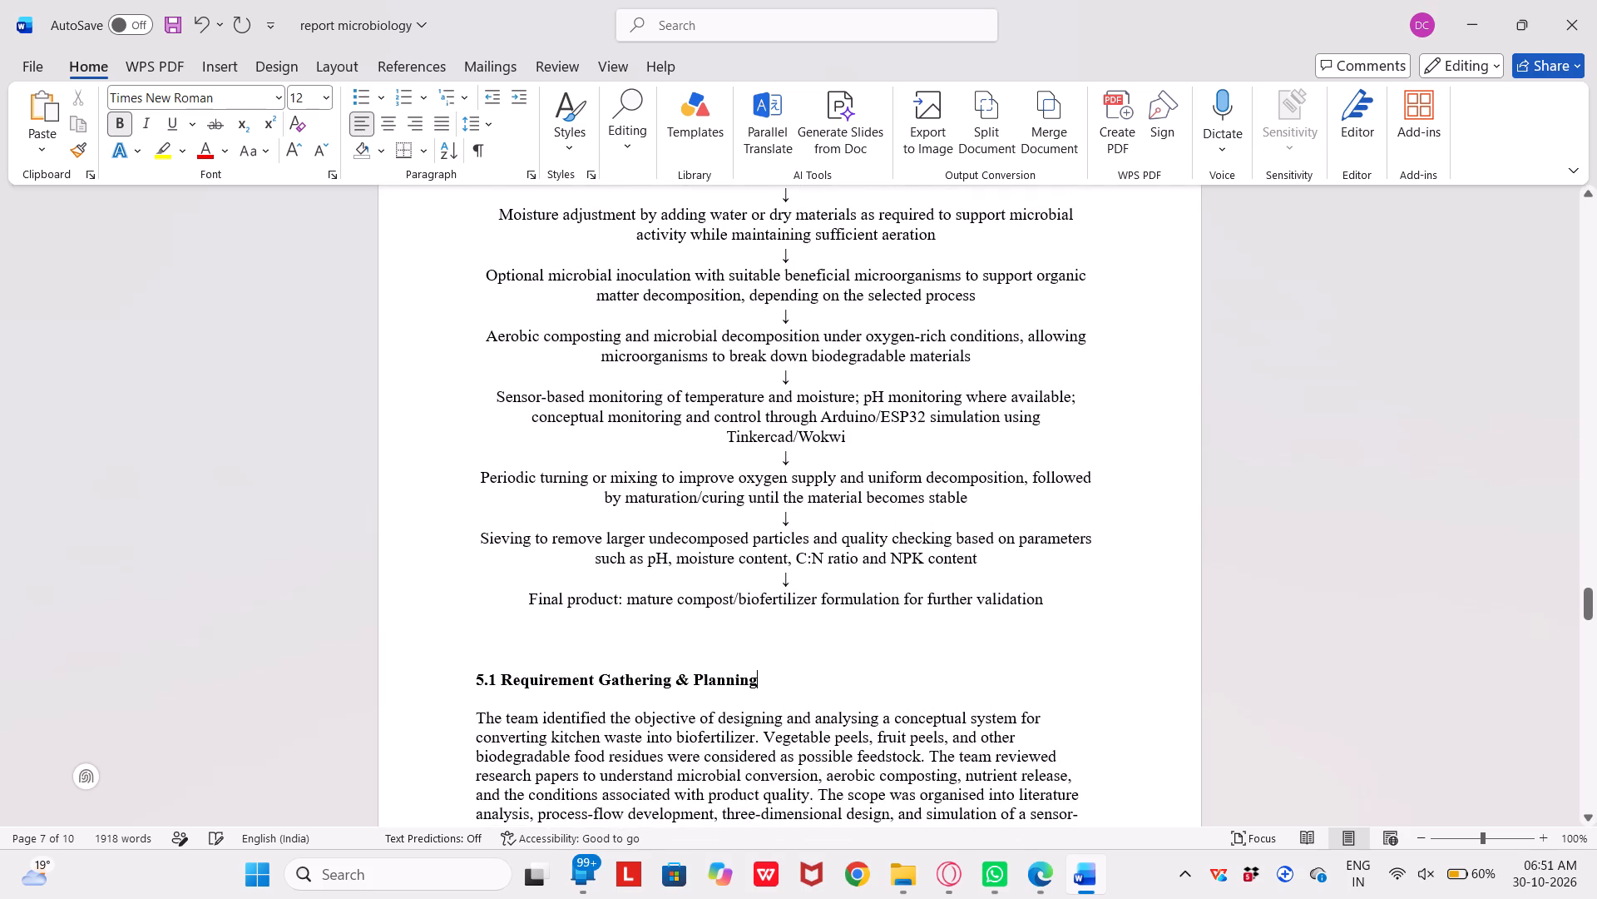
{"action": "left_click_drag", "start_coordinate": [1046, 609], "coordinate": [545, 599]}
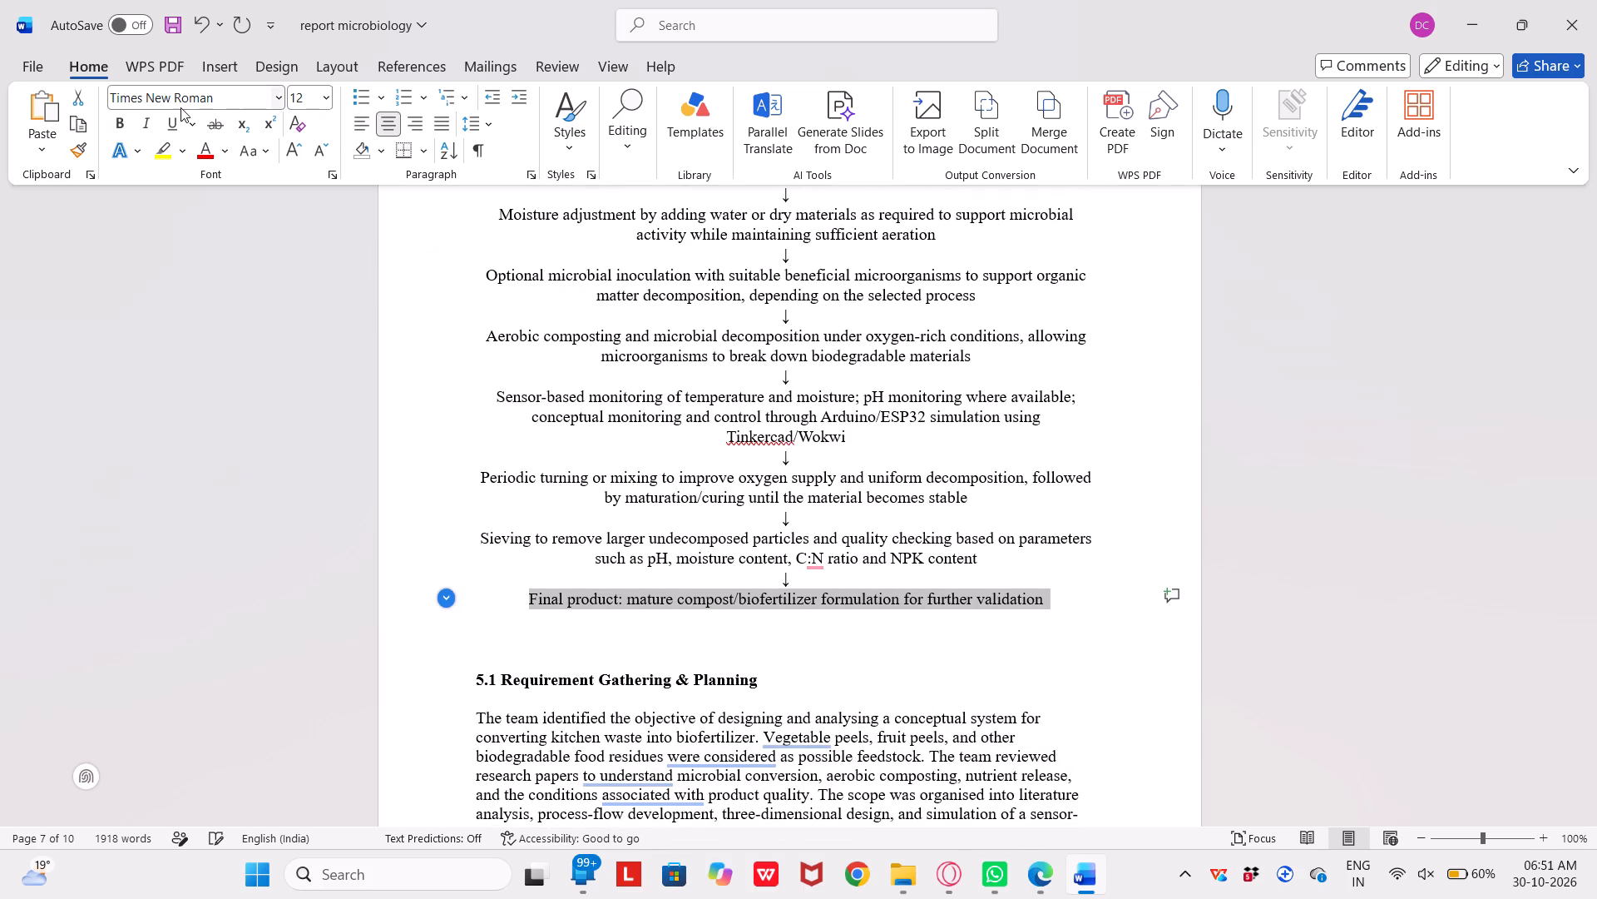
{"action": "left_click", "coordinate": [126, 124]}
{"action": "left_click", "coordinate": [423, 517]}
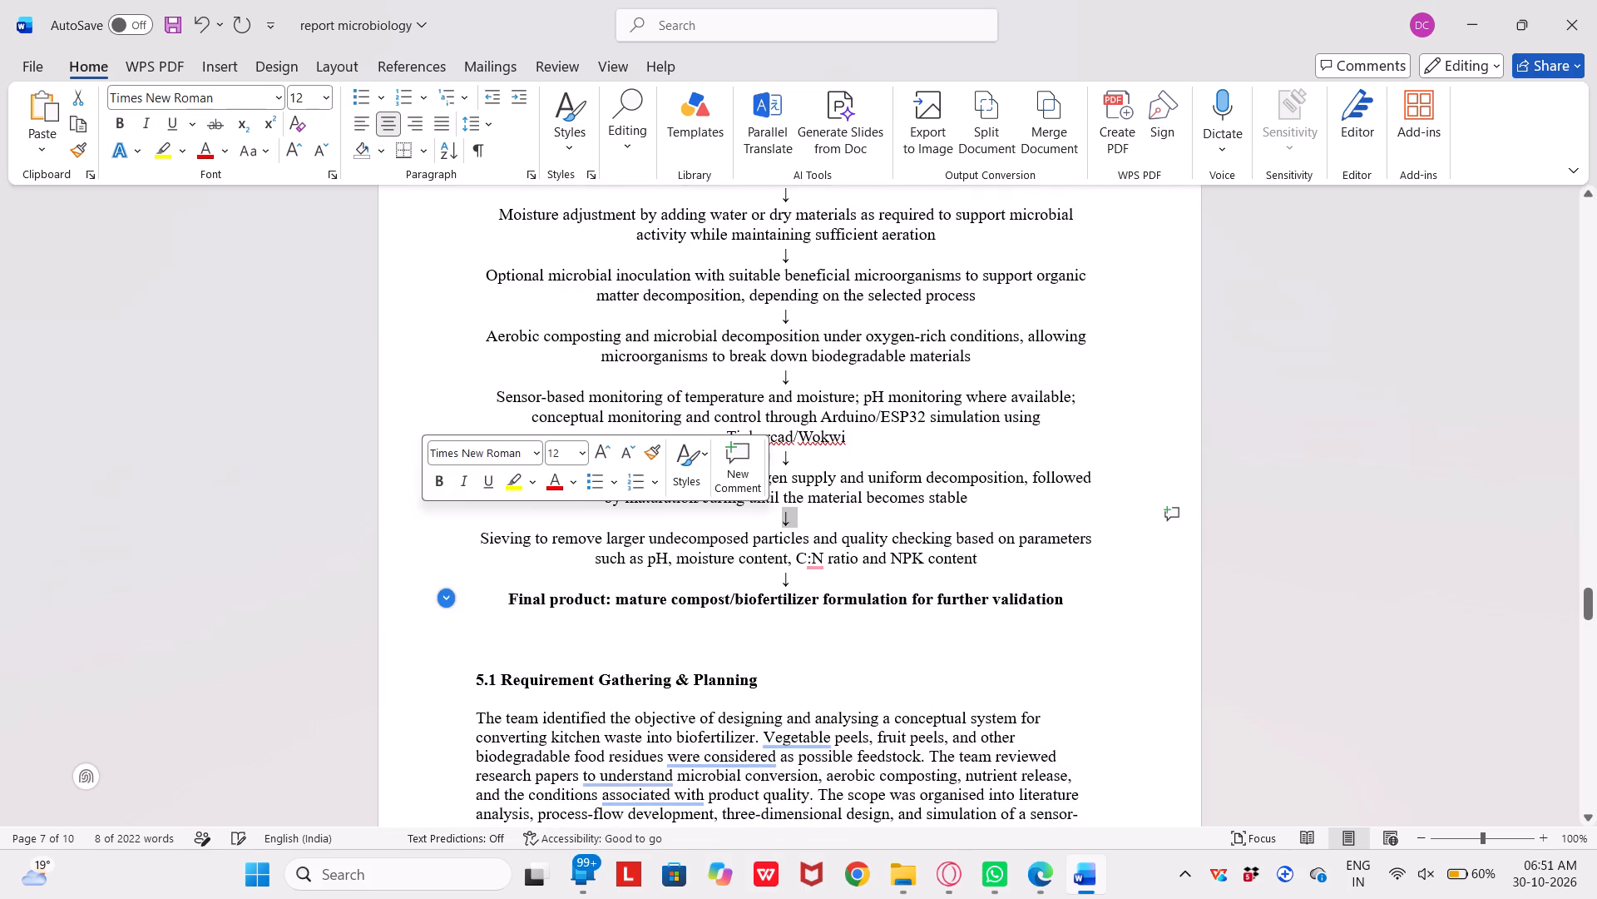
Check the layout of the new Proposed Methodology Flowchart from its heading down to section 5.1.
{"action": "scroll", "coordinate": [547, 508], "scroll_direction": "up", "scroll_amount": 10}
{"action": "scroll", "coordinate": [553, 511], "scroll_direction": "down", "scroll_amount": 1}
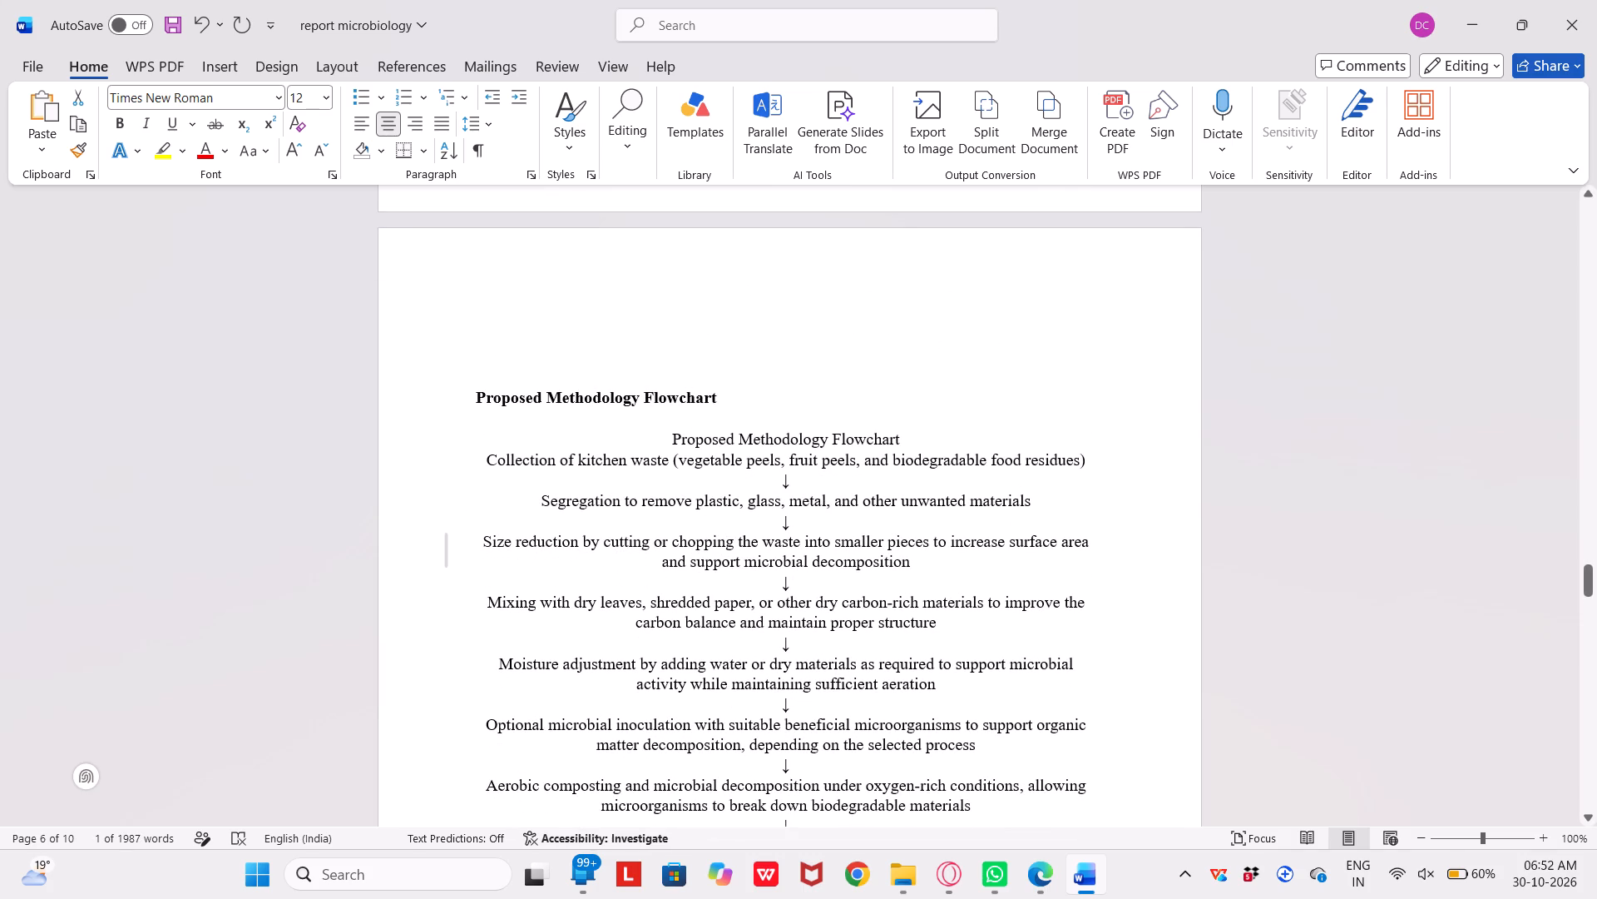
{"action": "scroll", "coordinate": [648, 580], "scroll_direction": "down", "scroll_amount": 6}
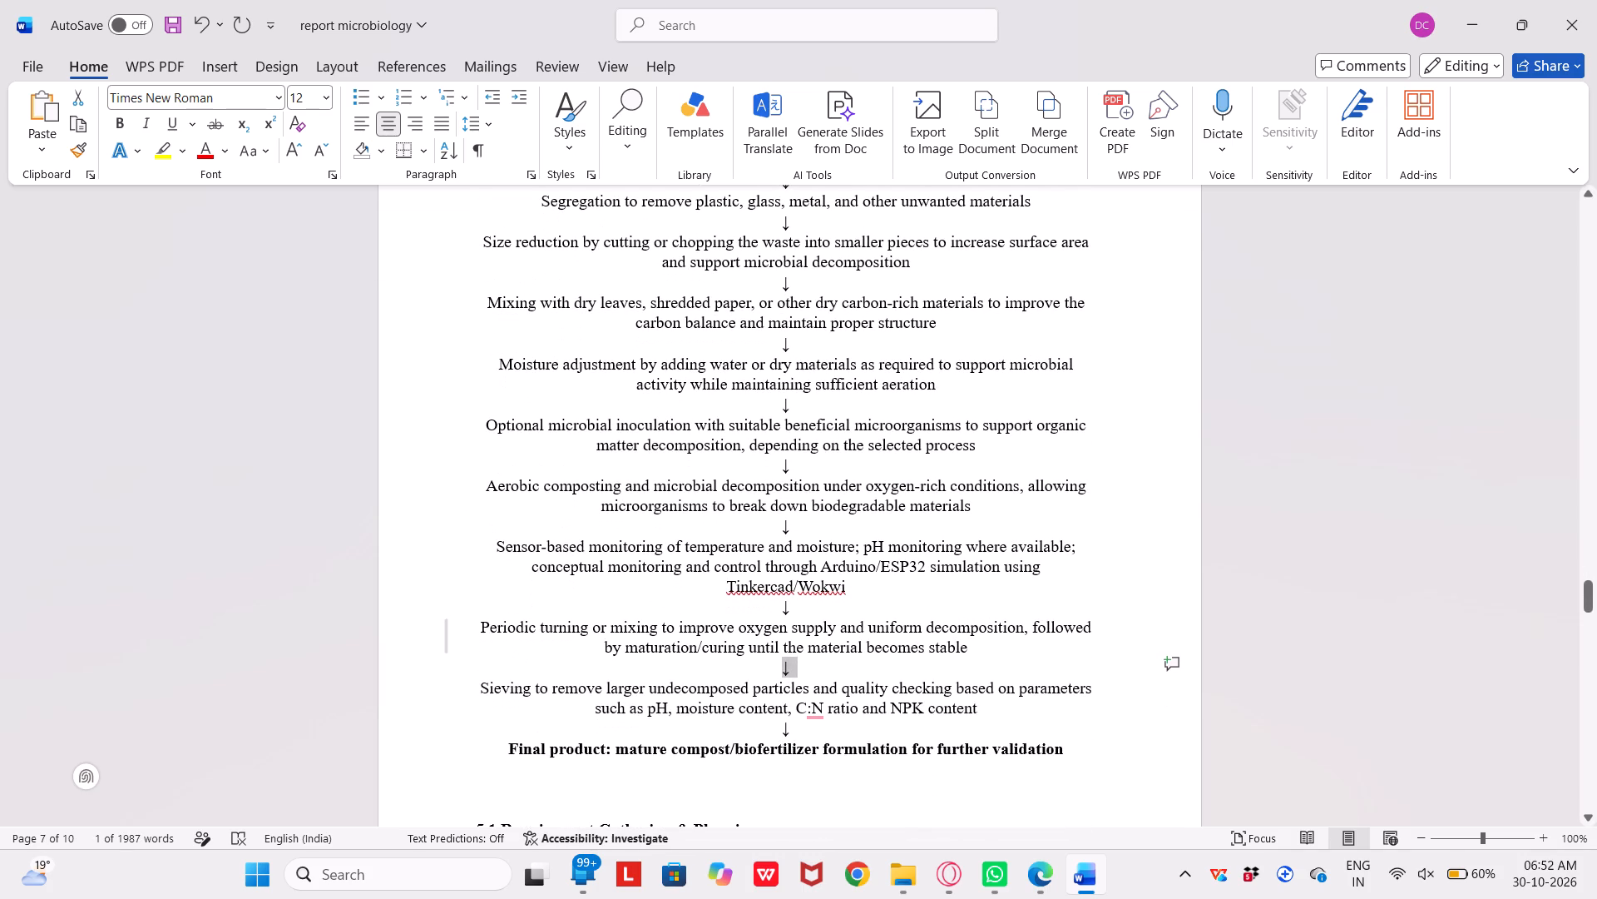
{"action": "scroll", "coordinate": [634, 631], "scroll_direction": "up", "scroll_amount": 5}
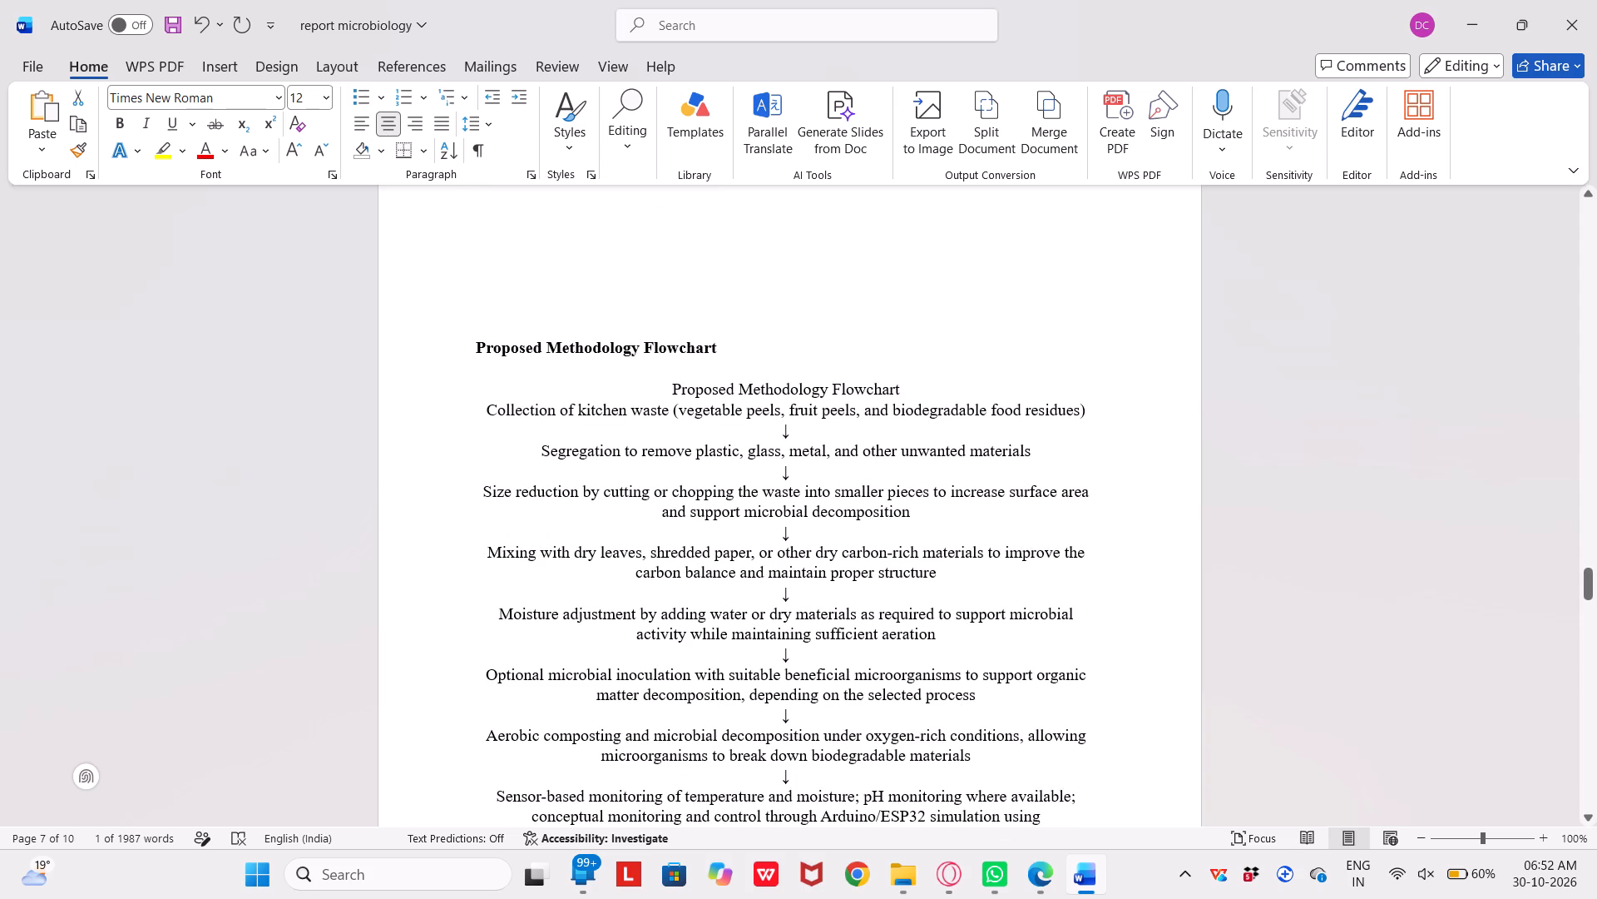
{"action": "left_click", "coordinate": [758, 345]}
{"action": "scroll", "coordinate": [693, 461], "scroll_direction": "down", "scroll_amount": 1}
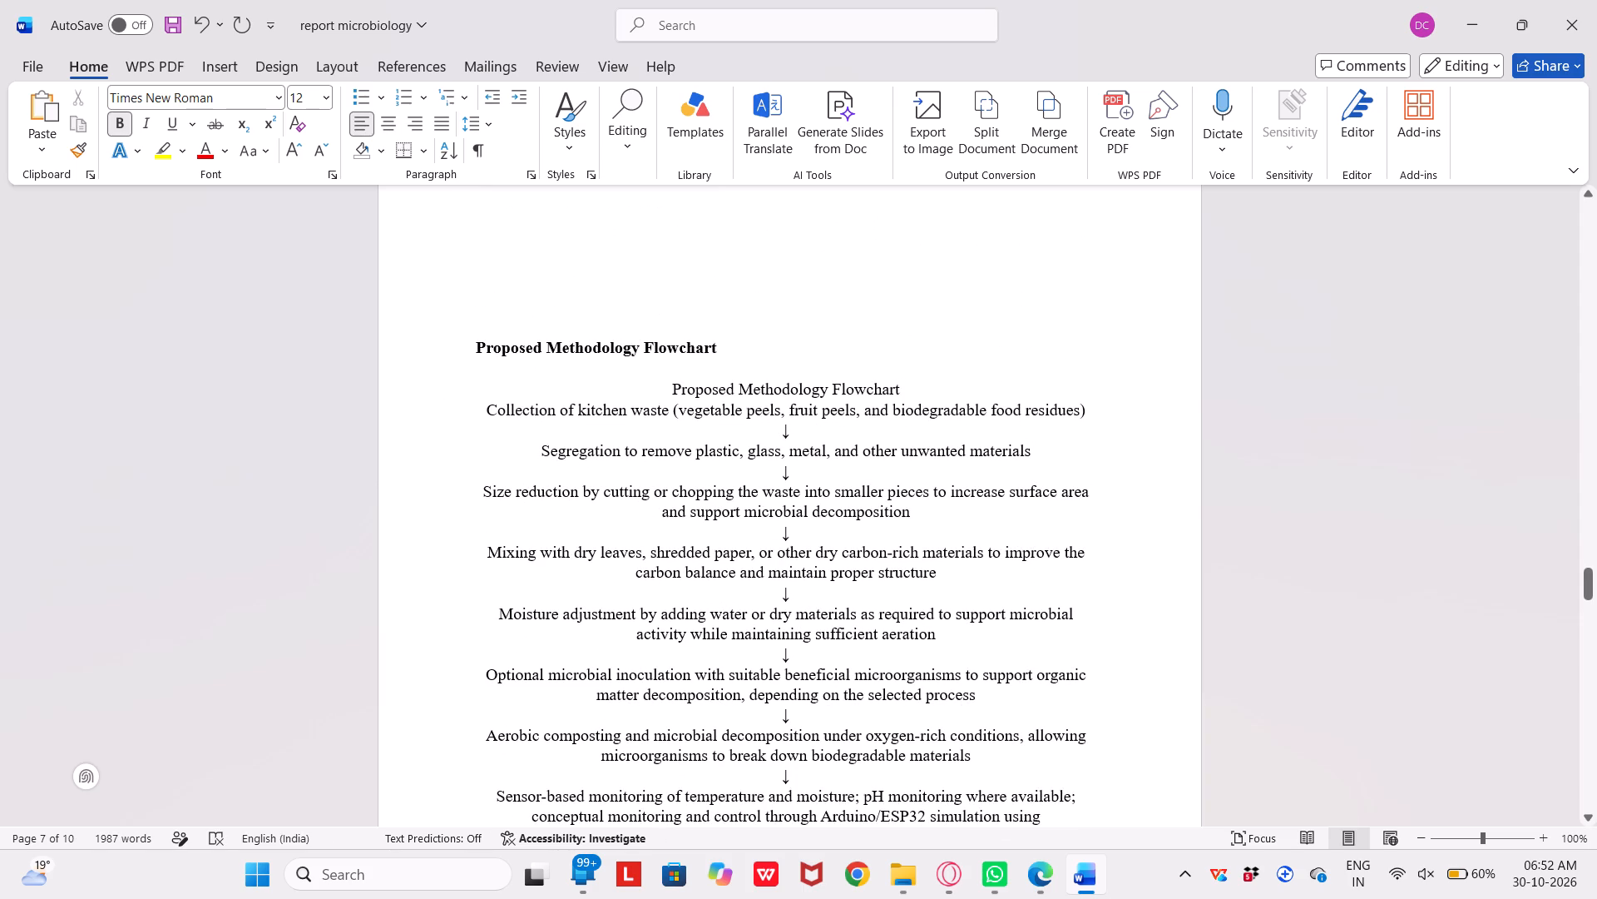
{"action": "scroll", "coordinate": [683, 469], "scroll_direction": "down", "scroll_amount": 8}
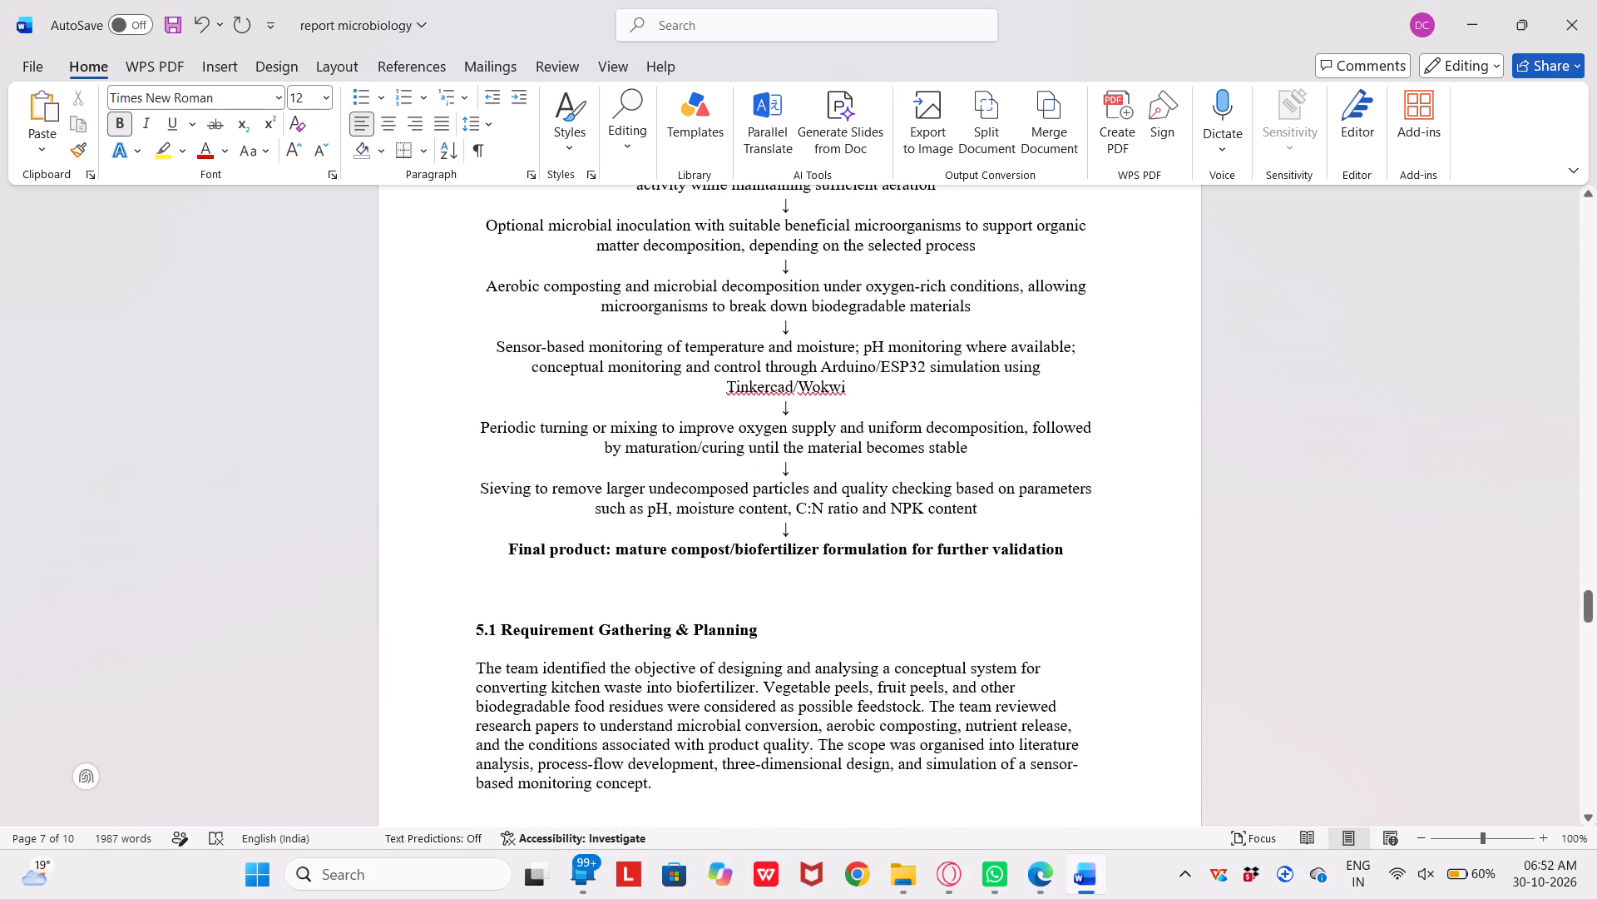
Delete the four extra blank lines between the section 5.2 paragraph and the team contribution table.
{"action": "scroll", "coordinate": [680, 468], "scroll_direction": "down", "scroll_amount": 10}
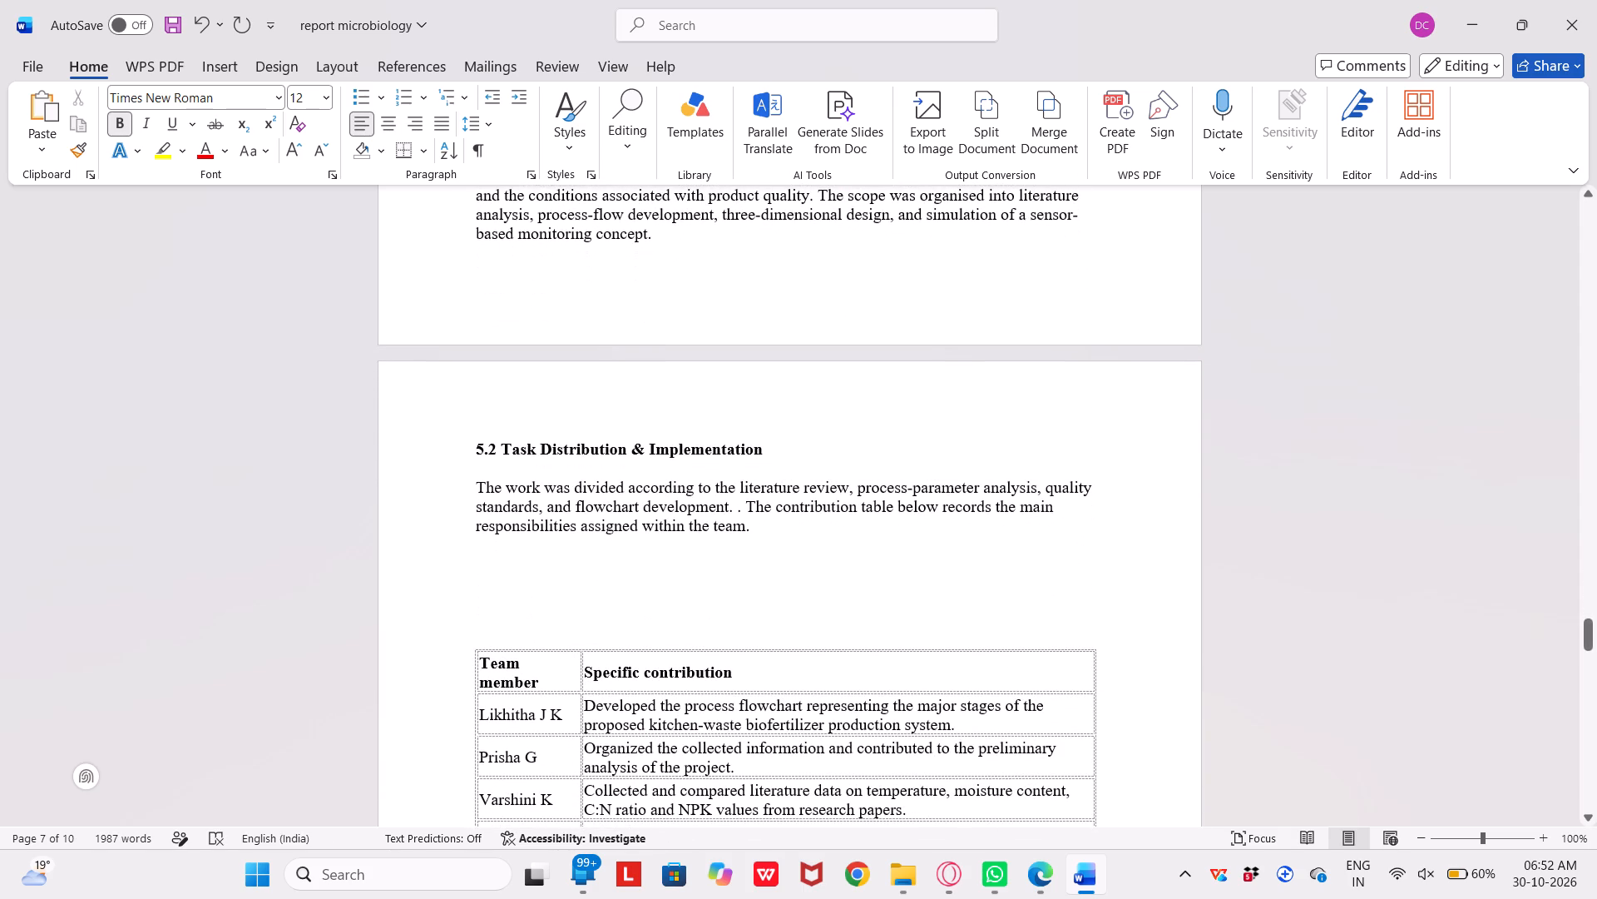
{"action": "scroll", "coordinate": [684, 481], "scroll_direction": "down", "scroll_amount": 2}
{"action": "left_click", "coordinate": [576, 512]}
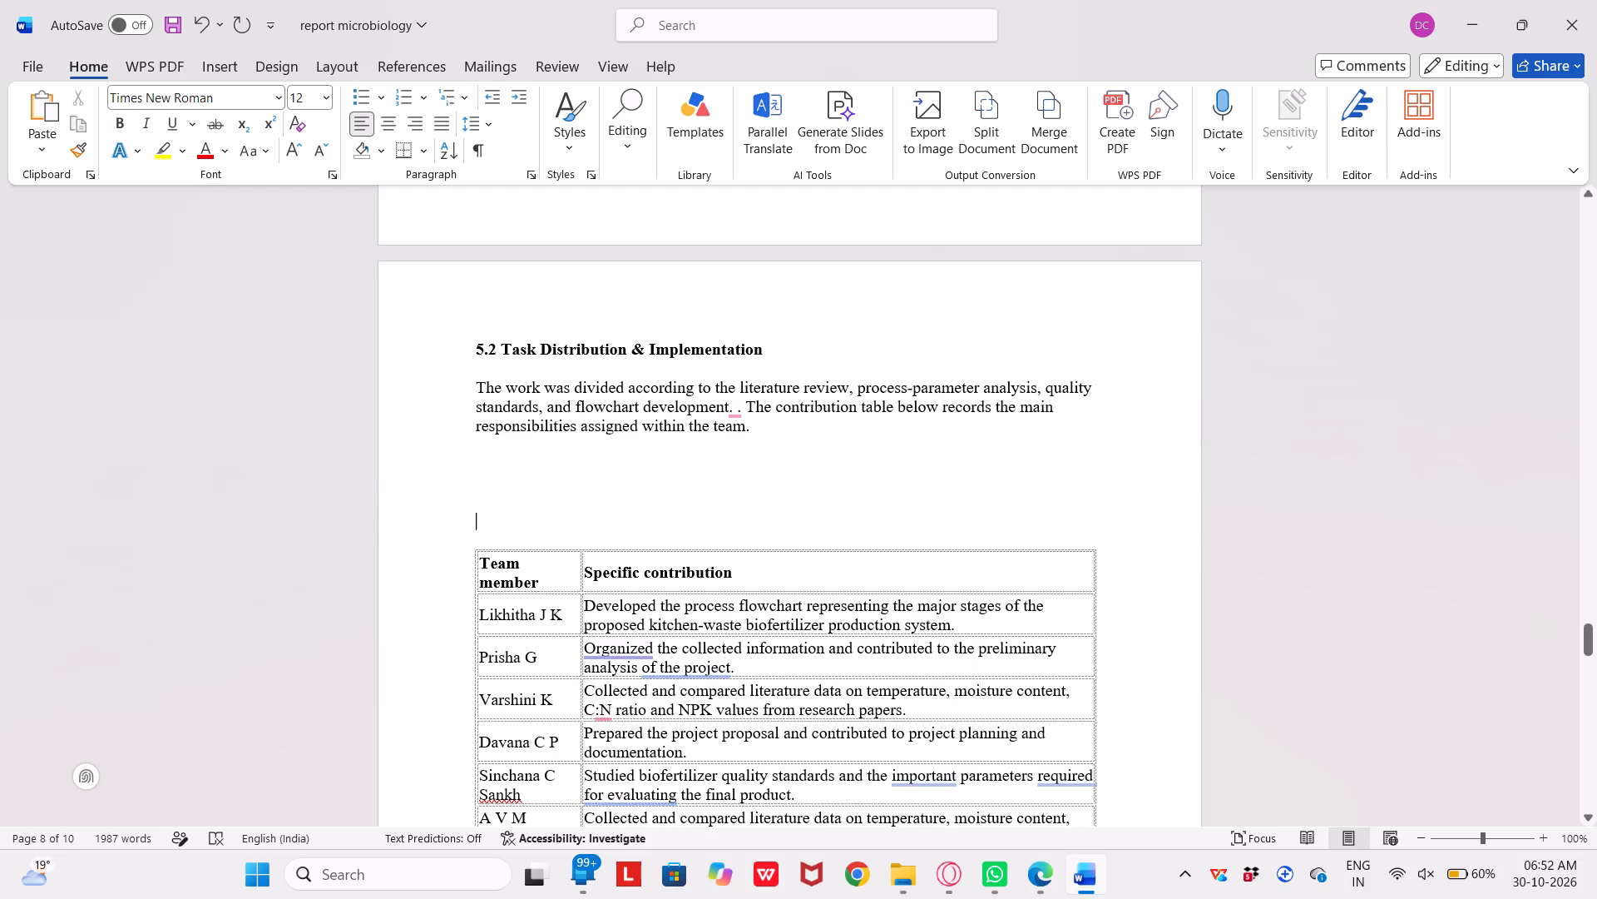
{"action": "key", "text": "BackSpace"}
{"action": "key", "text": "BackSpace"}
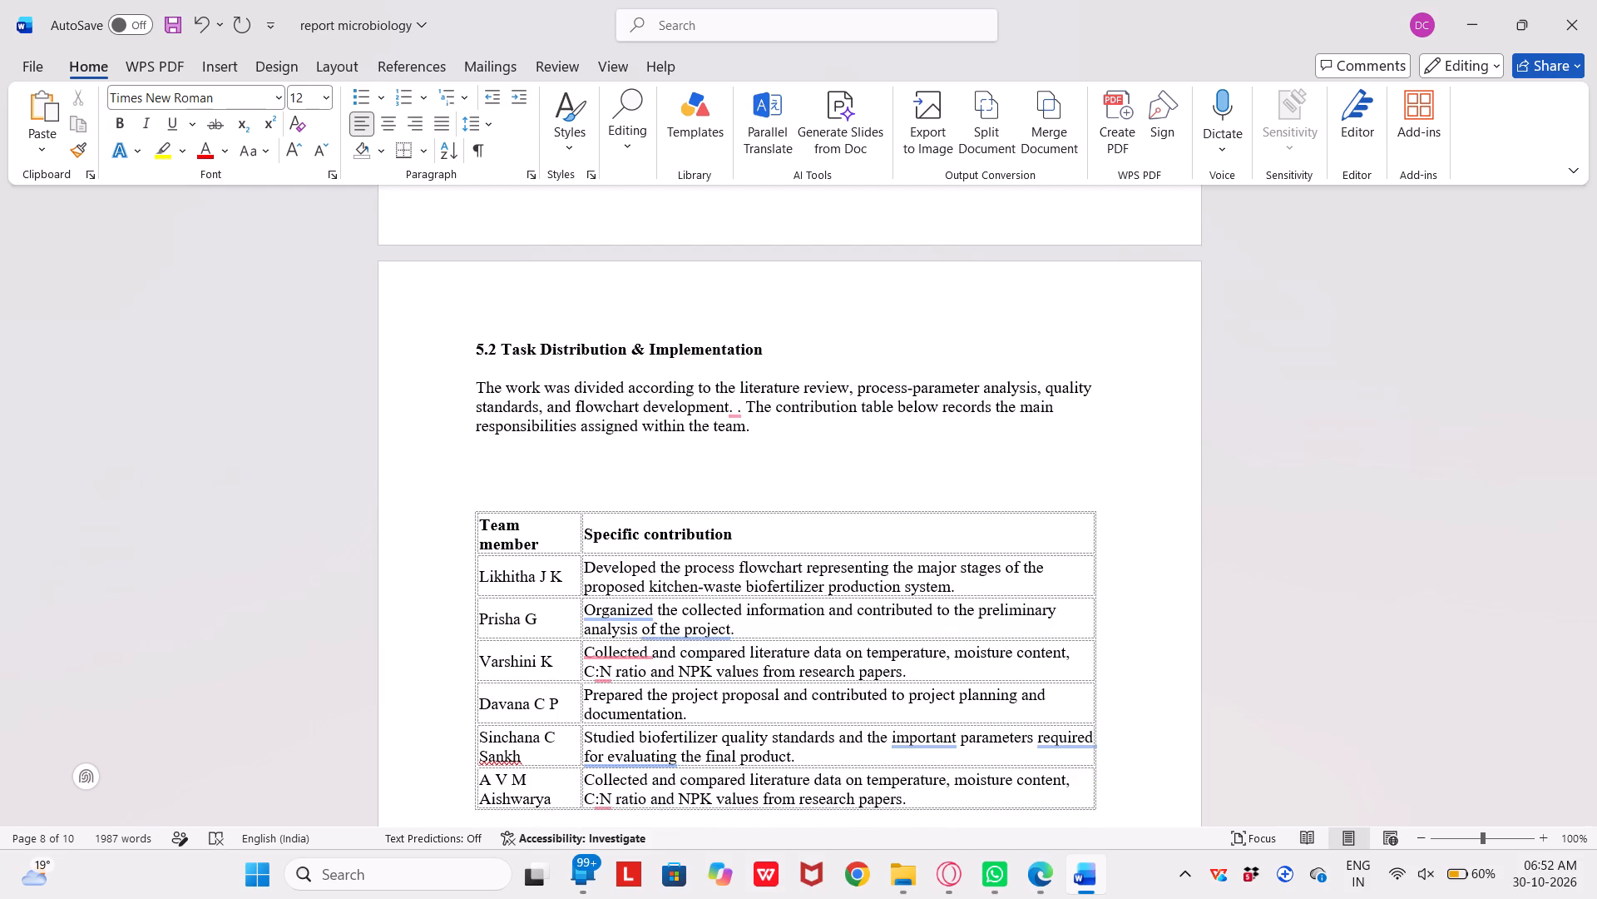
{"action": "key", "text": "BackSpace"}
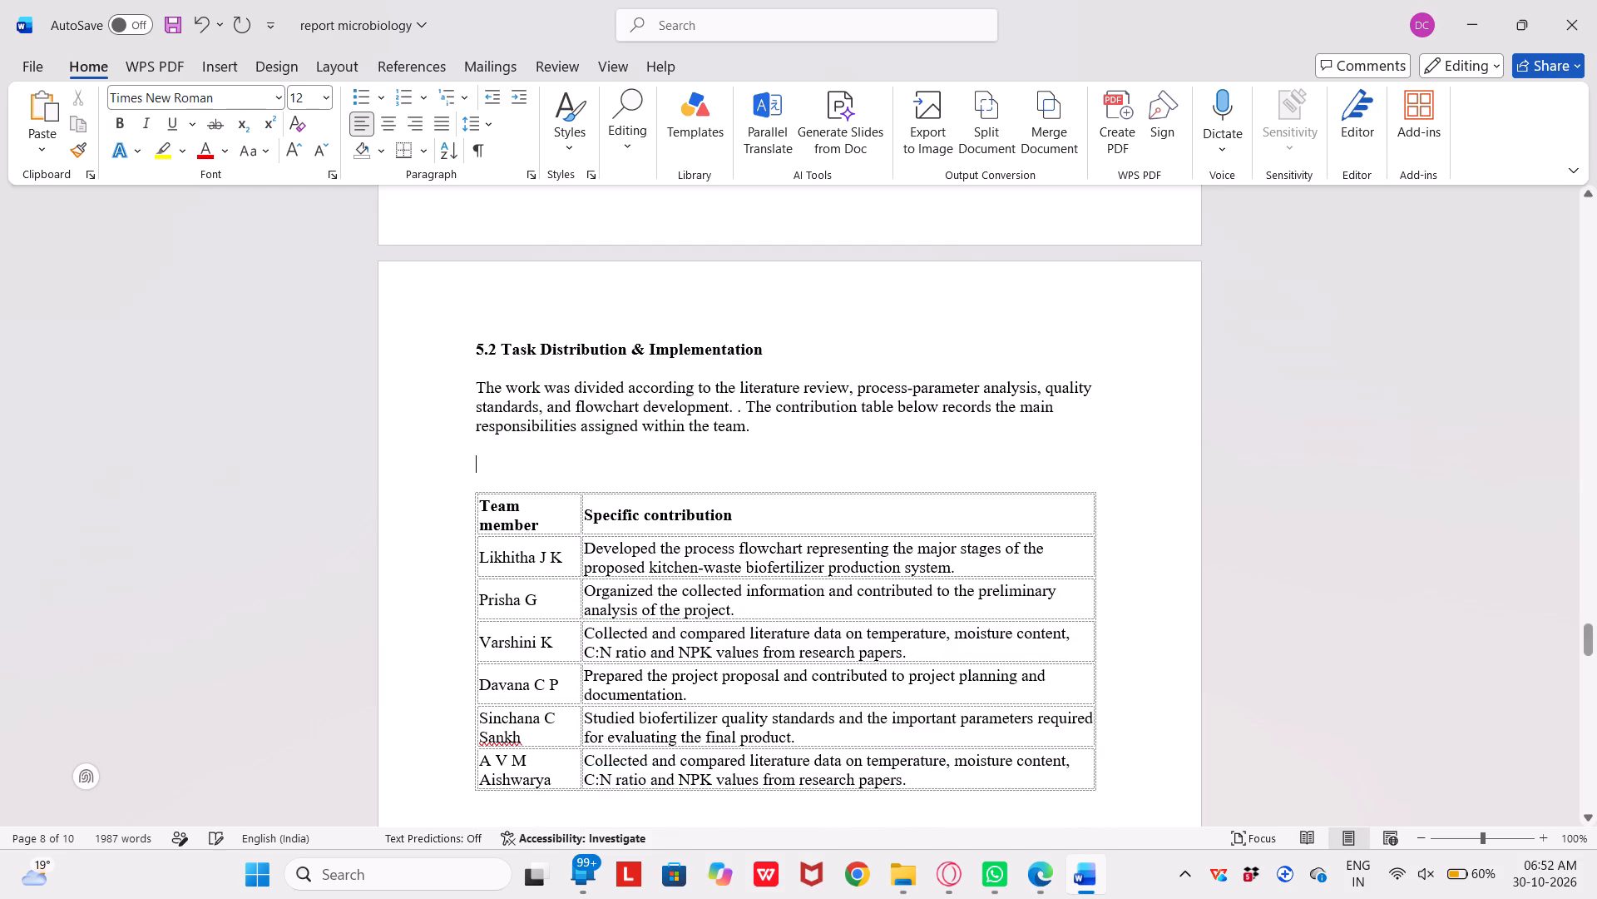
{"action": "key", "text": "BackSpace"}
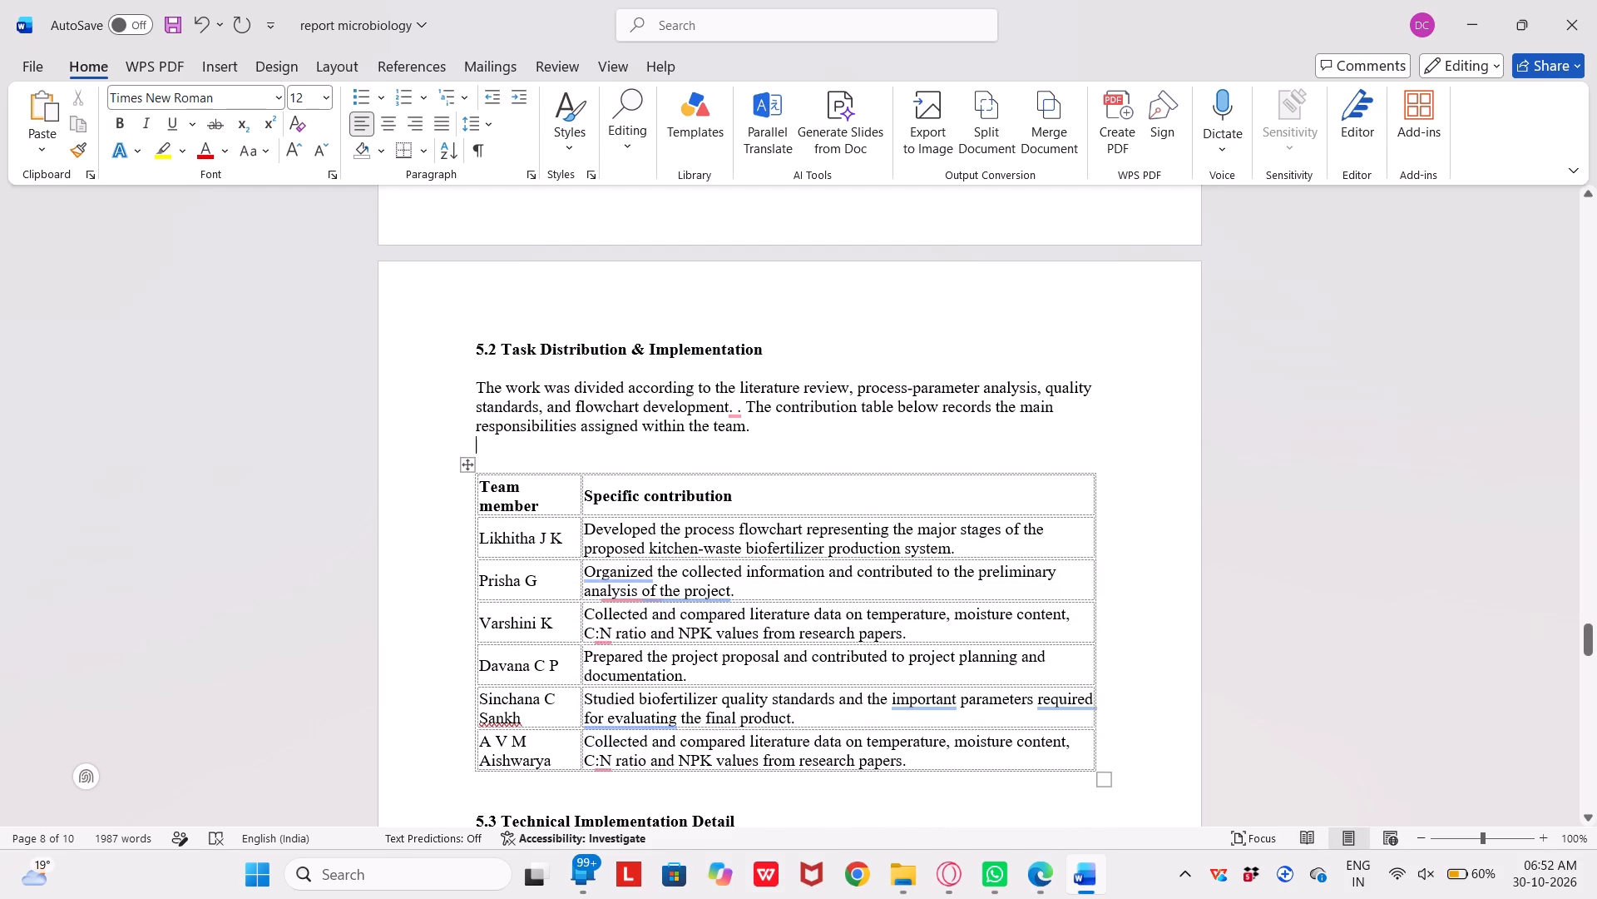
Delete the extra blank lines between the section 6.0 resources table and the 7.0 Outputs of the Micro-project heading.
{"action": "scroll", "coordinate": [522, 517], "scroll_direction": "down", "scroll_amount": 10}
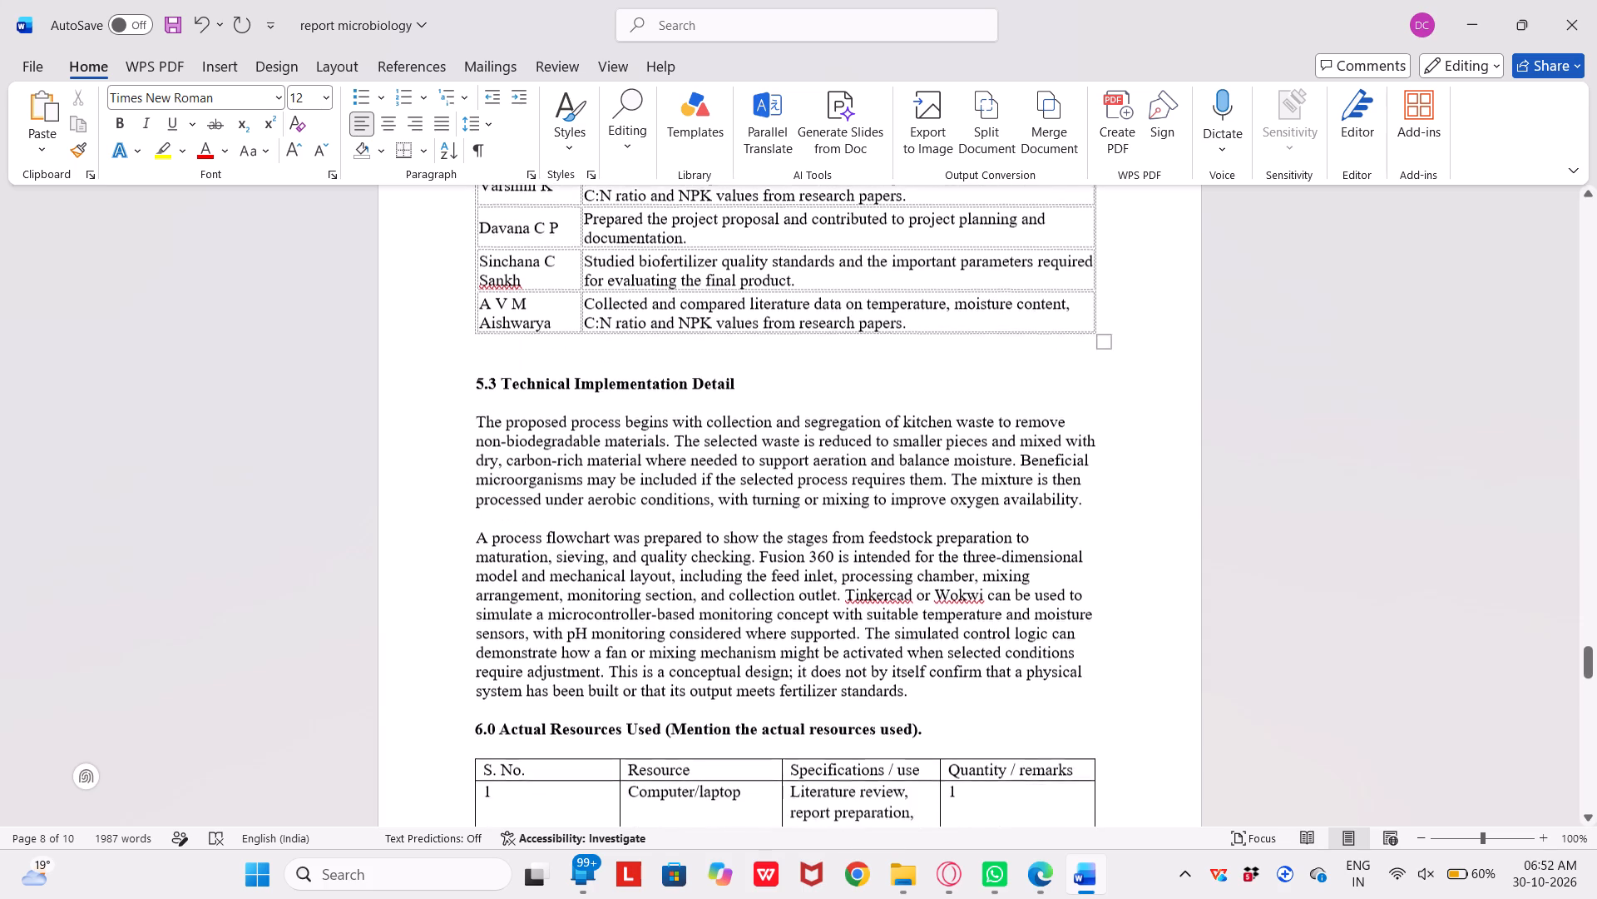
{"action": "scroll", "coordinate": [522, 527], "scroll_direction": "down", "scroll_amount": 4}
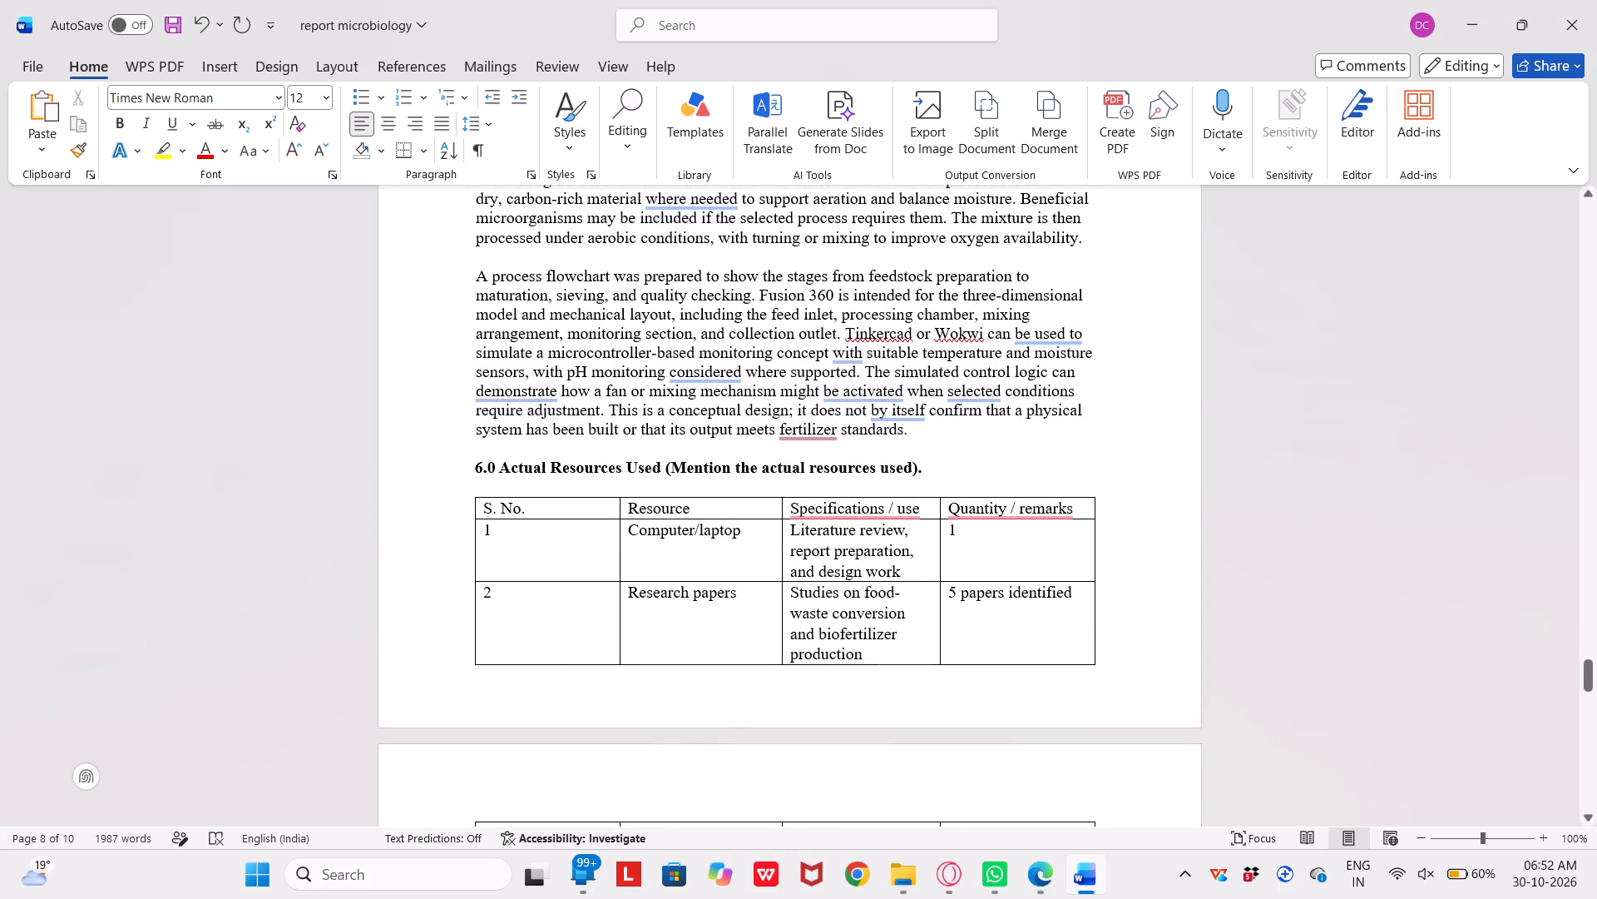
{"action": "left_click", "coordinate": [532, 448]}
{"action": "scroll", "coordinate": [942, 452], "scroll_direction": "down", "scroll_amount": 7}
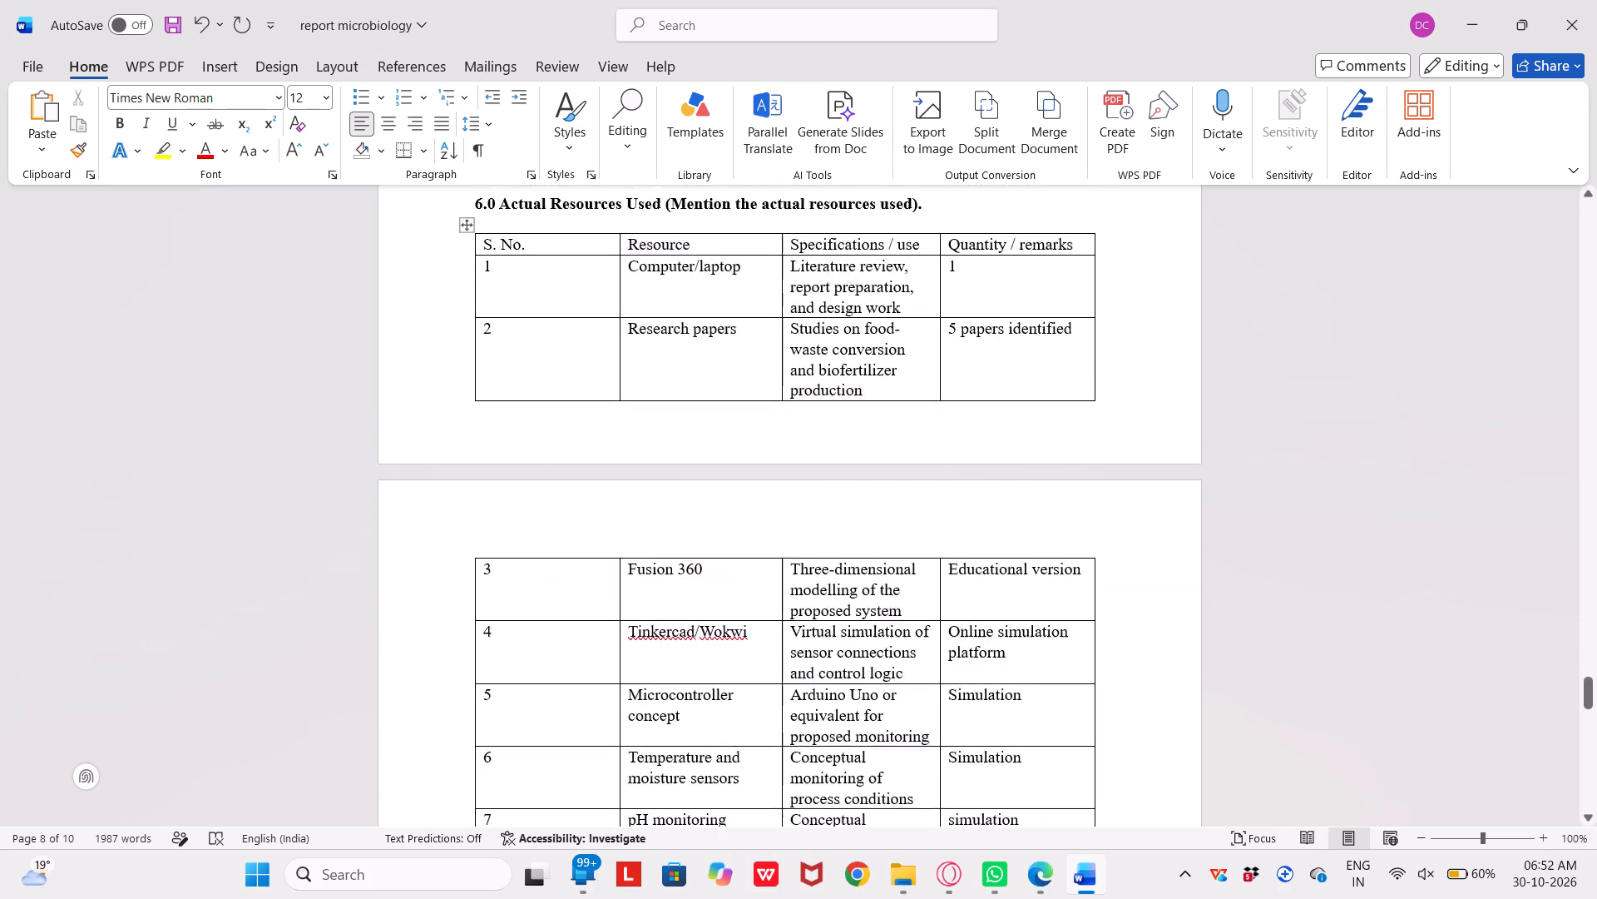
{"action": "scroll", "coordinate": [926, 473], "scroll_direction": "down", "scroll_amount": 8}
{"action": "left_click", "coordinate": [536, 447]}
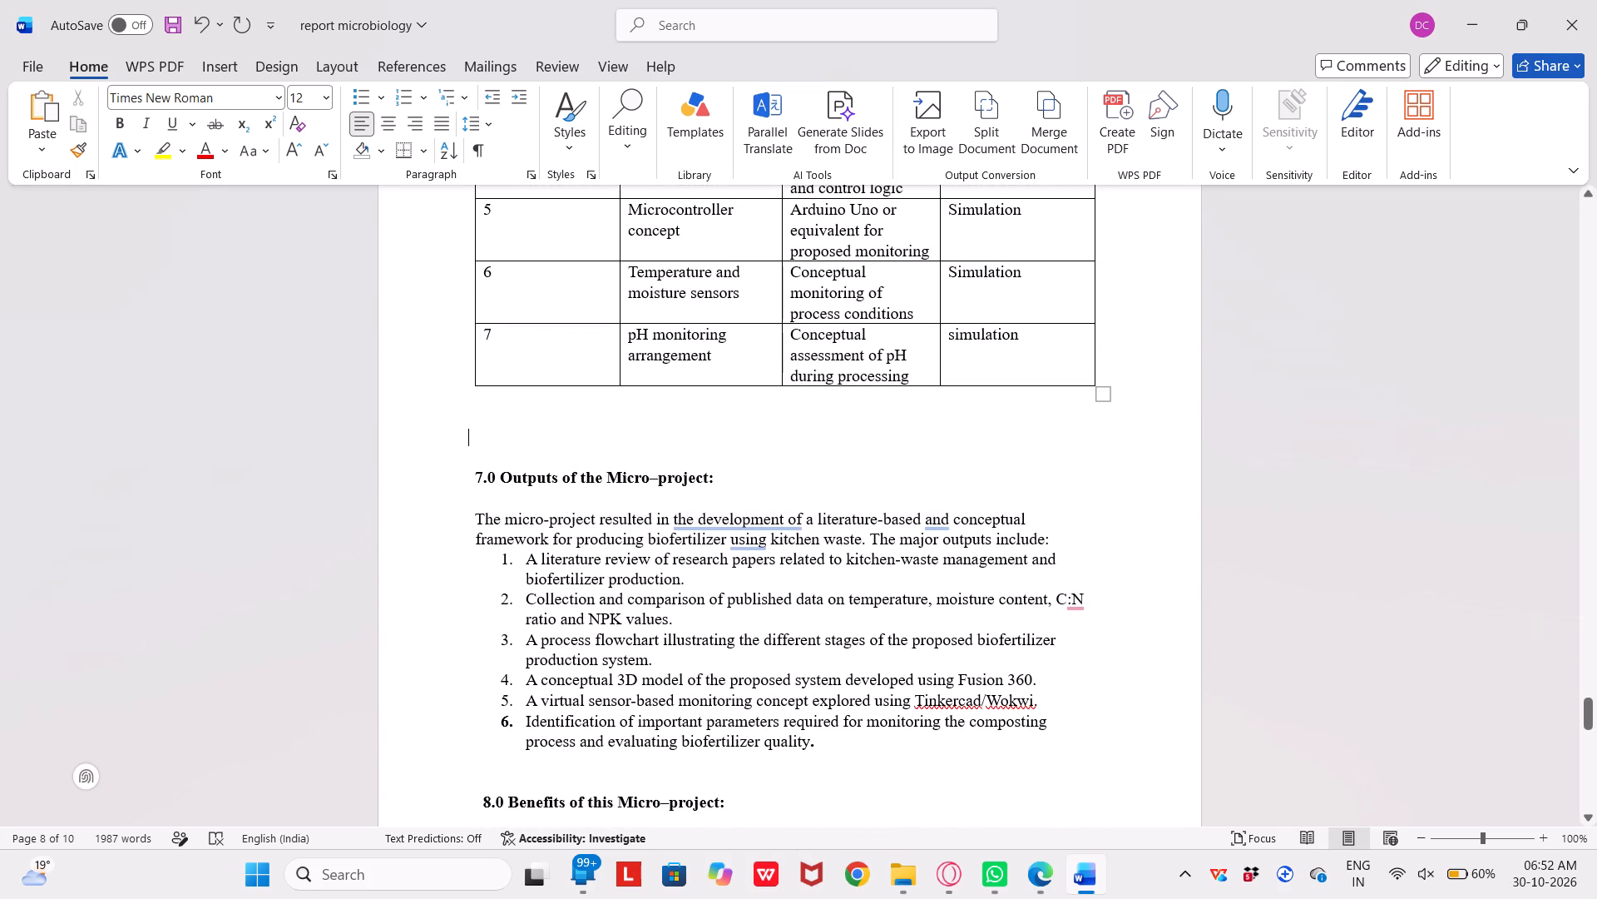
{"action": "key", "text": "BackSpace"}
{"action": "key", "text": "BackSpace"}
{"action": "key", "text": "BackSpace"}
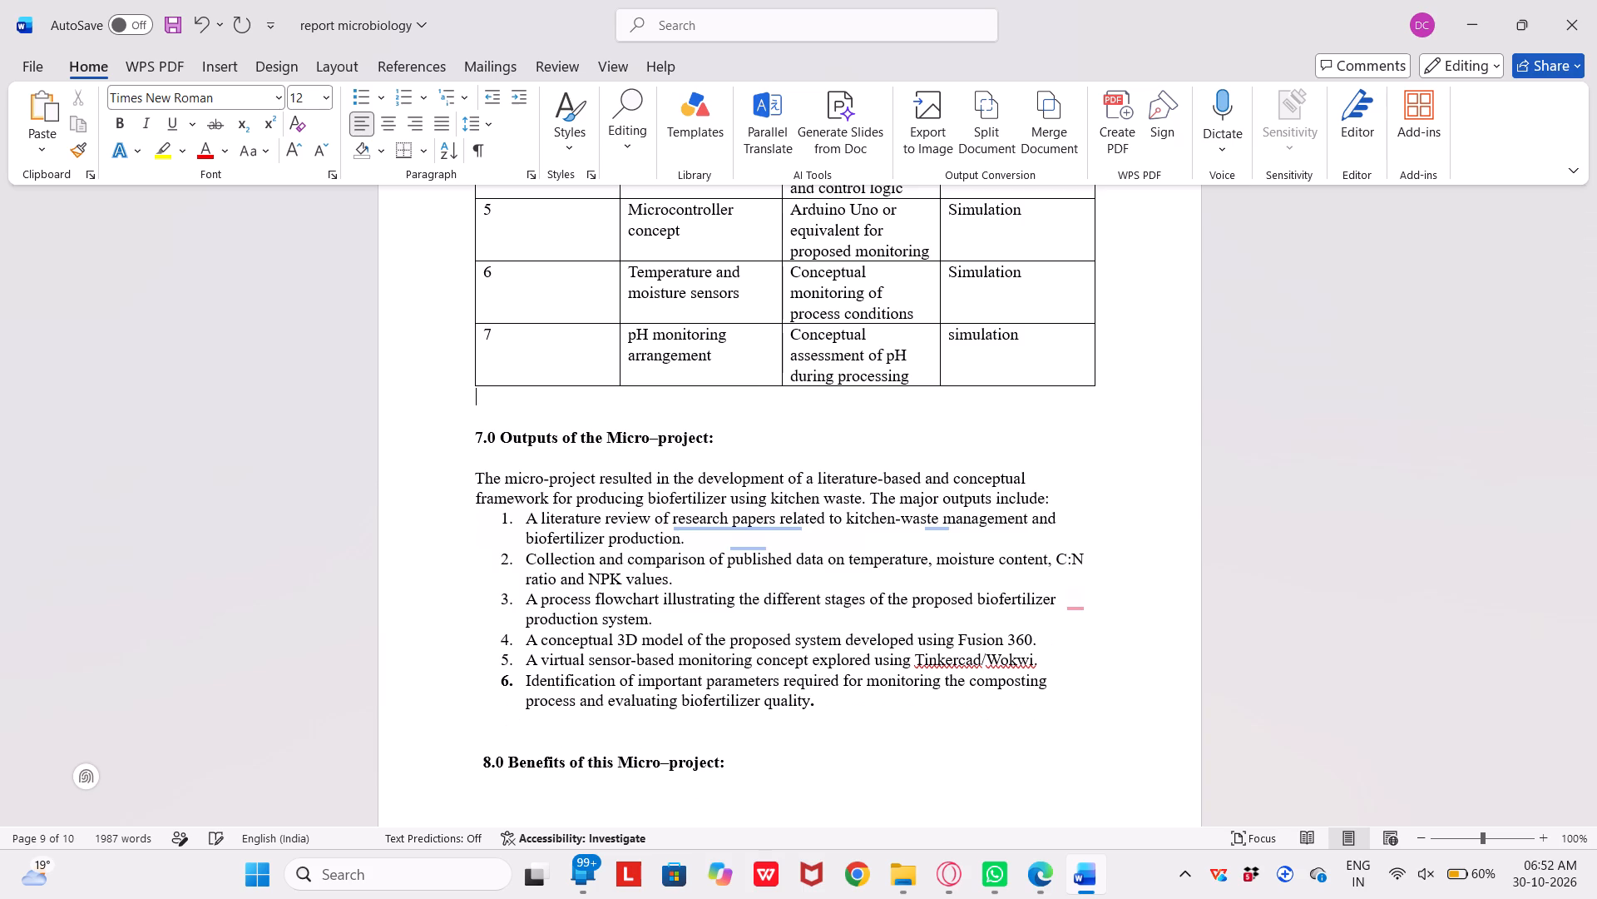
Insert two new lines below the heading 8.0 Benefits of this Micro-project.
{"action": "scroll", "coordinate": [533, 467], "scroll_direction": "down", "scroll_amount": 4}
{"action": "scroll", "coordinate": [584, 552], "scroll_direction": "down", "scroll_amount": 3}
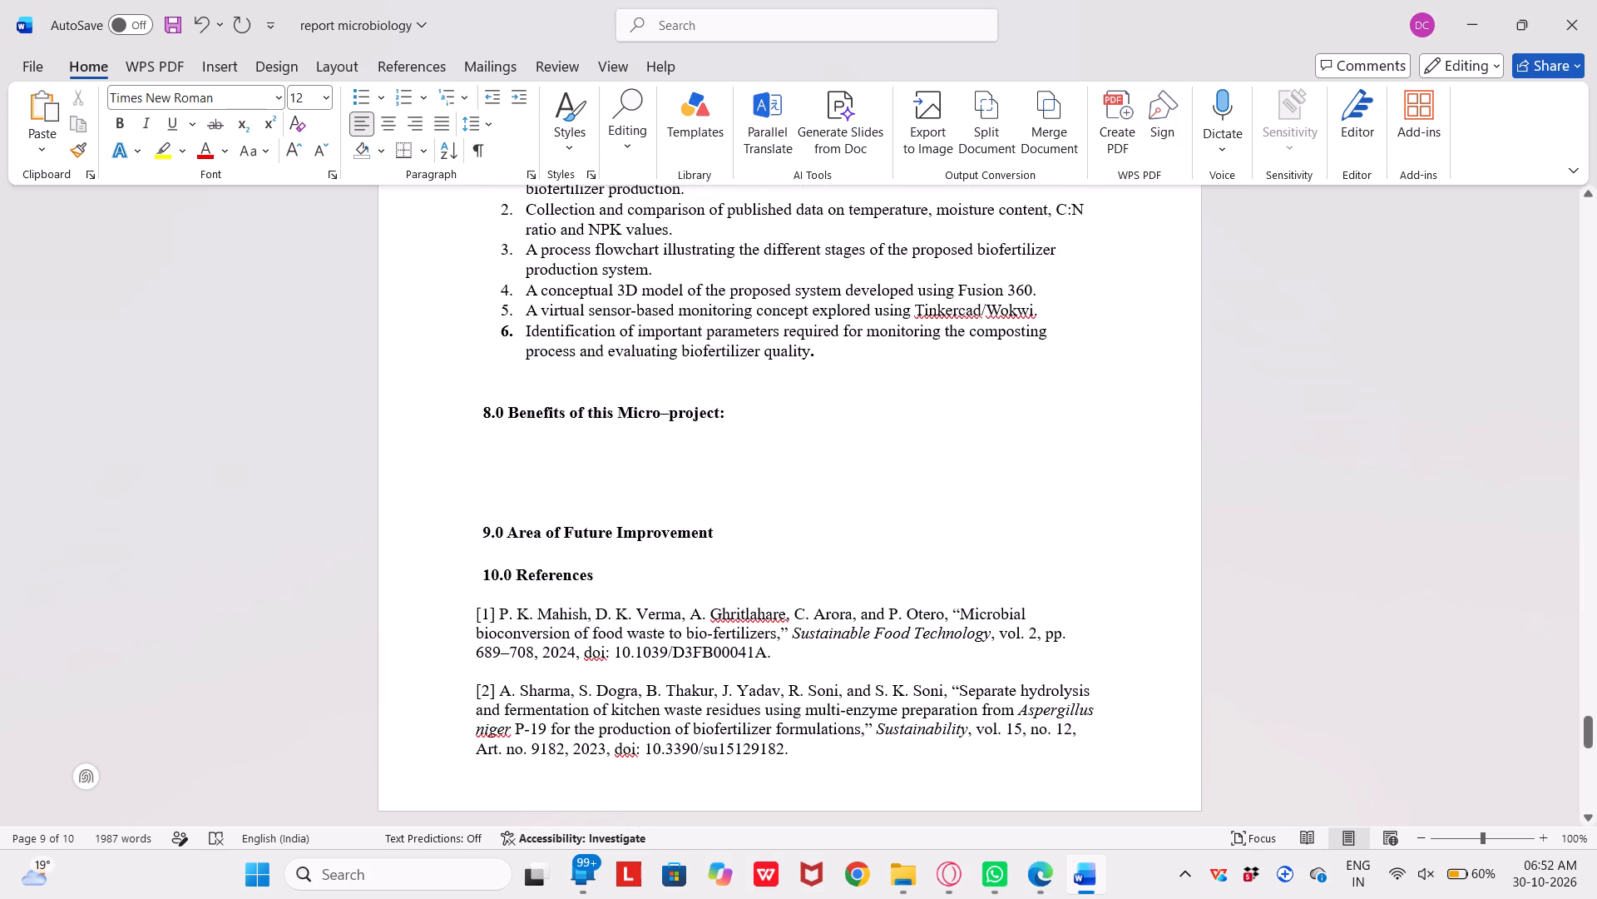
{"action": "left_click", "coordinate": [744, 408]}
{"action": "key", "text": "Return"}
{"action": "key", "text": "Return"}
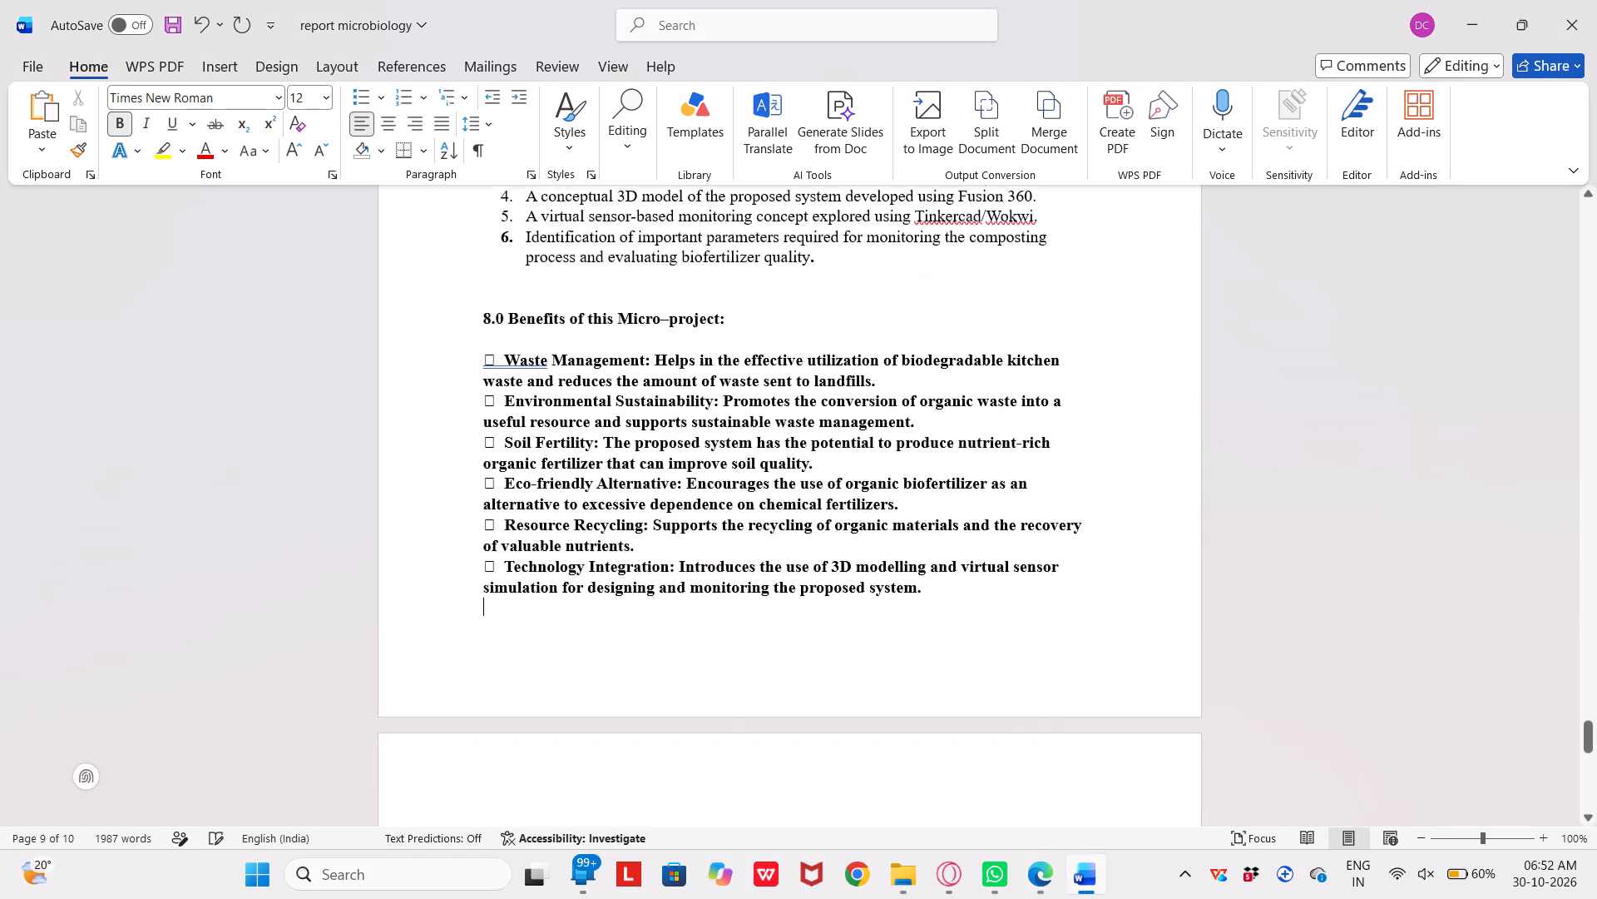
{"action": "scroll", "coordinate": [642, 521], "scroll_direction": "down", "scroll_amount": 3}
{"action": "scroll", "coordinate": [715, 600], "scroll_direction": "up", "scroll_amount": 2}
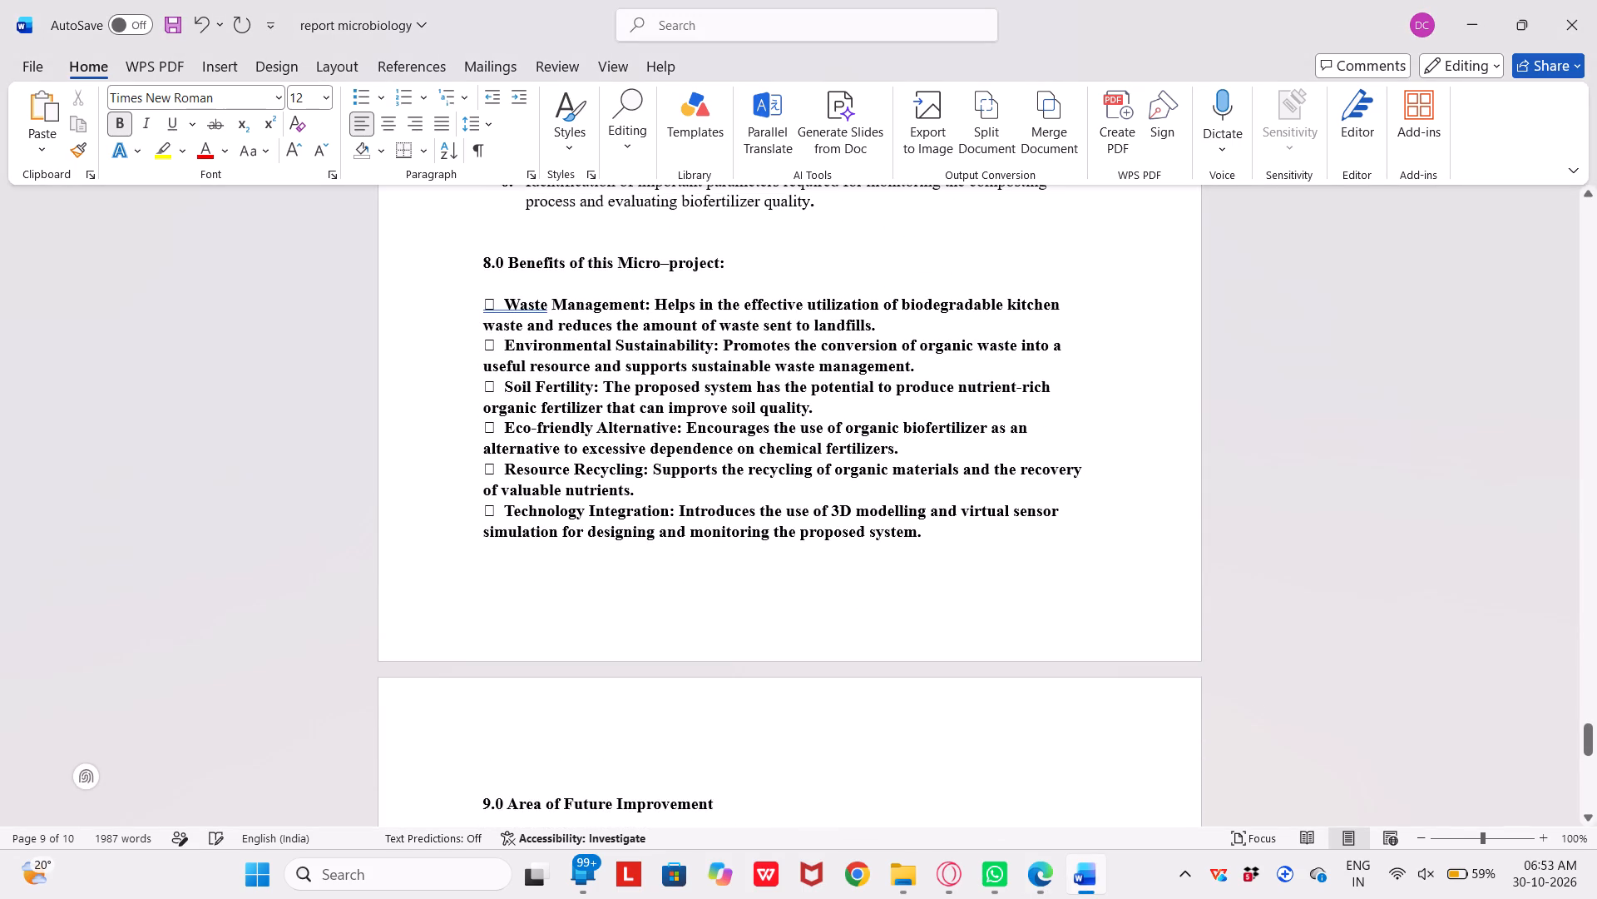
Remove the bold formatting from all six pasted benefits in section 8.0.
{"action": "left_click_drag", "start_coordinate": [945, 549], "coordinate": [499, 316]}
{"action": "left_click_drag", "start_coordinate": [475, 303], "coordinate": [502, 307]}
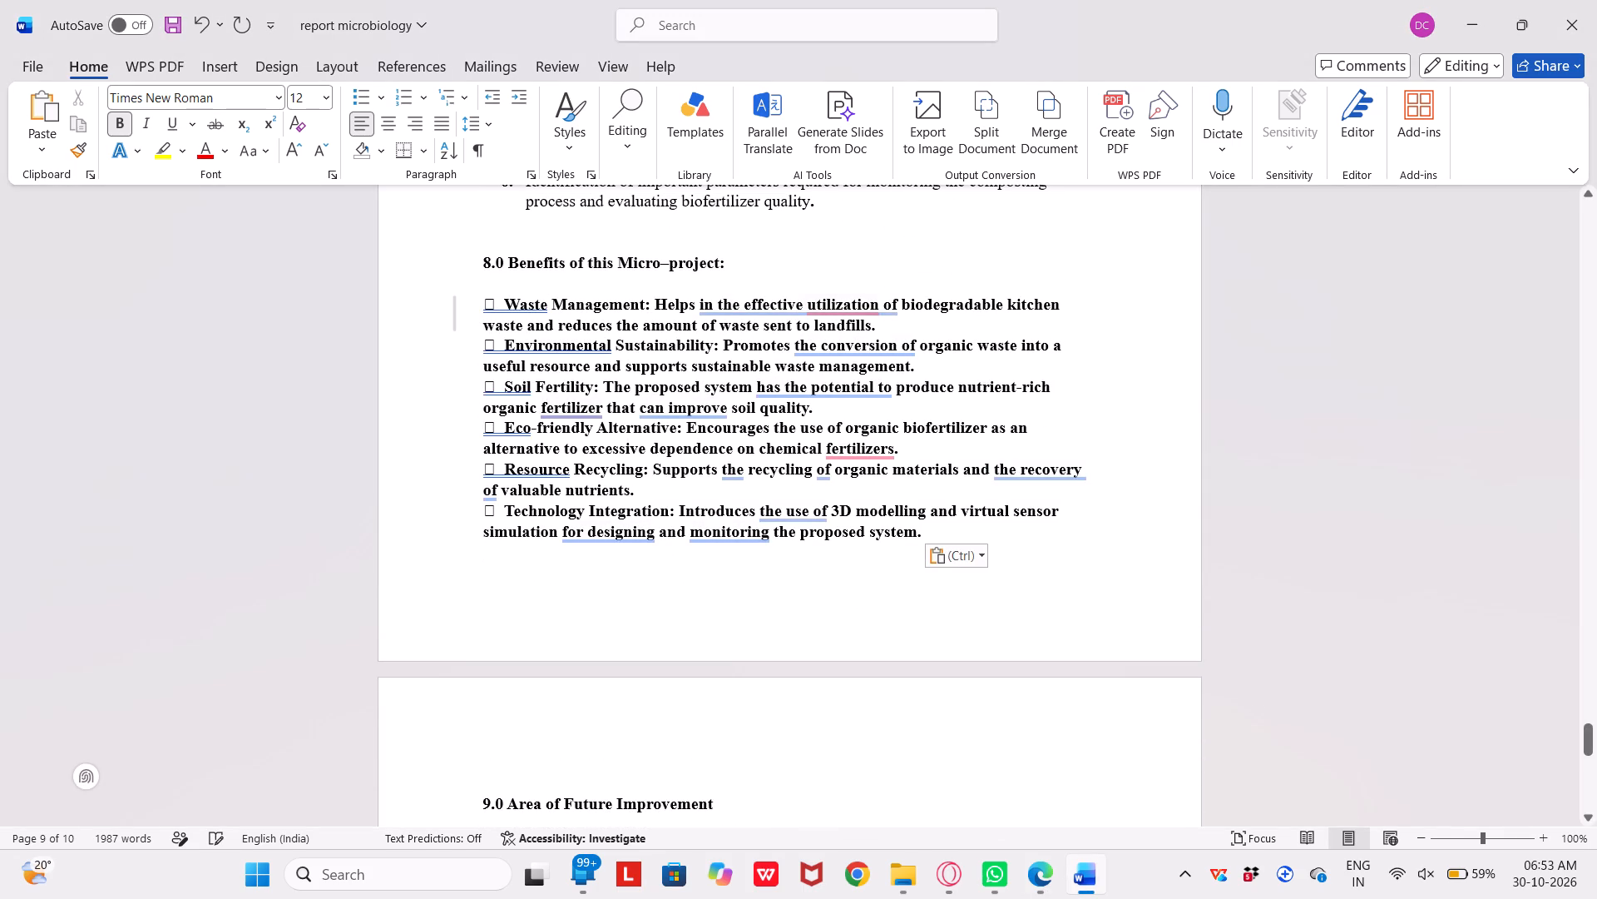
{"action": "left_click_drag", "start_coordinate": [502, 307], "coordinate": [917, 544]}
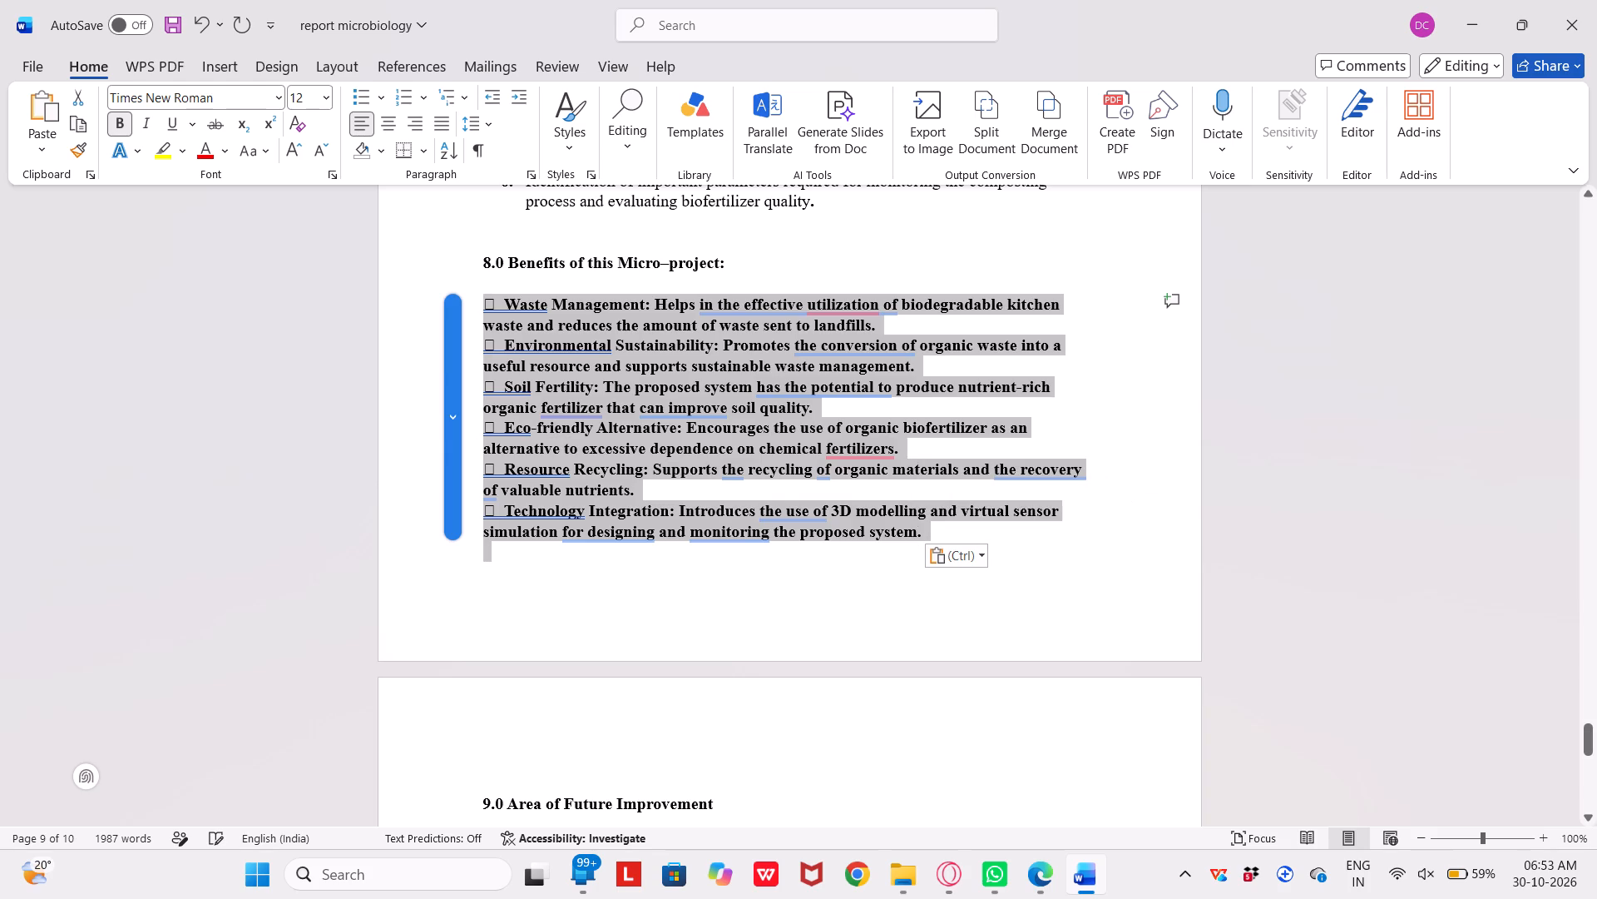
{"action": "left_click", "coordinate": [121, 128]}
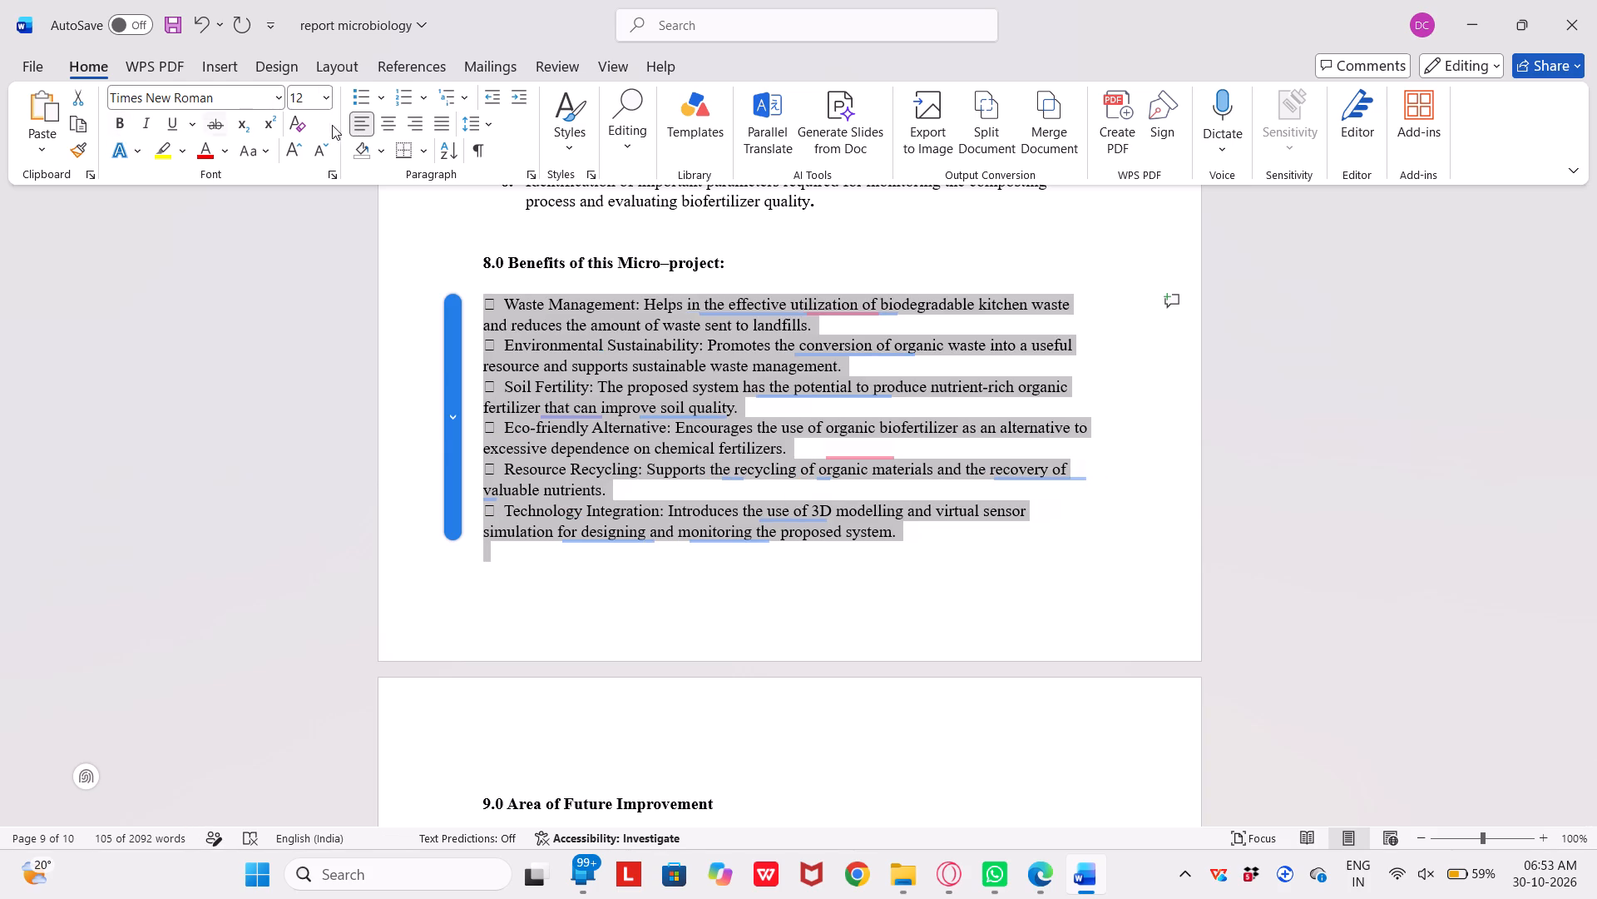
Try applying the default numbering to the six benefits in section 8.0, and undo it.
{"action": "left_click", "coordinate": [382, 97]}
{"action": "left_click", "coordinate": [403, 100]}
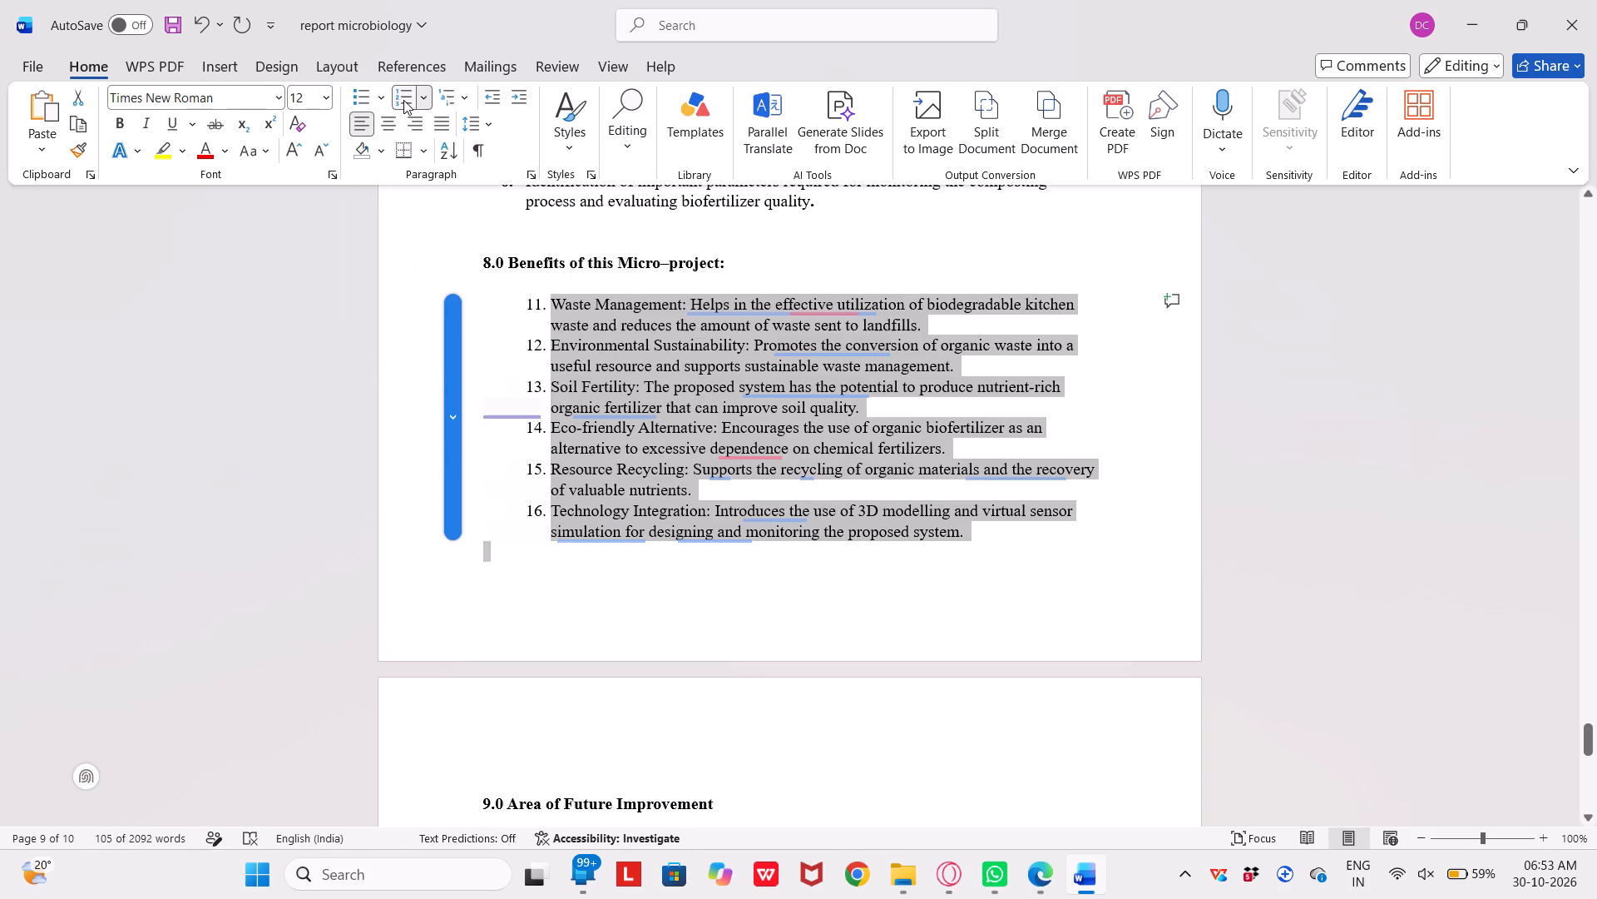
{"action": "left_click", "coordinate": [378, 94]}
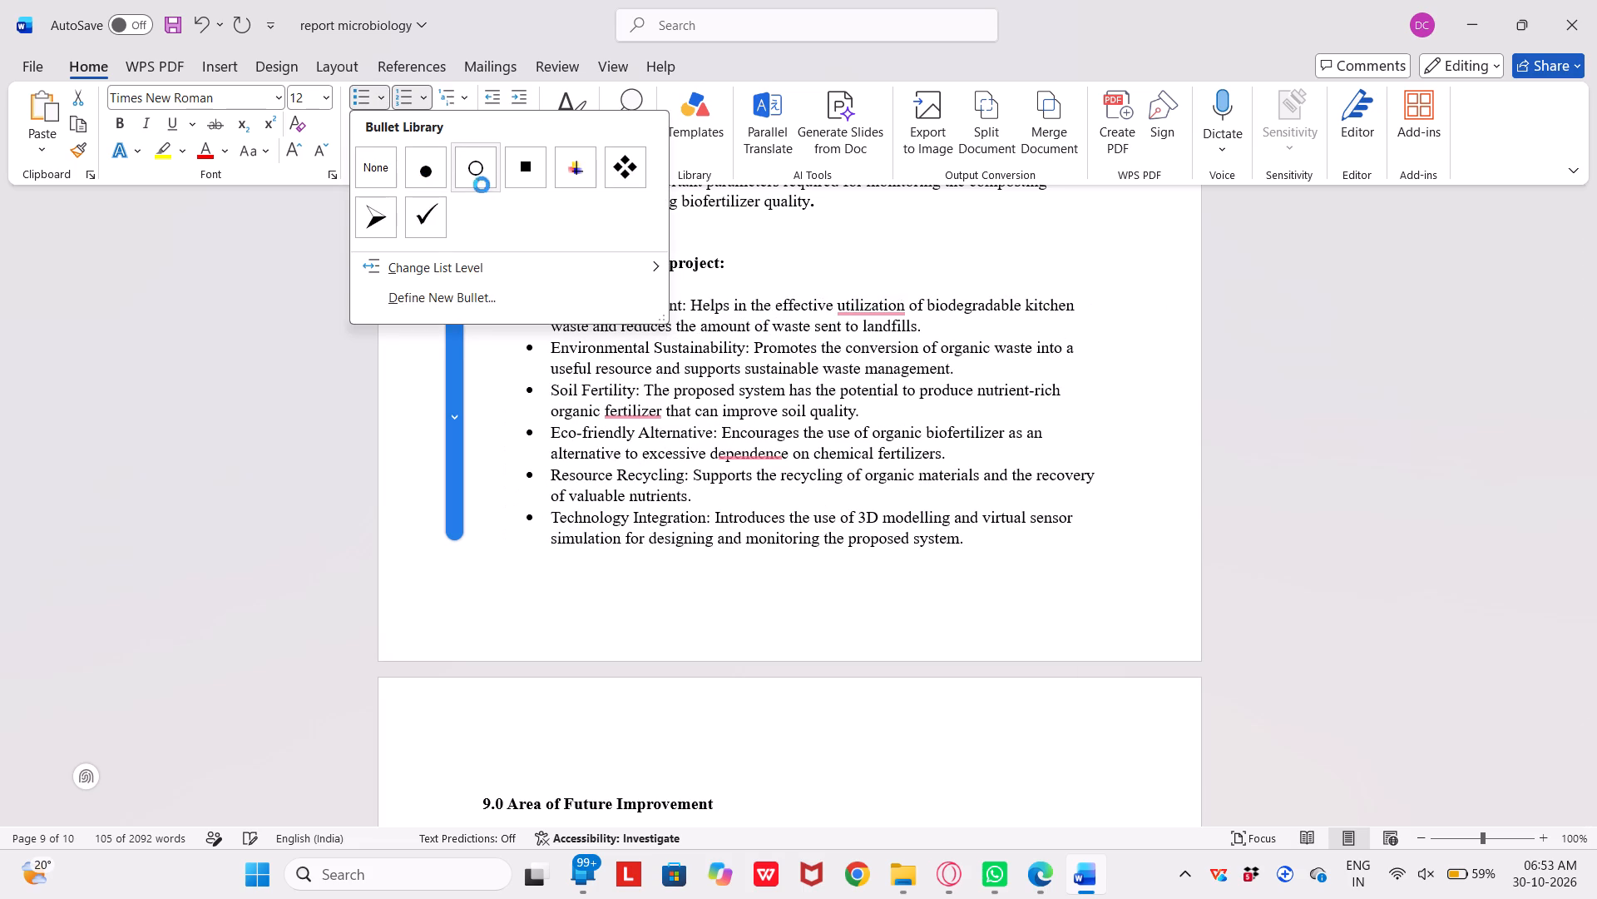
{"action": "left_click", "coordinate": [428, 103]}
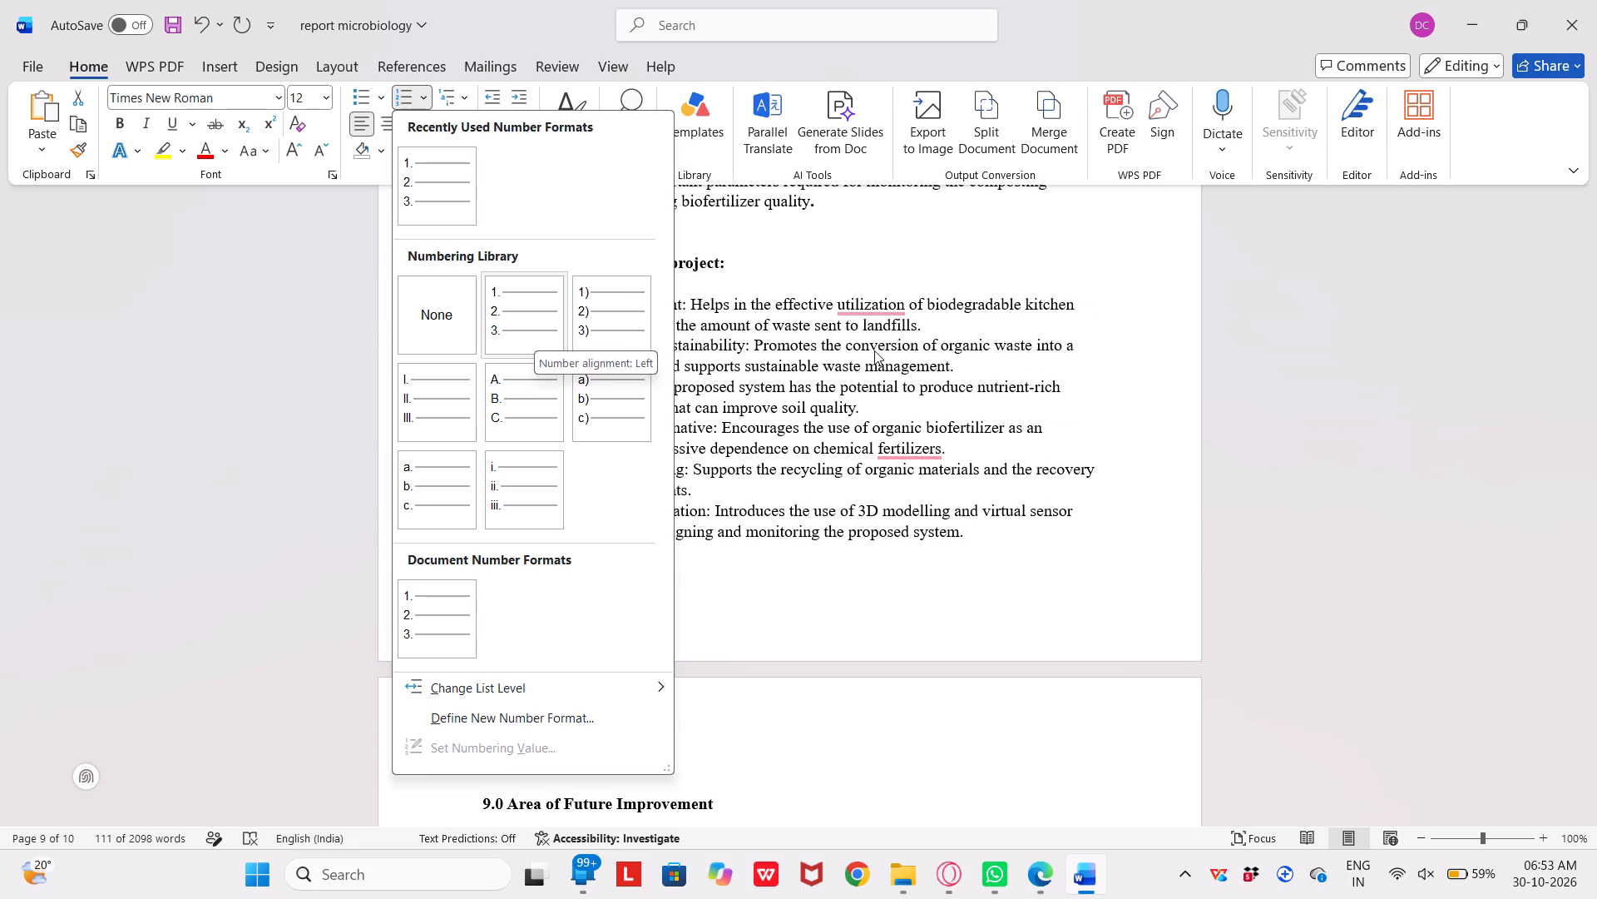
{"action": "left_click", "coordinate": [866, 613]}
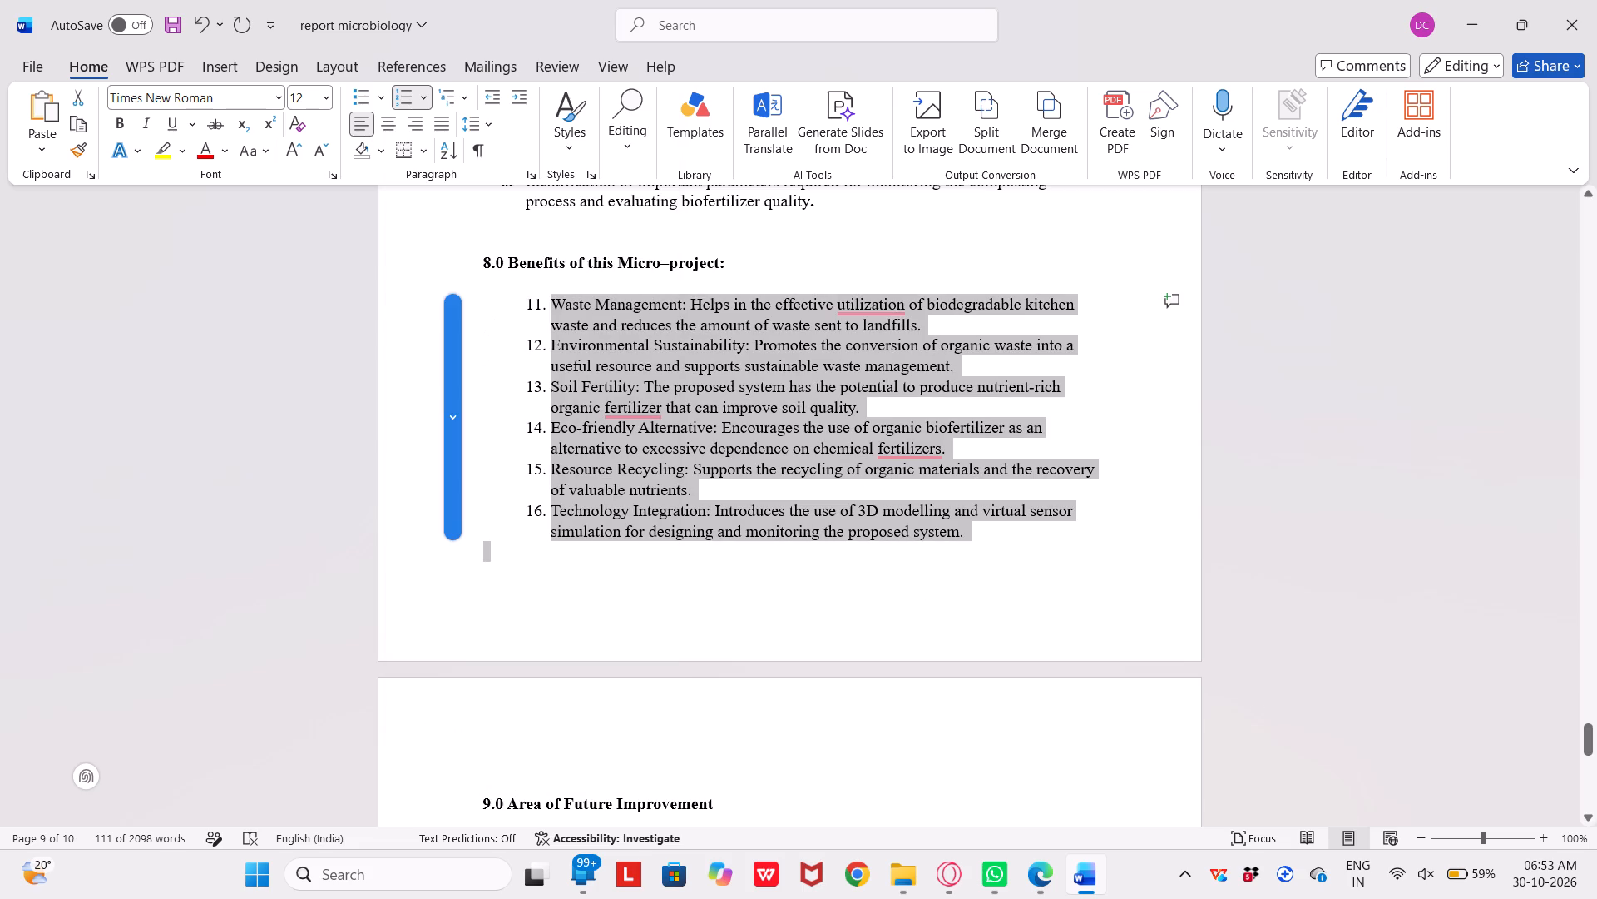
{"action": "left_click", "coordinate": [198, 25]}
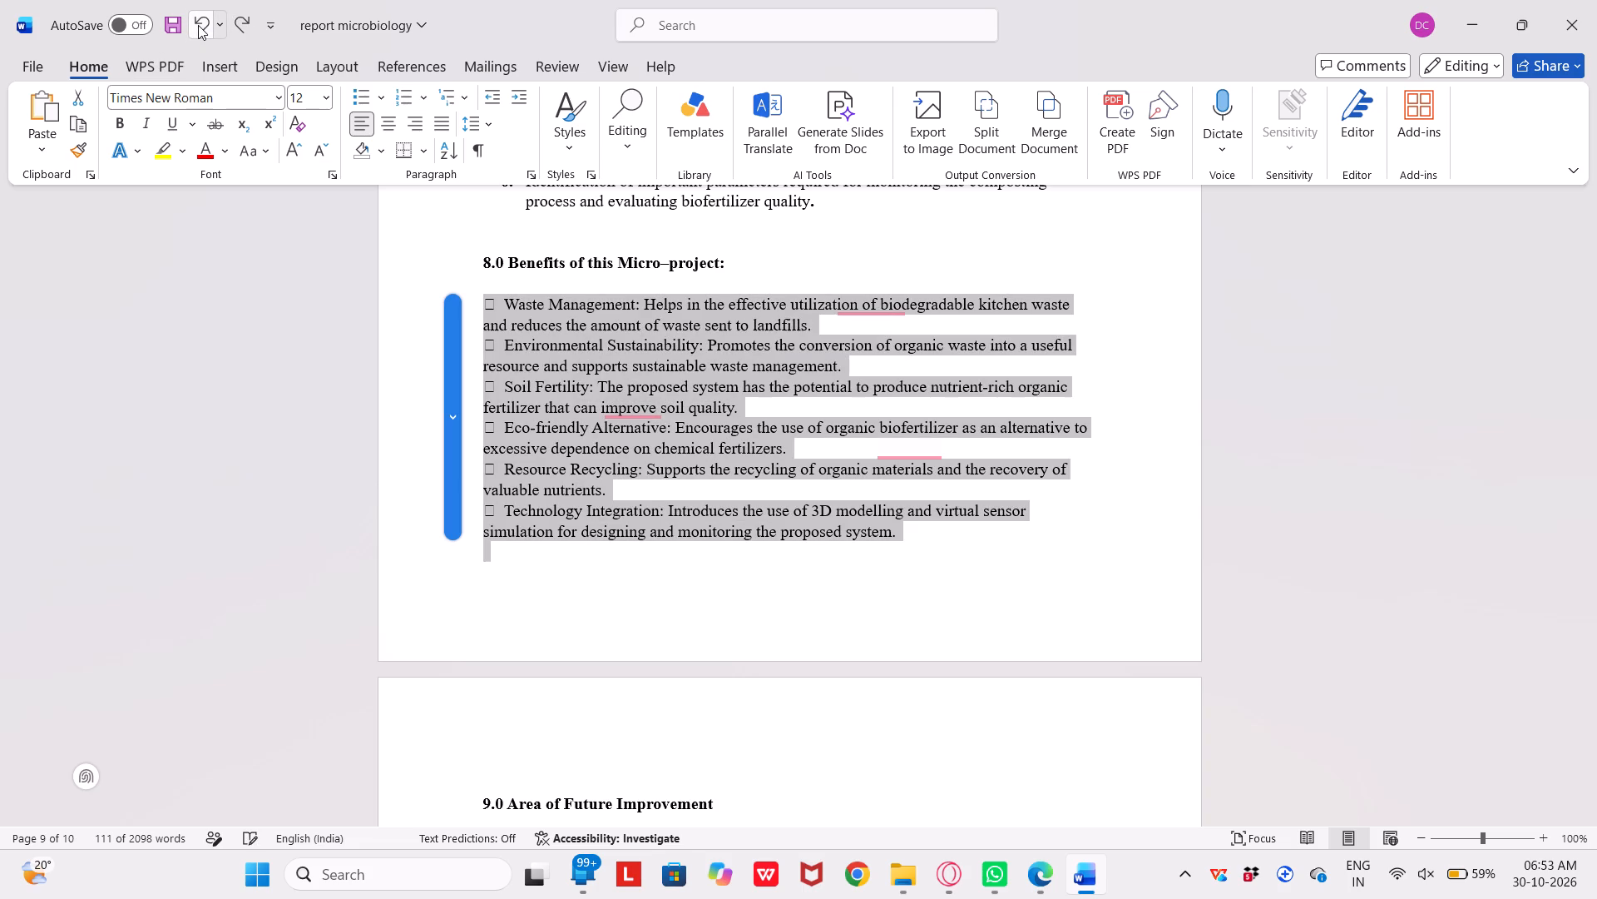
Format the six benefits in section 8.0 as a numbered list in the 1. 2. 3. style.
{"action": "left_click", "coordinate": [419, 92]}
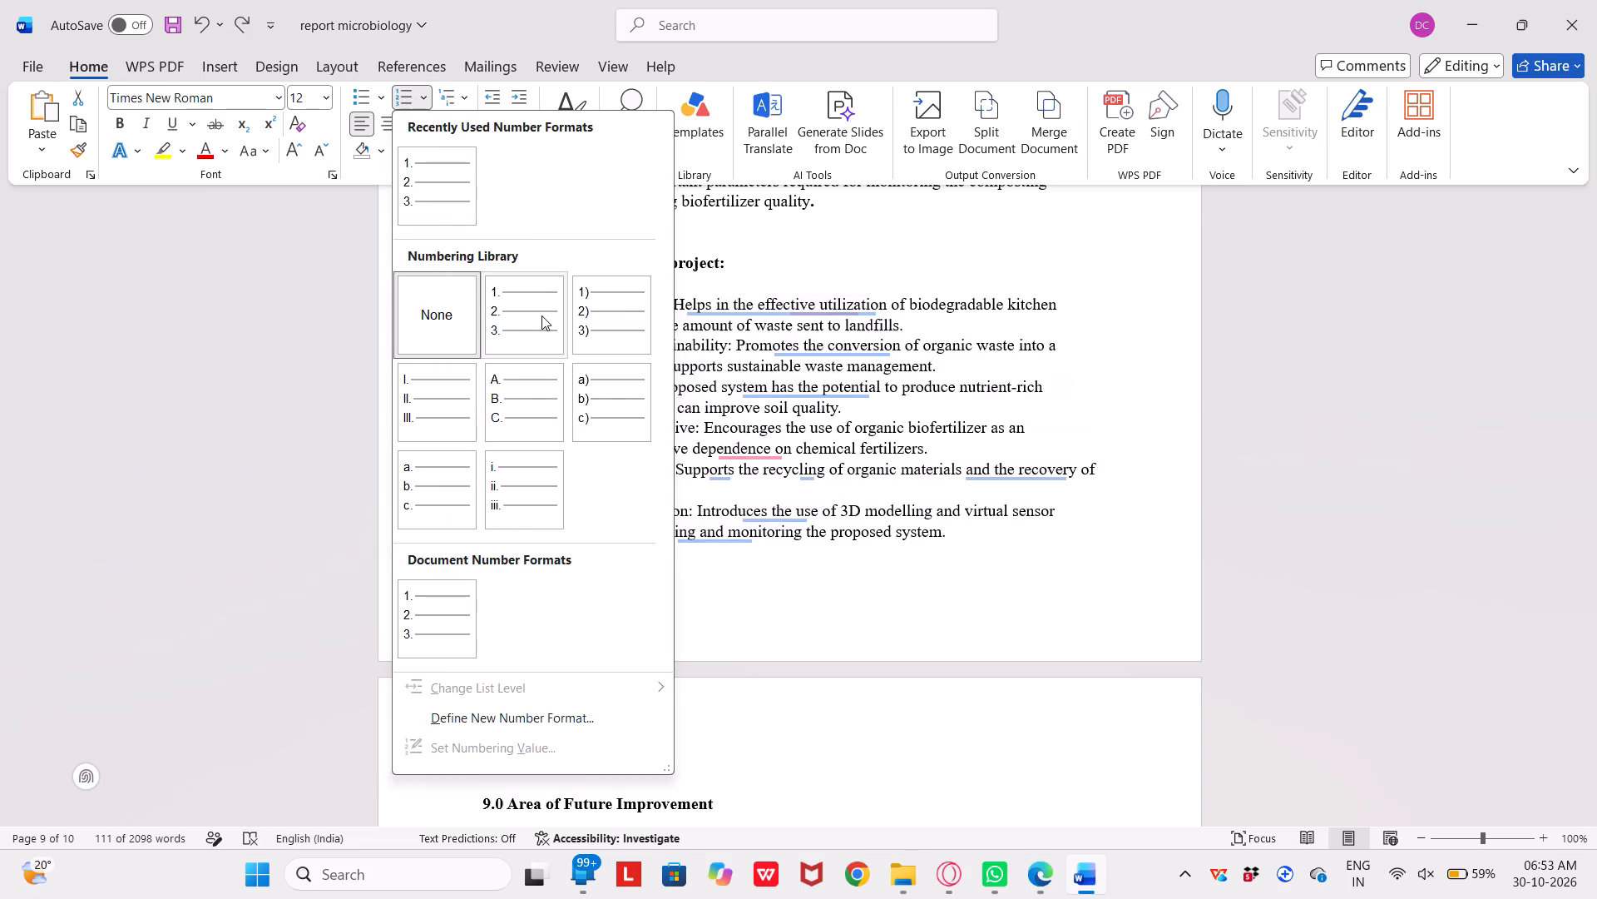
{"action": "left_click", "coordinate": [541, 315]}
{"action": "scroll", "coordinate": [628, 511], "scroll_direction": "down", "scroll_amount": 4}
{"action": "scroll", "coordinate": [623, 509], "scroll_direction": "up", "scroll_amount": 2}
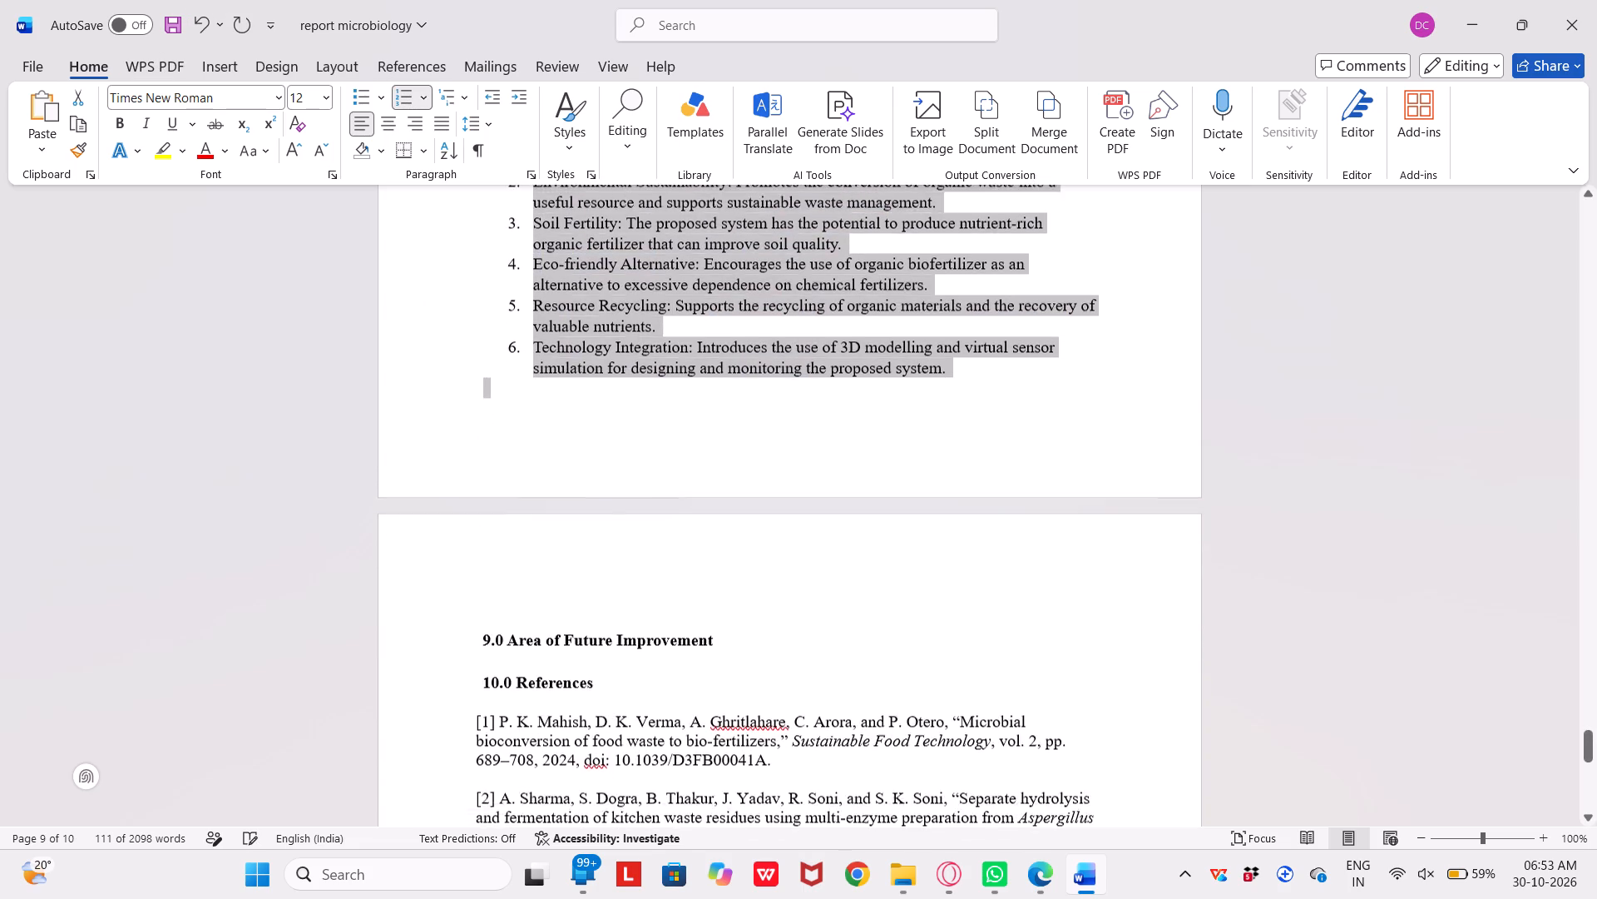
{"action": "scroll", "coordinate": [623, 509], "scroll_direction": "up", "scroll_amount": 2}
{"action": "left_click", "coordinate": [690, 606]}
Check the layout of sections 7.0 and 8.0 down to the heading 9.0 Area of Future Improvement.
{"action": "scroll", "coordinate": [699, 579], "scroll_direction": "up", "scroll_amount": 9}
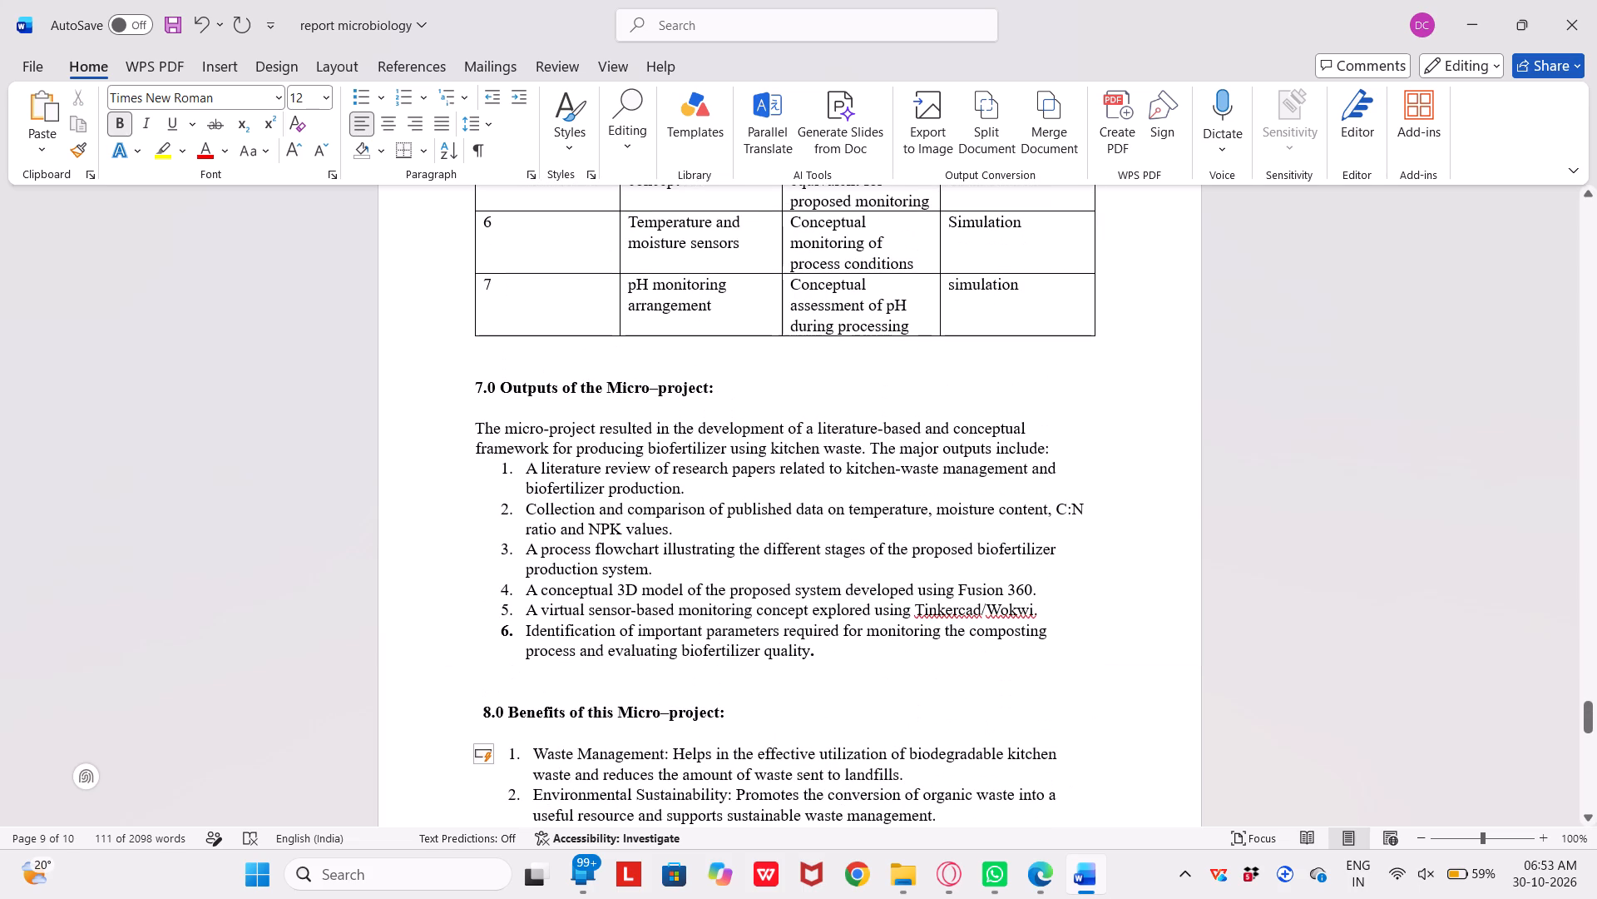
{"action": "scroll", "coordinate": [700, 578], "scroll_direction": "down", "scroll_amount": 5}
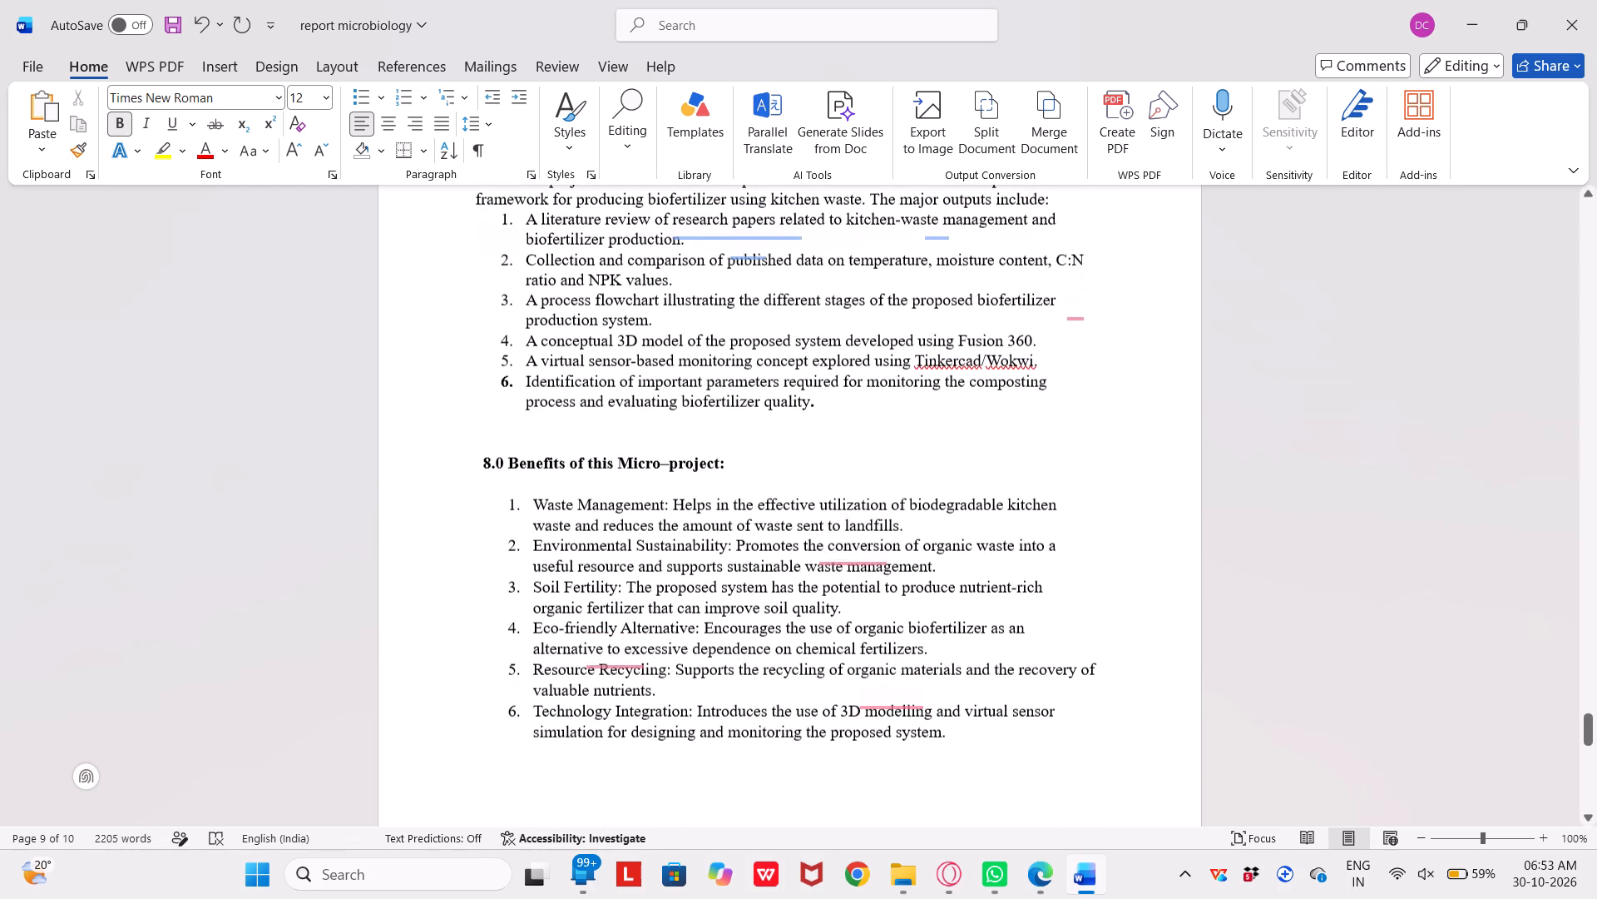
{"action": "scroll", "coordinate": [703, 590], "scroll_direction": "down", "scroll_amount": 3}
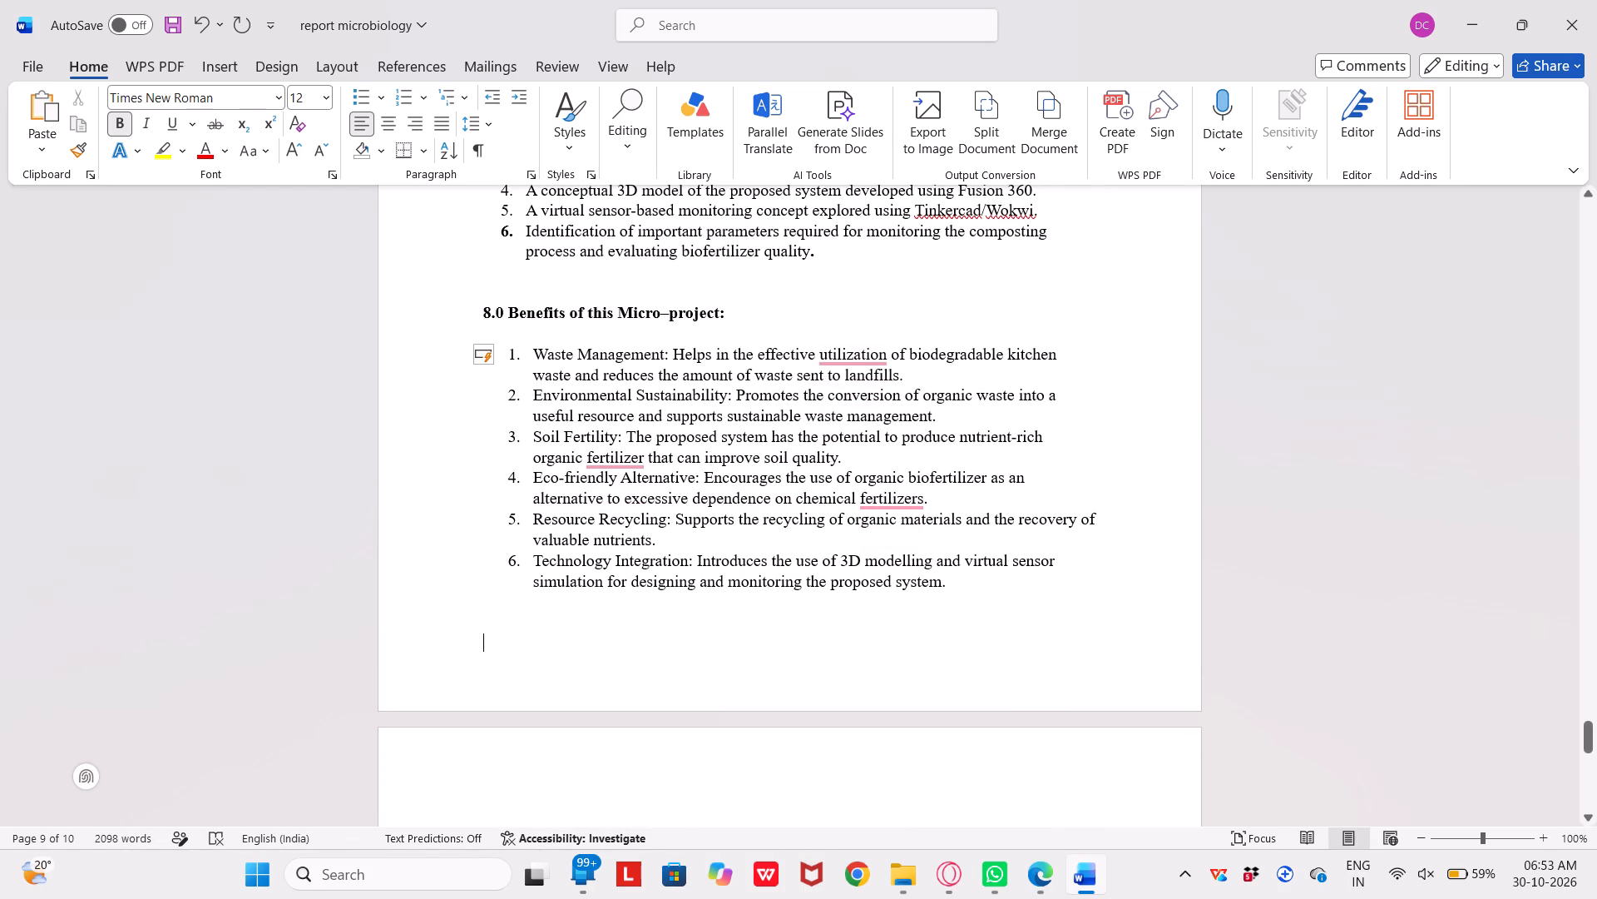
{"action": "scroll", "coordinate": [666, 588], "scroll_direction": "up", "scroll_amount": 7}
{"action": "scroll", "coordinate": [803, 655], "scroll_direction": "down", "scroll_amount": 9}
{"action": "scroll", "coordinate": [803, 655], "scroll_direction": "up", "scroll_amount": 1}
{"action": "scroll", "coordinate": [803, 655], "scroll_direction": "down", "scroll_amount": 6}
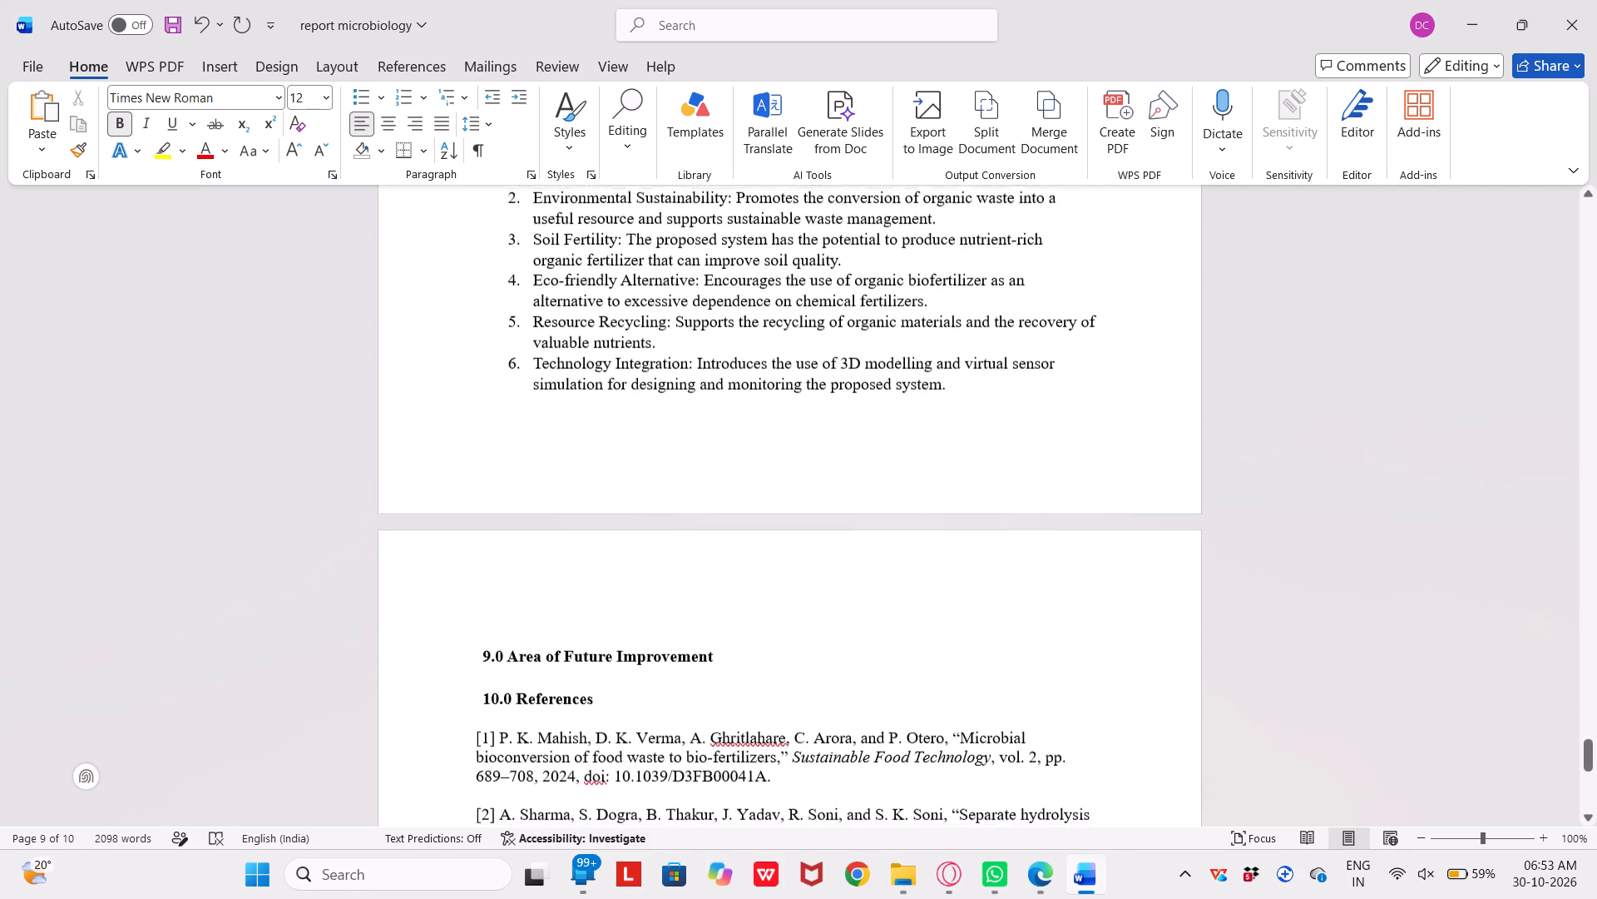
Add a colon after the heading 9.0 Area of Future Improvement and insert a new line below it.
{"action": "left_click", "coordinate": [746, 511]}
{"action": "key", "text": "ctrl+semicolon"}
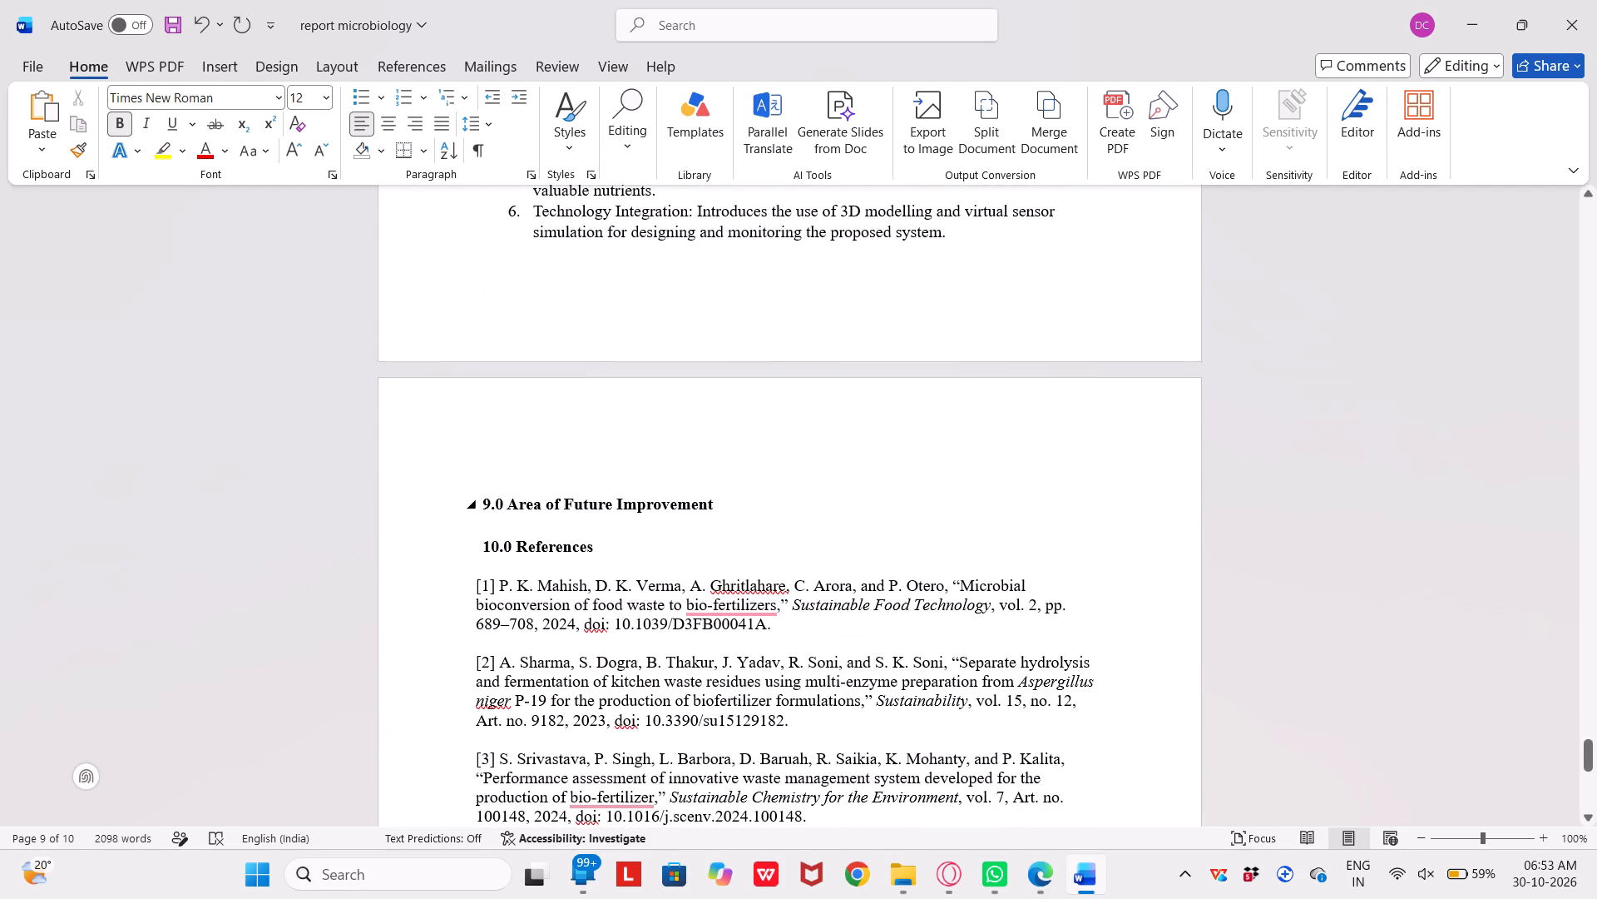
{"action": "key", "text": "Return"}
{"action": "key", "text": "BackSpace"}
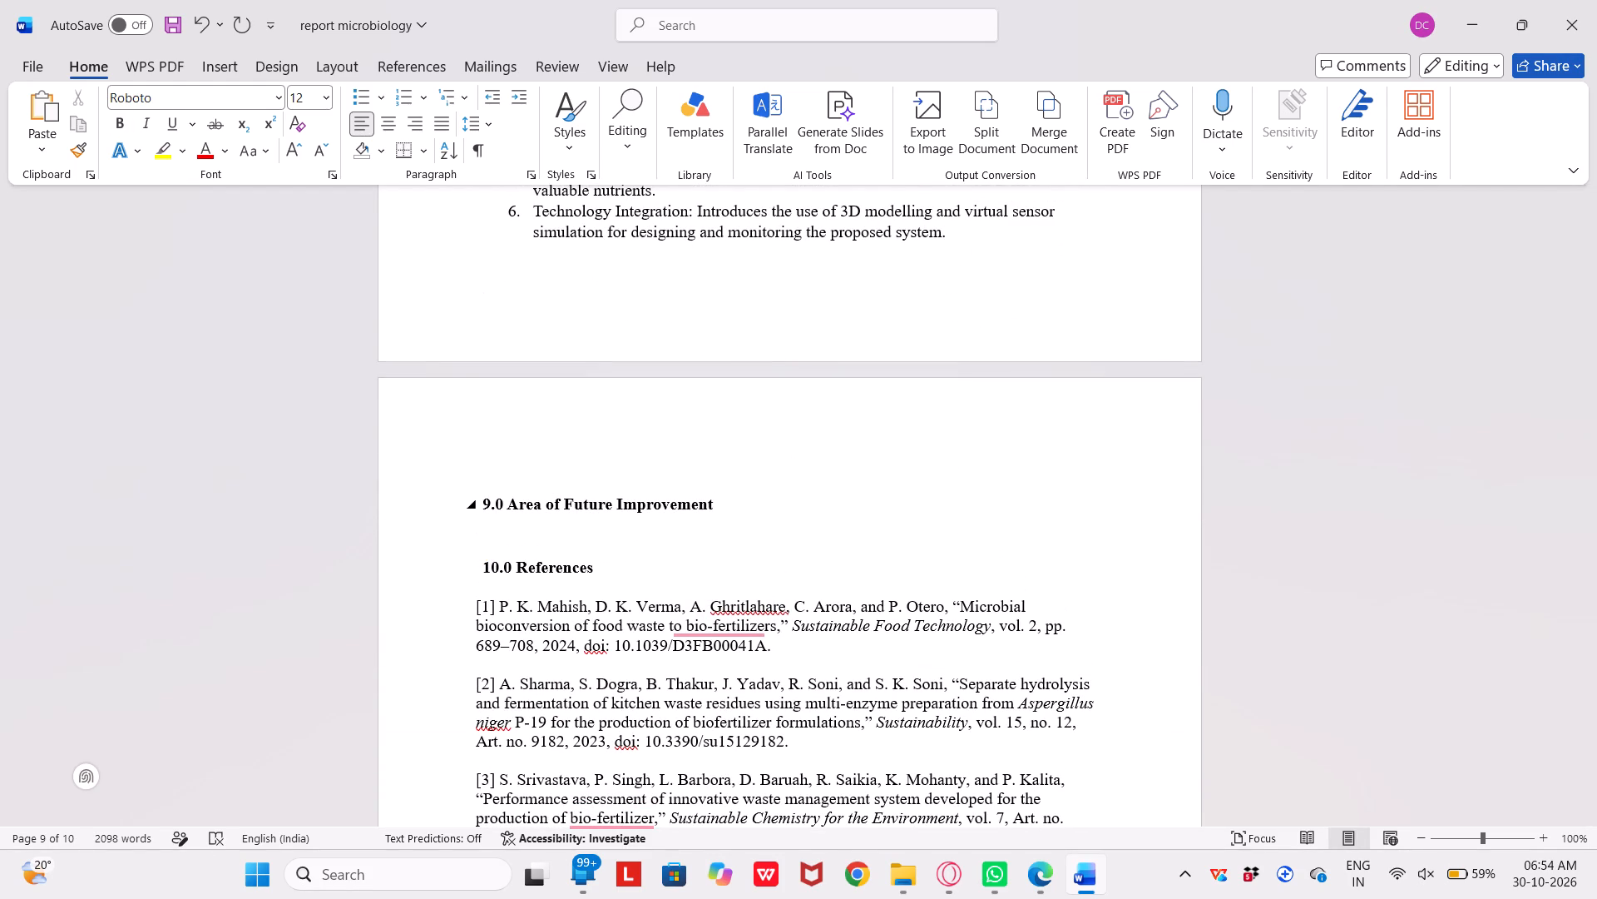
{"action": "key", "text": "BackSpace"}
{"action": "key", "text": "shift+colon"}
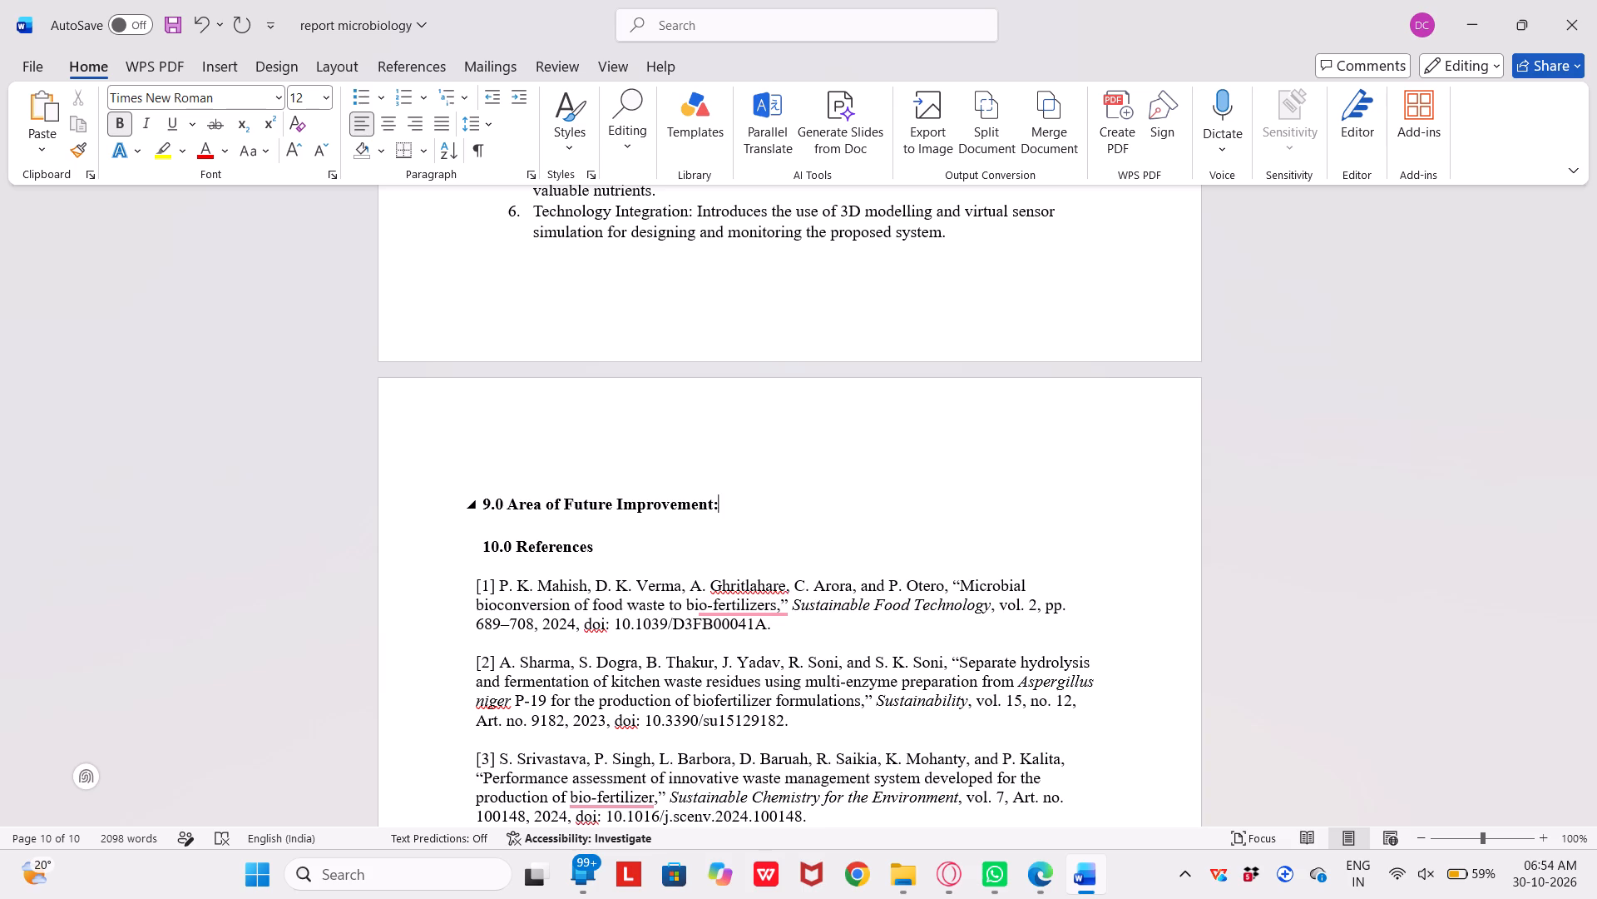
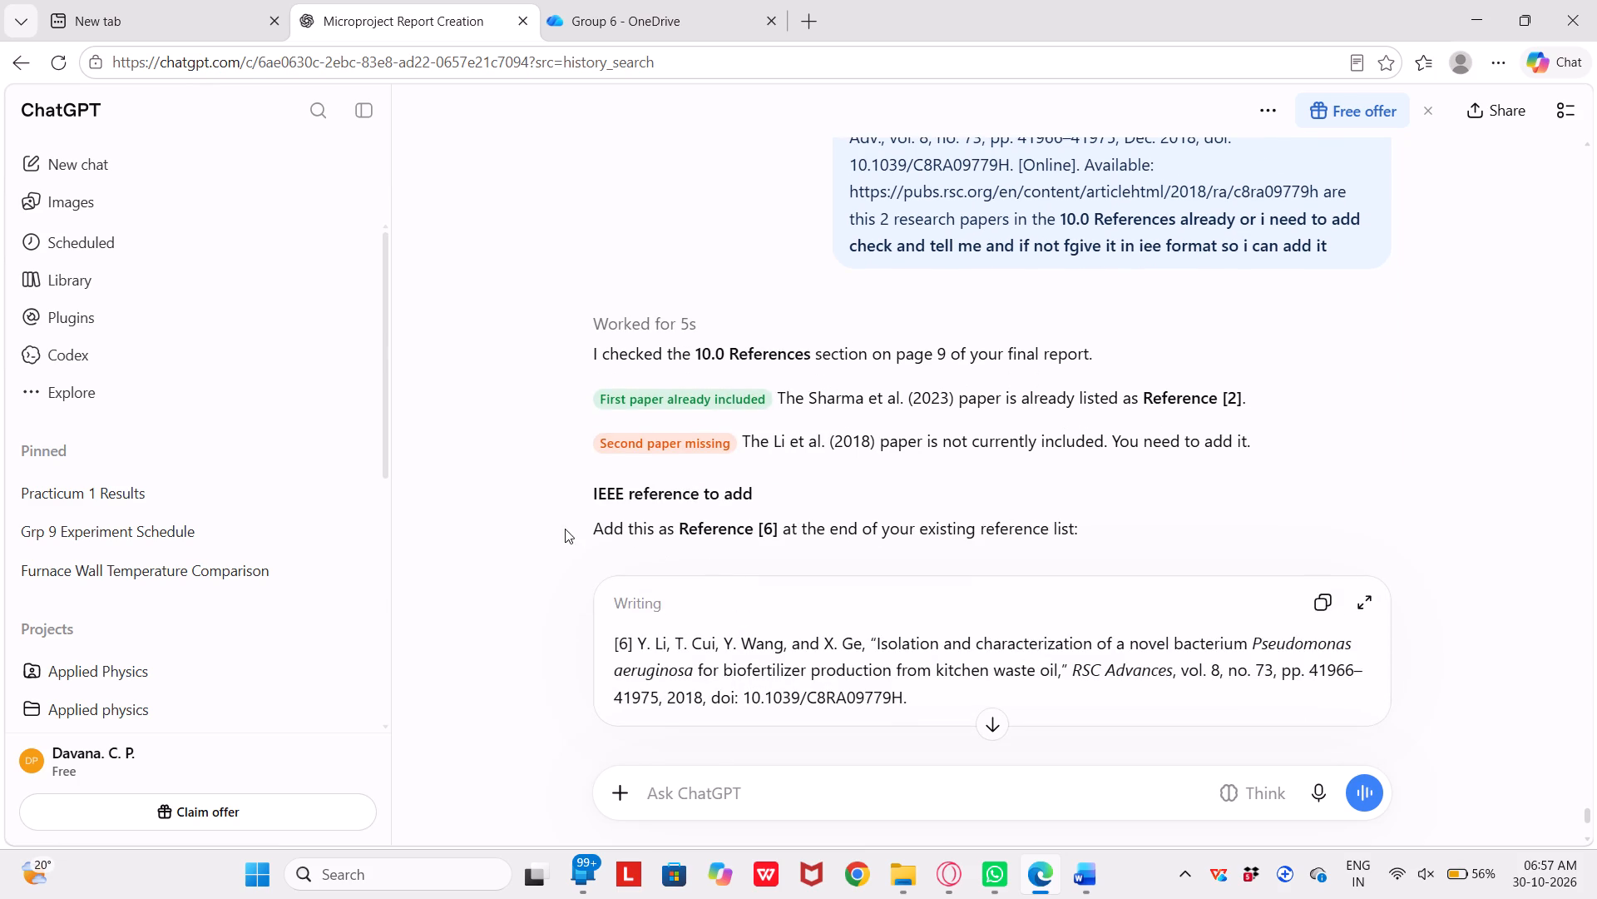
{"action": "left_click_drag", "start_coordinate": [606, 644], "coordinate": [852, 681]}
{"action": "left_click", "coordinate": [916, 707]}
{"action": "left_click_drag", "start_coordinate": [915, 707], "coordinate": [611, 651]}
{"action": "right_click", "coordinate": [611, 652]}
{"action": "left_click", "coordinate": [651, 712]}
{"action": "left_click", "coordinate": [1307, 599]}
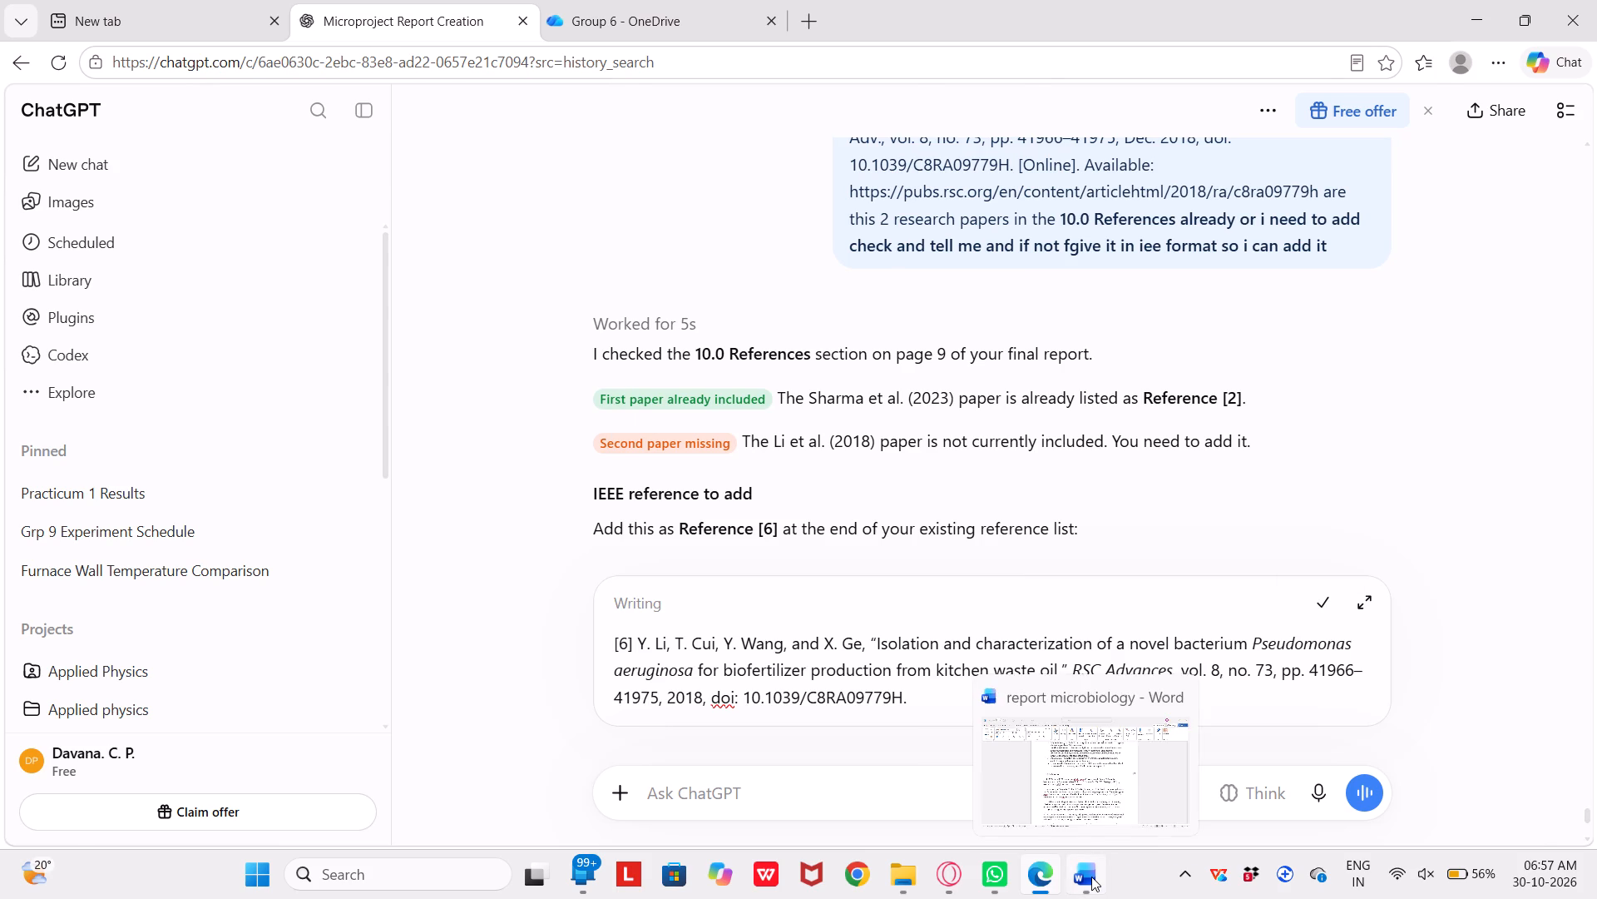
Switch to Word and paste the copied reference [6] on a new line after reference [5] in 10.0 References.
{"action": "left_click", "coordinate": [1091, 877]}
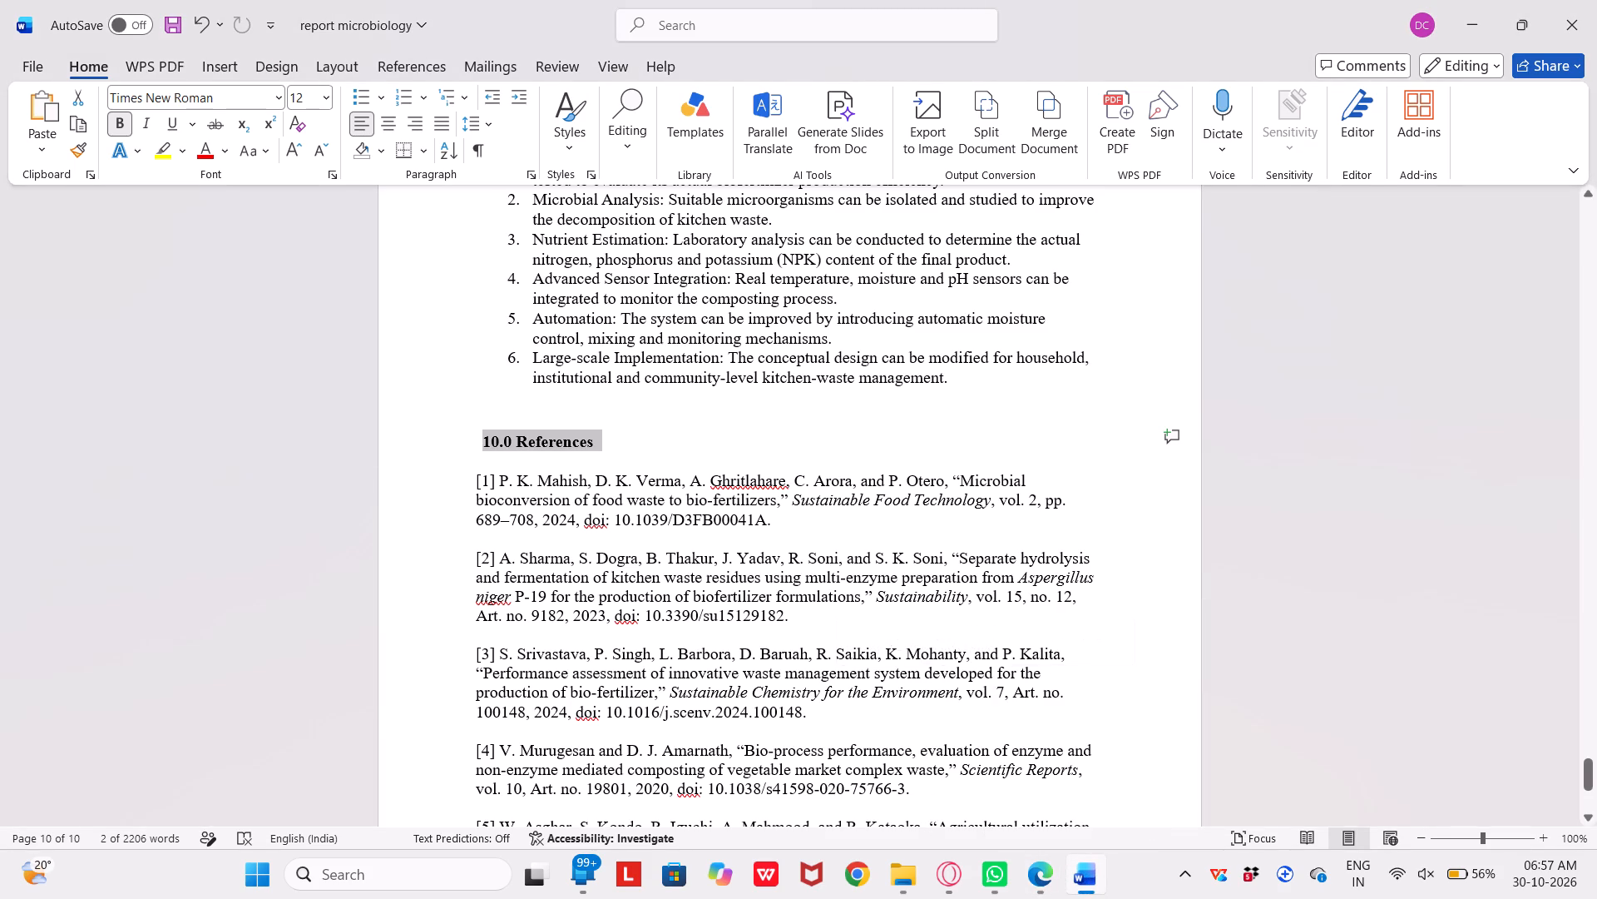
{"action": "scroll", "coordinate": [710, 662], "scroll_direction": "down", "scroll_amount": 3}
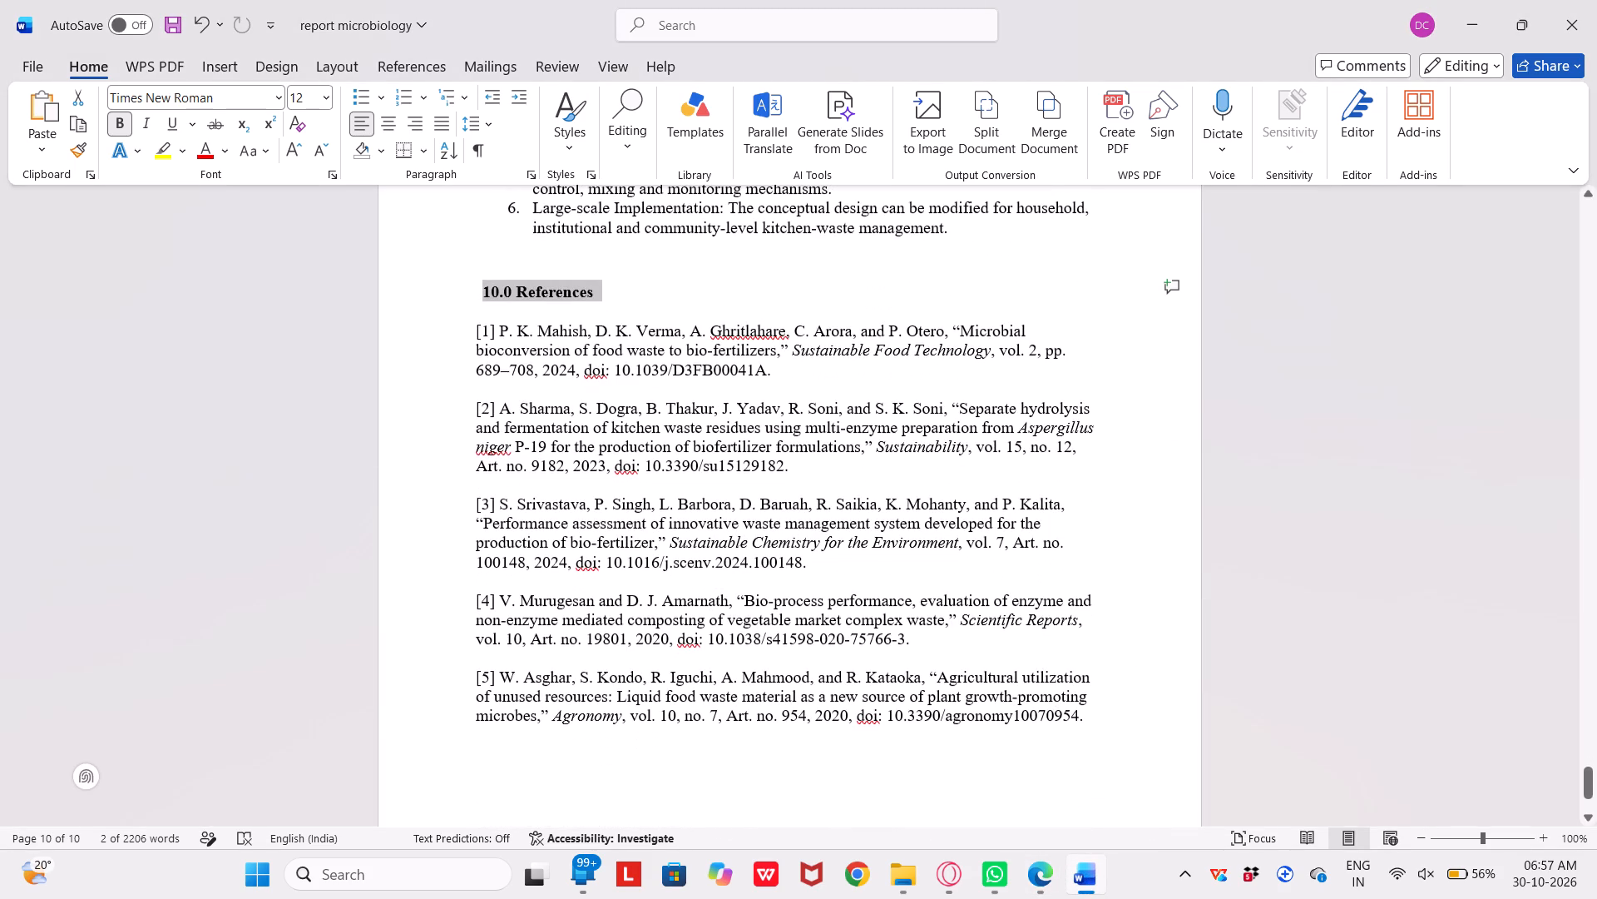
{"action": "scroll", "coordinate": [887, 725], "scroll_direction": "down", "scroll_amount": 4}
{"action": "left_click", "coordinate": [1104, 519]}
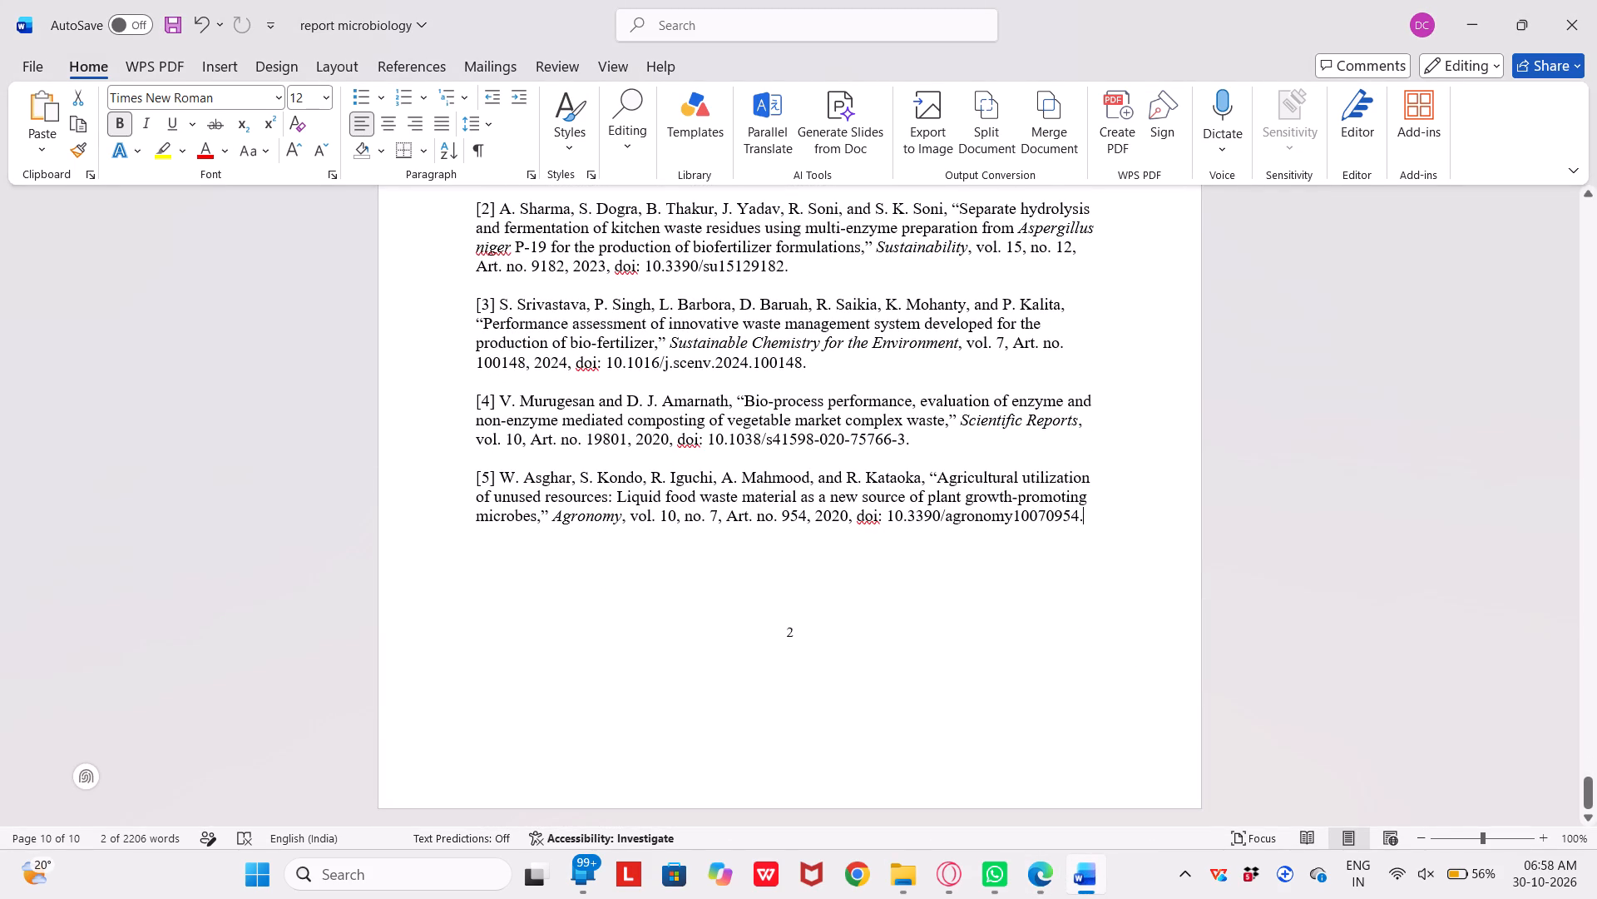
{"action": "key", "text": "Return"}
{"action": "key", "text": "ctrl+v"}
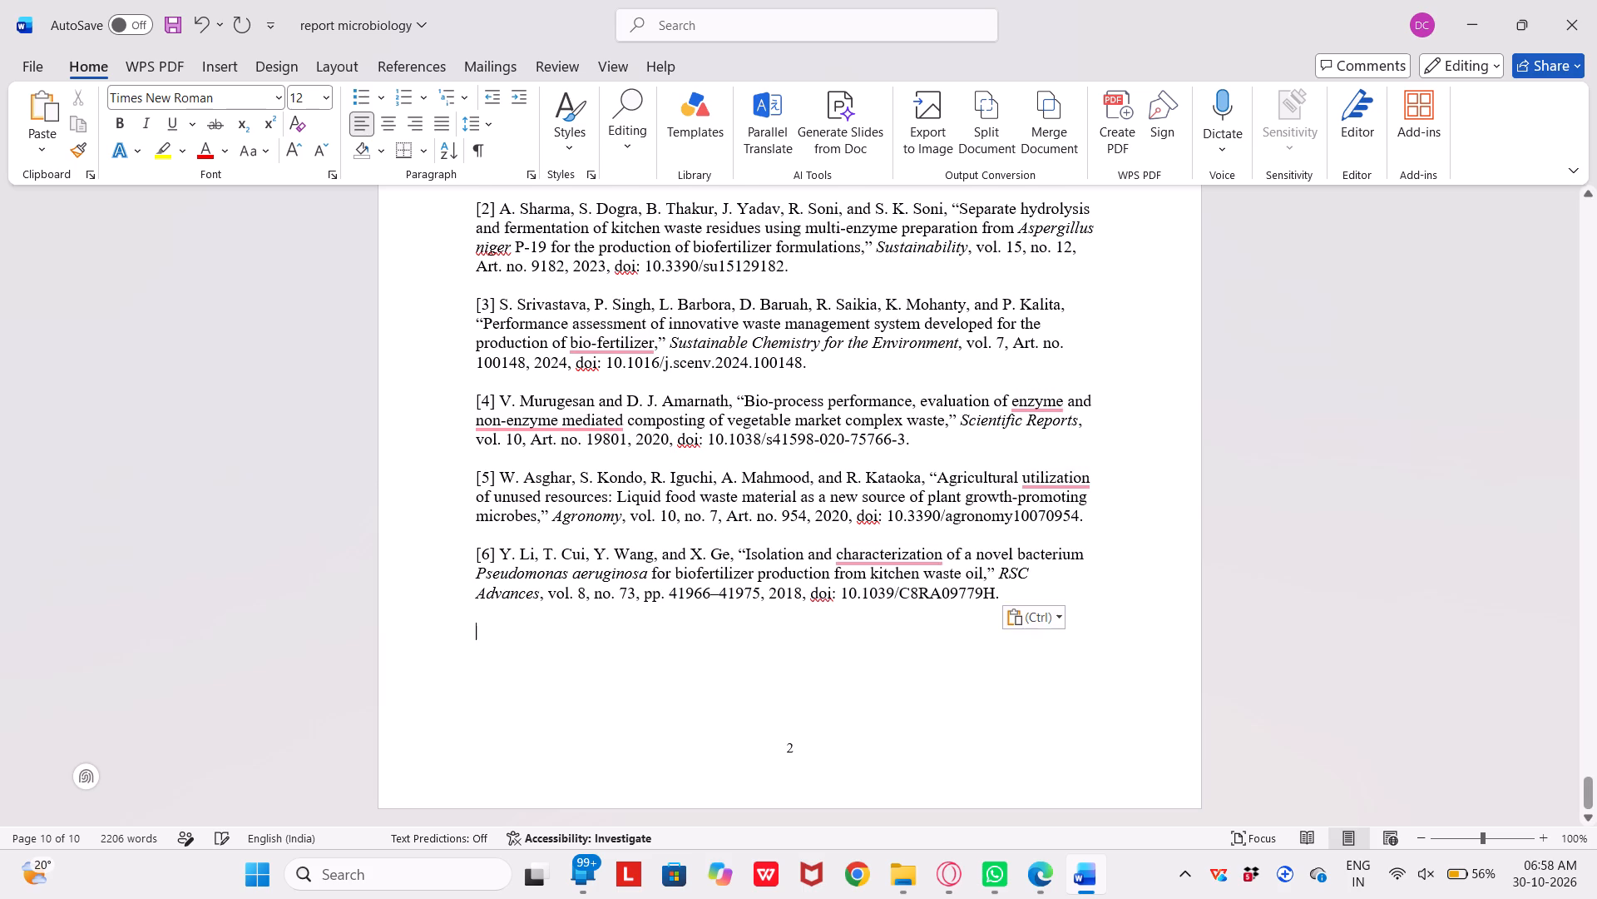
Delete the page number 2 below reference [6] on the report's last page.
{"action": "scroll", "coordinate": [948, 669], "scroll_direction": "up", "scroll_amount": 3}
{"action": "scroll", "coordinate": [947, 681], "scroll_direction": "down", "scroll_amount": 6}
{"action": "scroll", "coordinate": [912, 699], "scroll_direction": "up", "scroll_amount": 11}
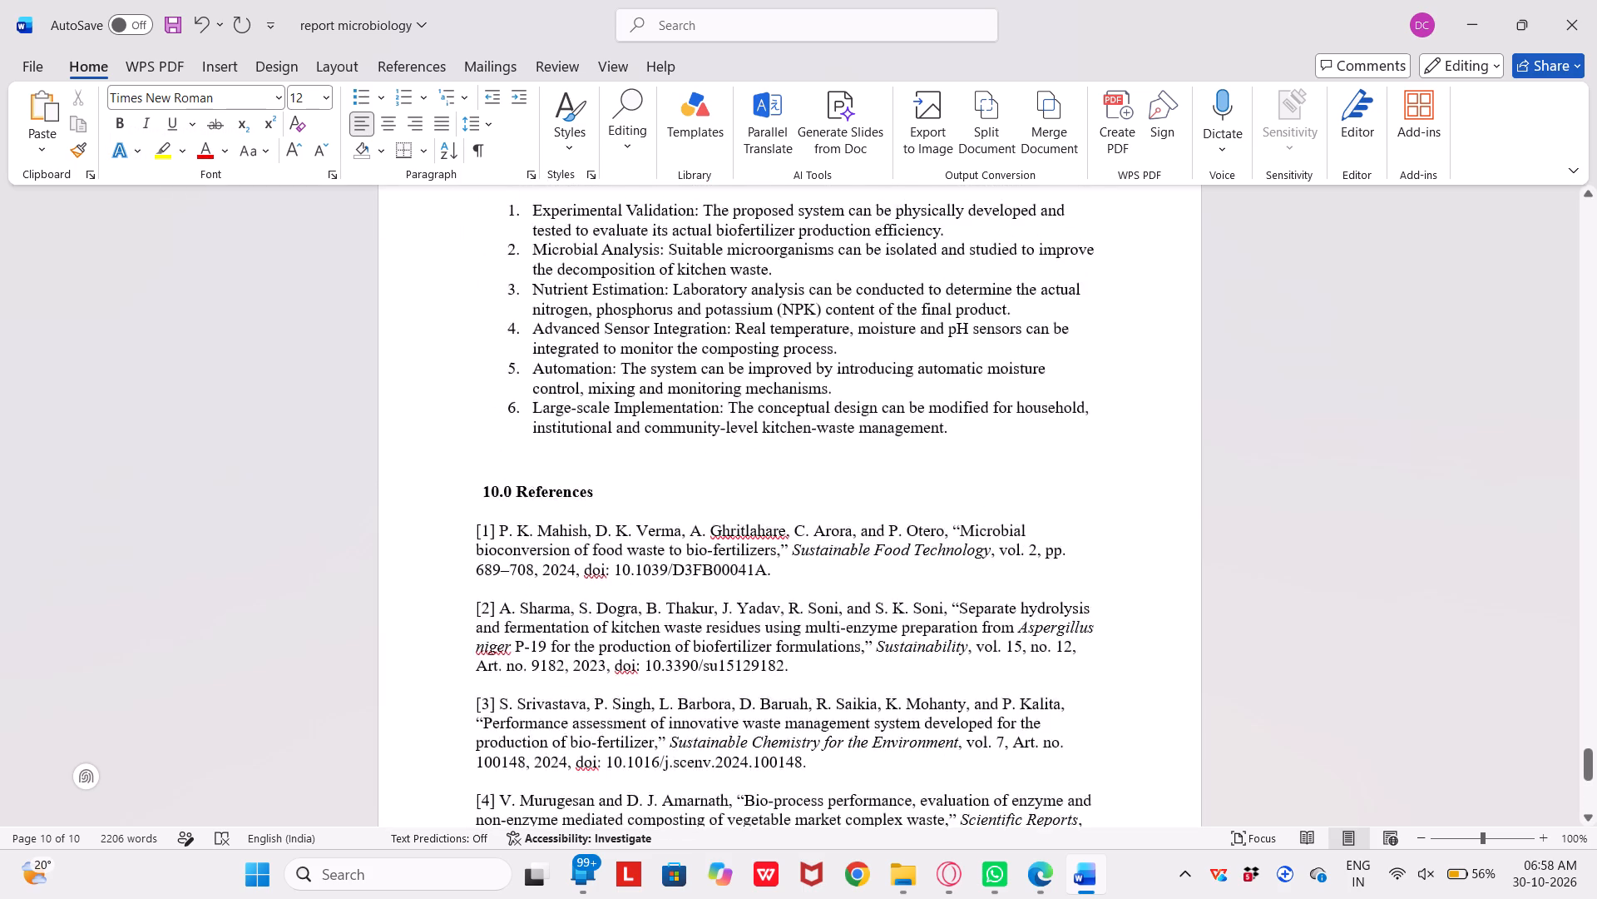
{"action": "scroll", "coordinate": [914, 700], "scroll_direction": "up", "scroll_amount": 6}
{"action": "scroll", "coordinate": [917, 698], "scroll_direction": "down", "scroll_amount": 8}
{"action": "scroll", "coordinate": [931, 781], "scroll_direction": "up", "scroll_amount": 1}
{"action": "scroll", "coordinate": [931, 782], "scroll_direction": "down", "scroll_amount": 15}
{"action": "scroll", "coordinate": [876, 738], "scroll_direction": "up", "scroll_amount": 1}
{"action": "scroll", "coordinate": [876, 738], "scroll_direction": "down", "scroll_amount": 2}
{"action": "left_click", "coordinate": [844, 736]}
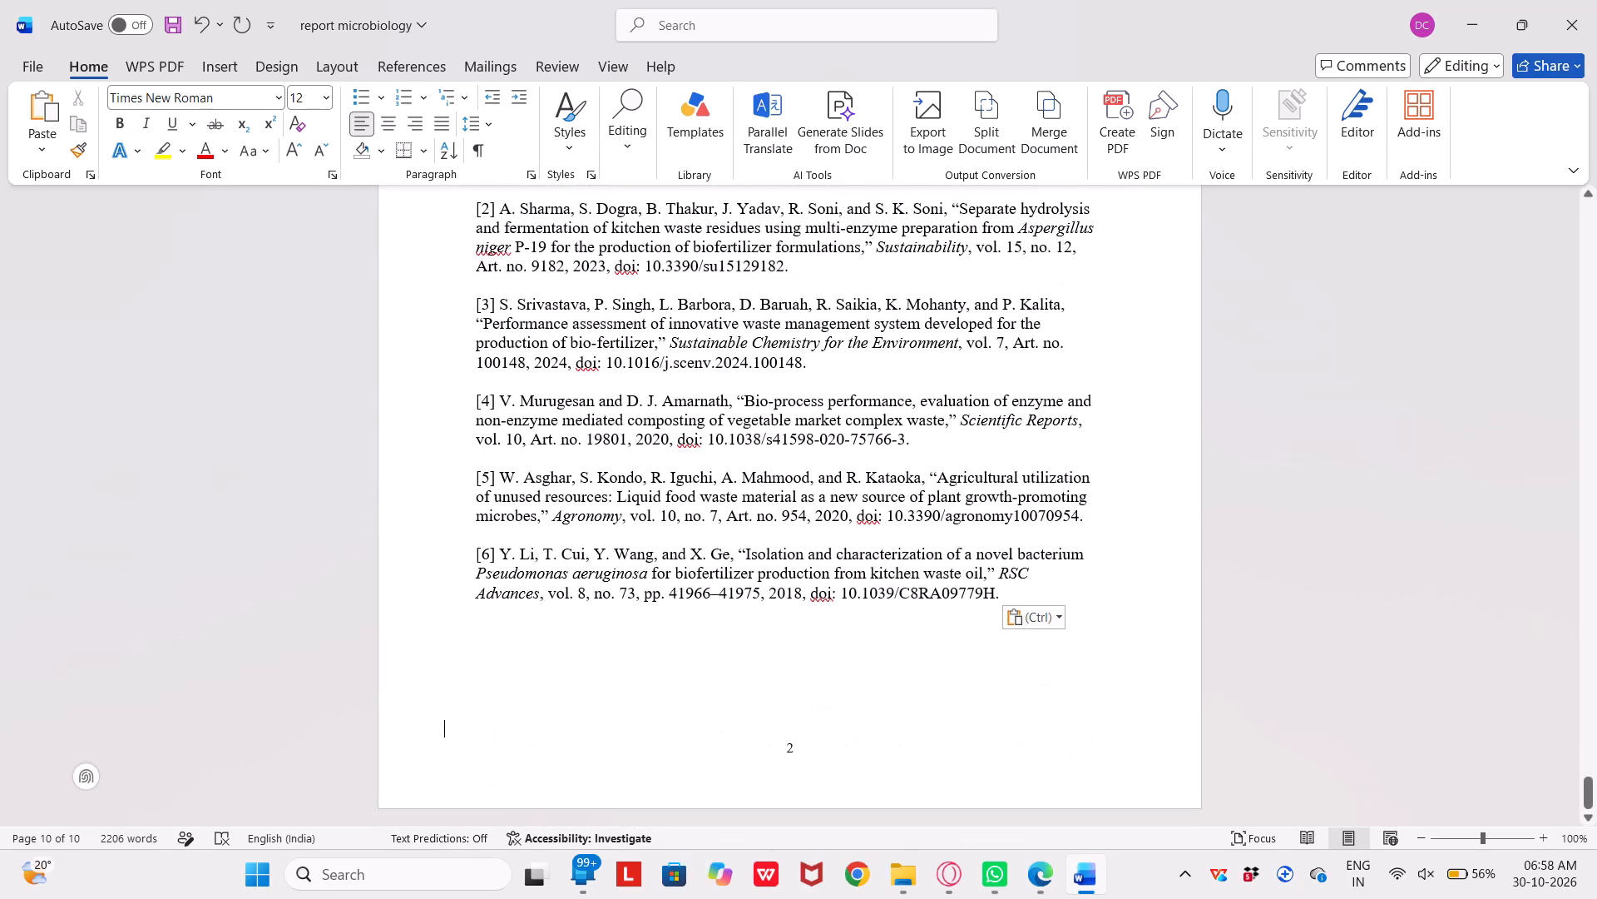
{"action": "left_click", "coordinate": [787, 754]}
{"action": "key", "text": "Delete"}
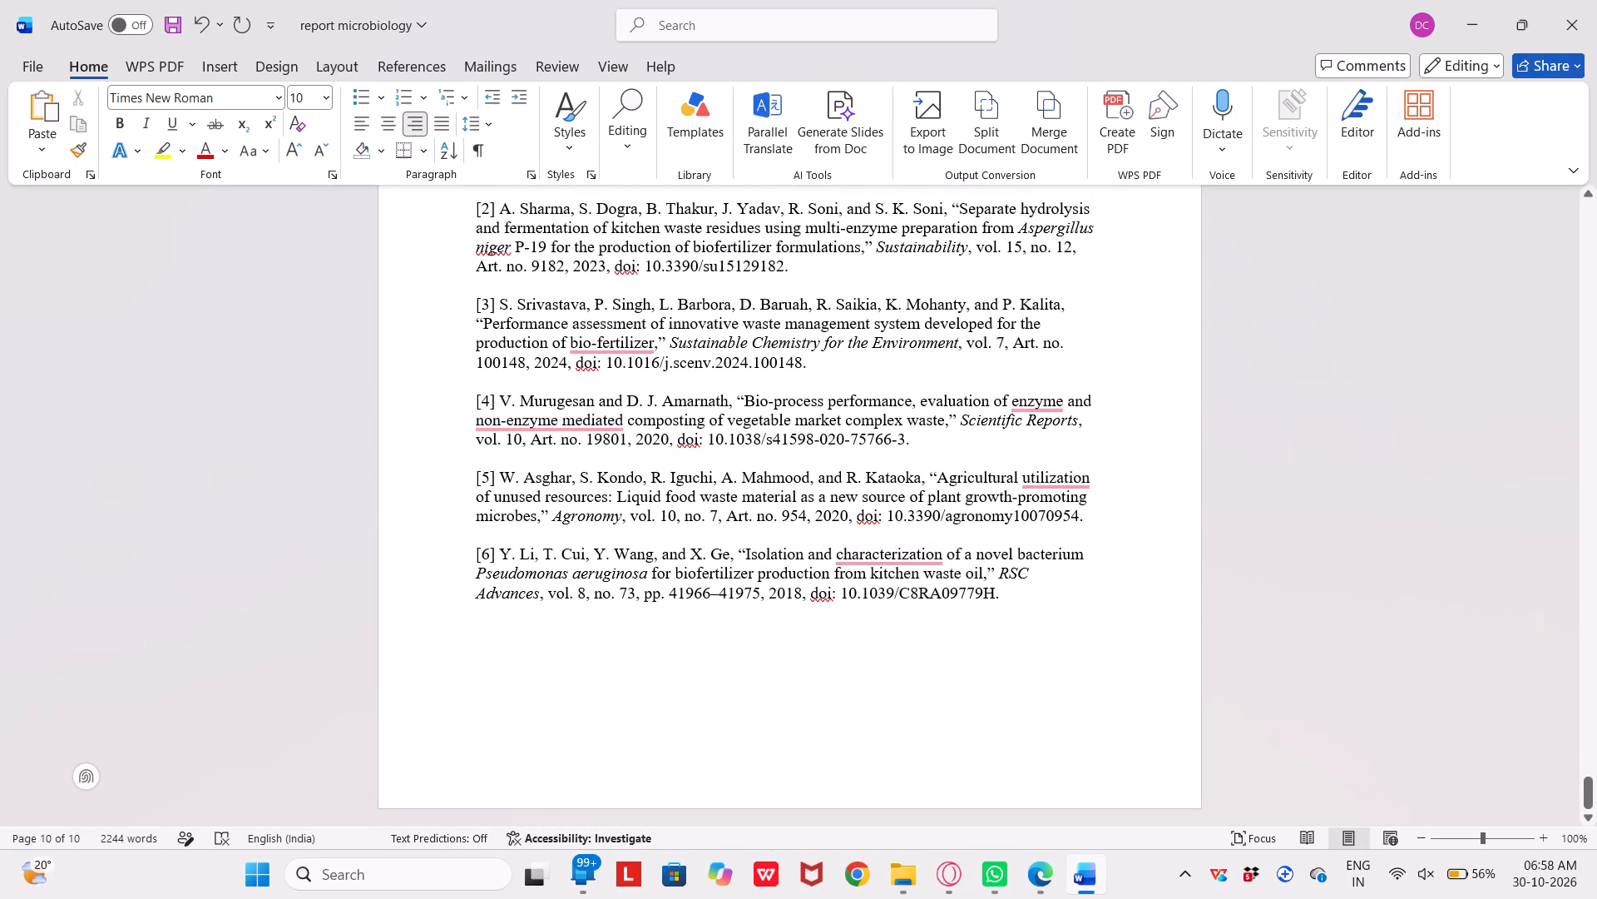
Review the report backwards from 10.0 References through resources, task distribution and the methodology flowchart to 3.0 Course Outcomes Addressed.
{"action": "scroll", "coordinate": [911, 681], "scroll_direction": "up", "scroll_amount": 4}
{"action": "scroll", "coordinate": [815, 659], "scroll_direction": "up", "scroll_amount": 4}
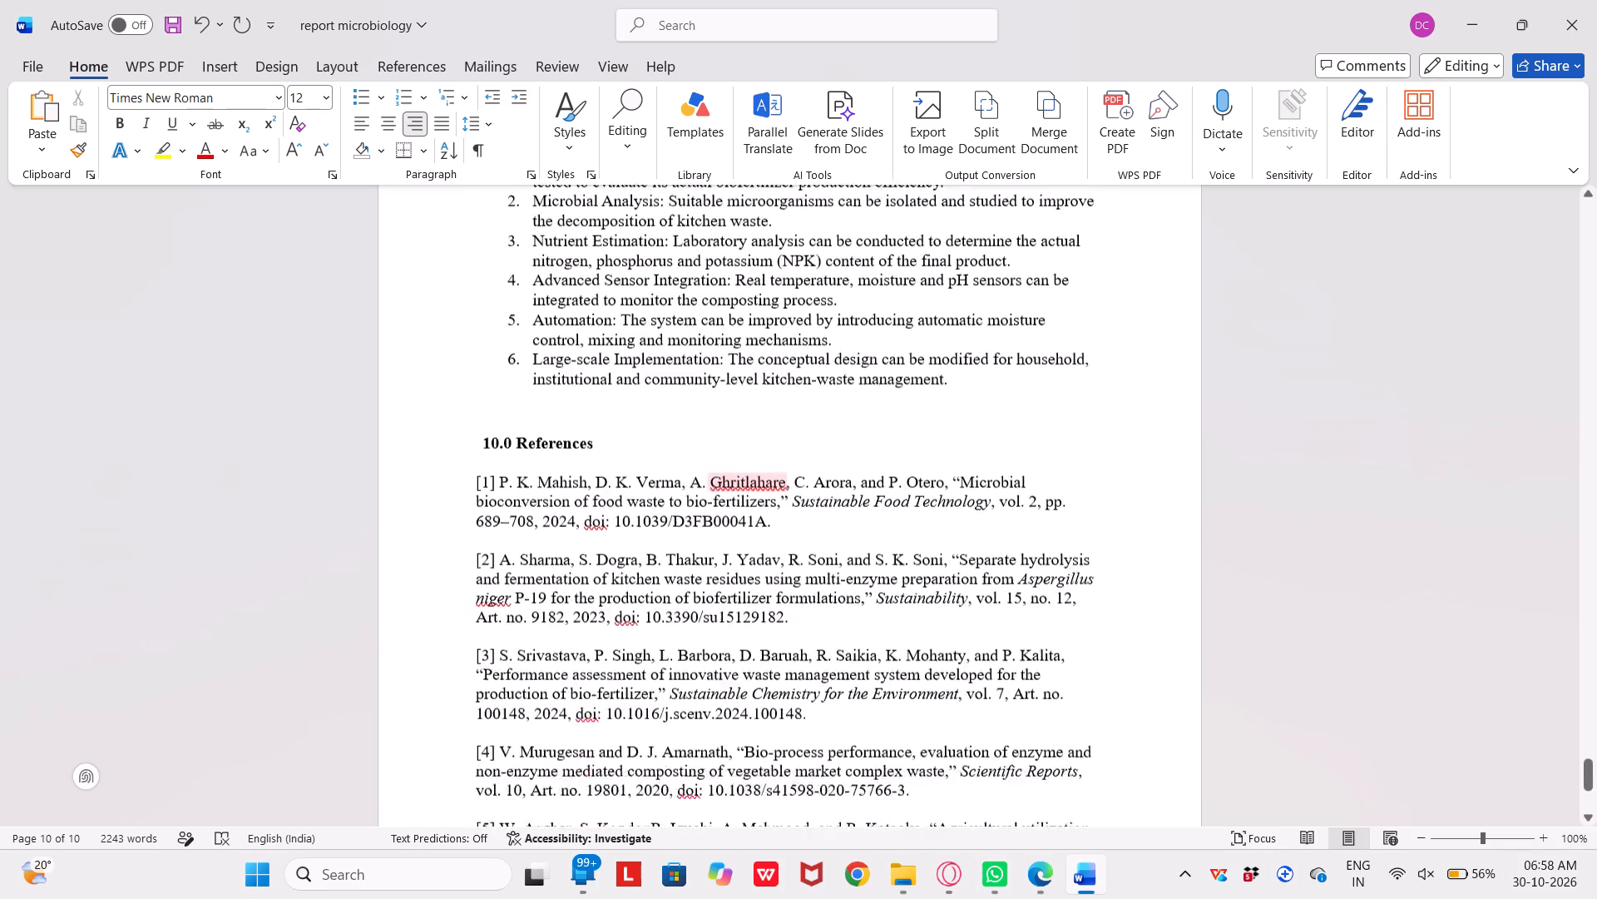
{"action": "scroll", "coordinate": [736, 638], "scroll_direction": "up", "scroll_amount": 11}
{"action": "scroll", "coordinate": [640, 715], "scroll_direction": "up", "scroll_amount": 15}
{"action": "scroll", "coordinate": [574, 701], "scroll_direction": "up", "scroll_amount": 4}
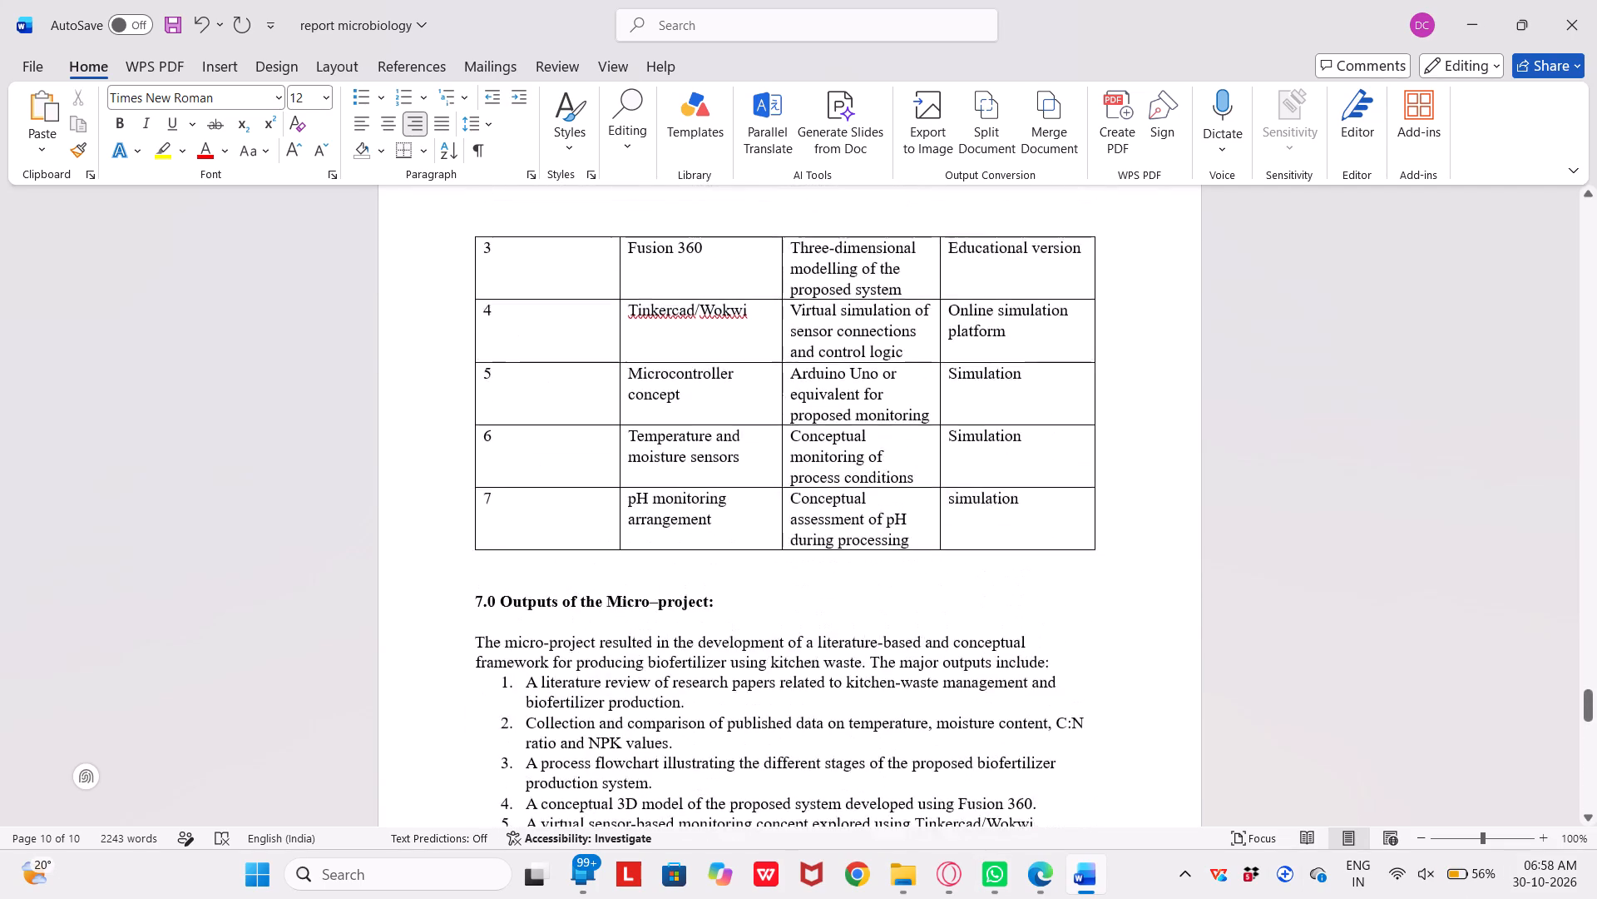
{"action": "scroll", "coordinate": [570, 694], "scroll_direction": "up", "scroll_amount": 3}
{"action": "scroll", "coordinate": [690, 547], "scroll_direction": "up", "scroll_amount": 19}
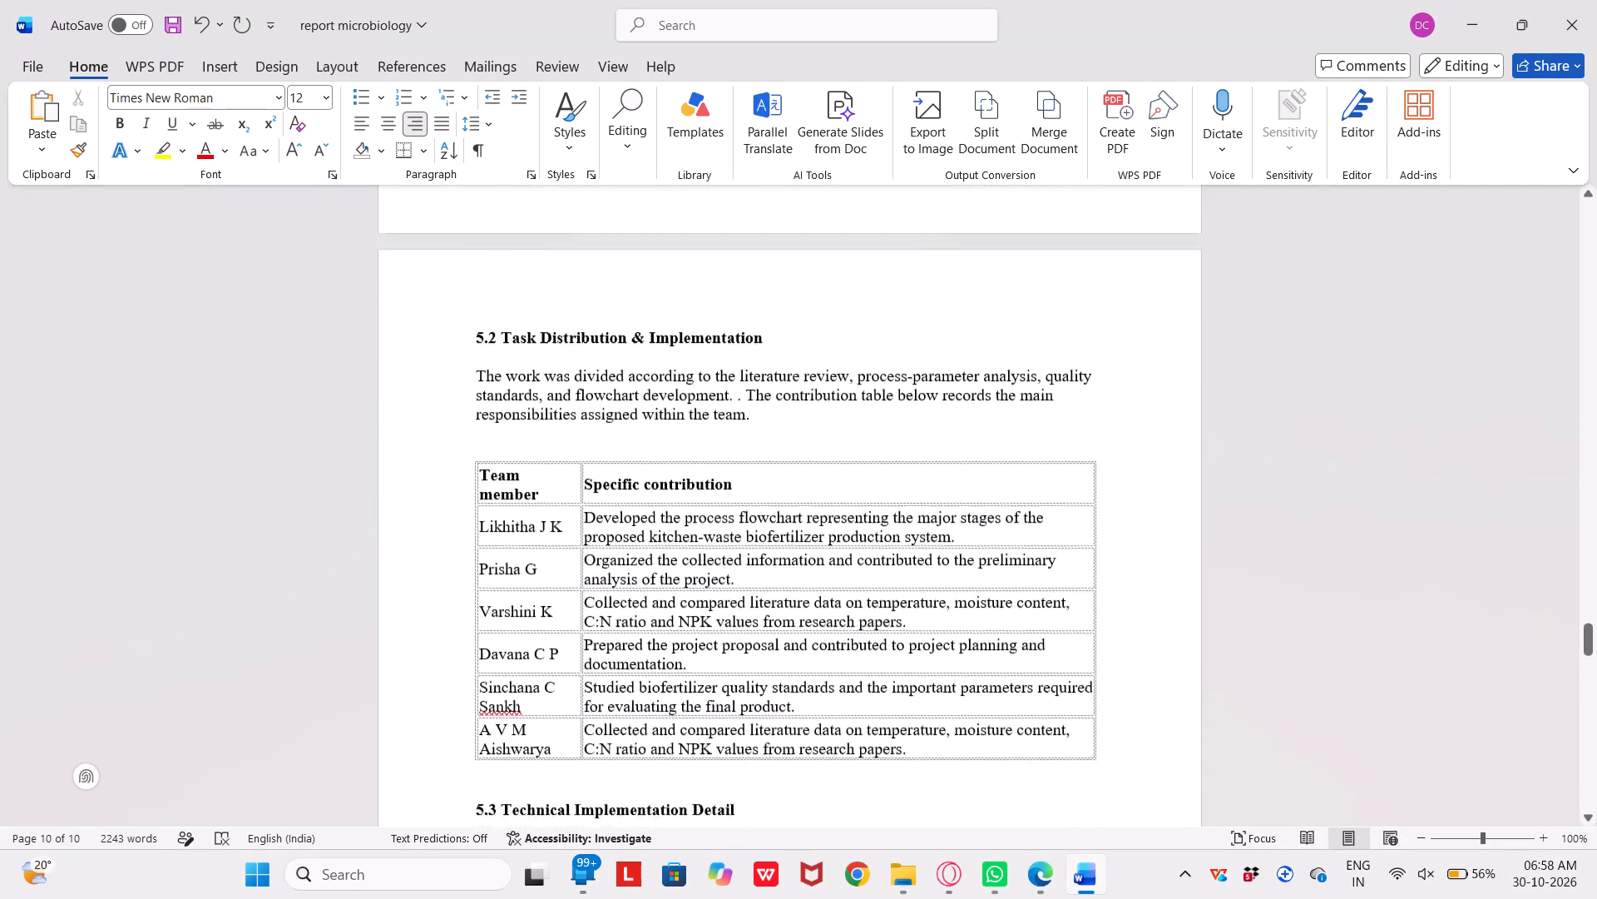
{"action": "scroll", "coordinate": [690, 570], "scroll_direction": "up", "scroll_amount": 17}
{"action": "scroll", "coordinate": [690, 656], "scroll_direction": "up", "scroll_amount": 2}
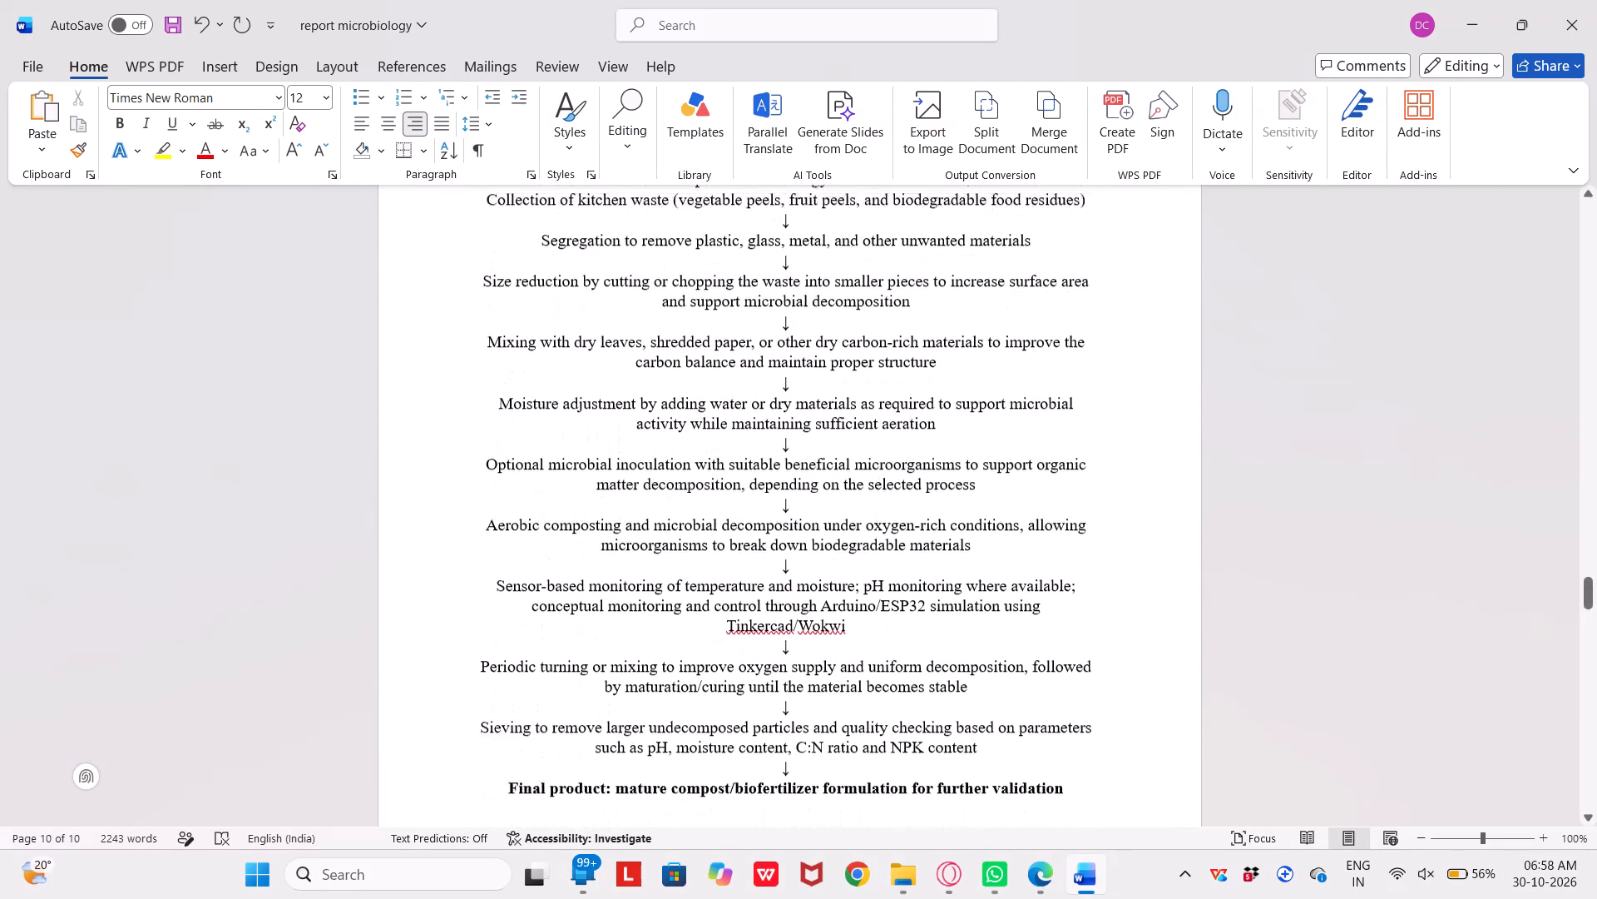
{"action": "scroll", "coordinate": [690, 658], "scroll_direction": "up", "scroll_amount": 8}
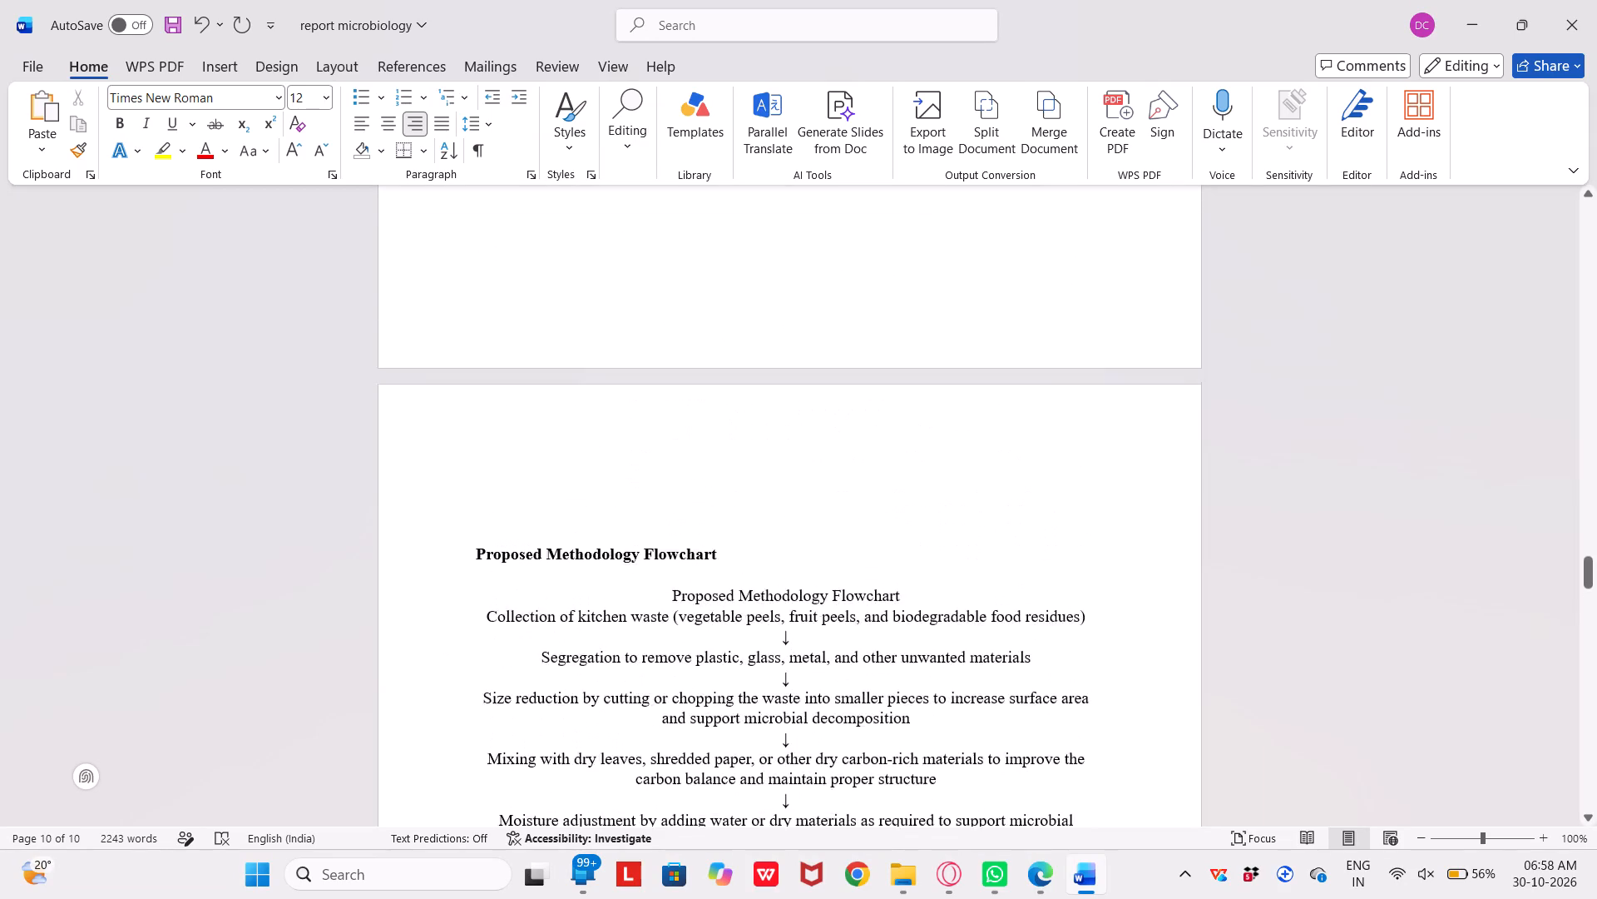
{"action": "scroll", "coordinate": [738, 653], "scroll_direction": "up", "scroll_amount": 17}
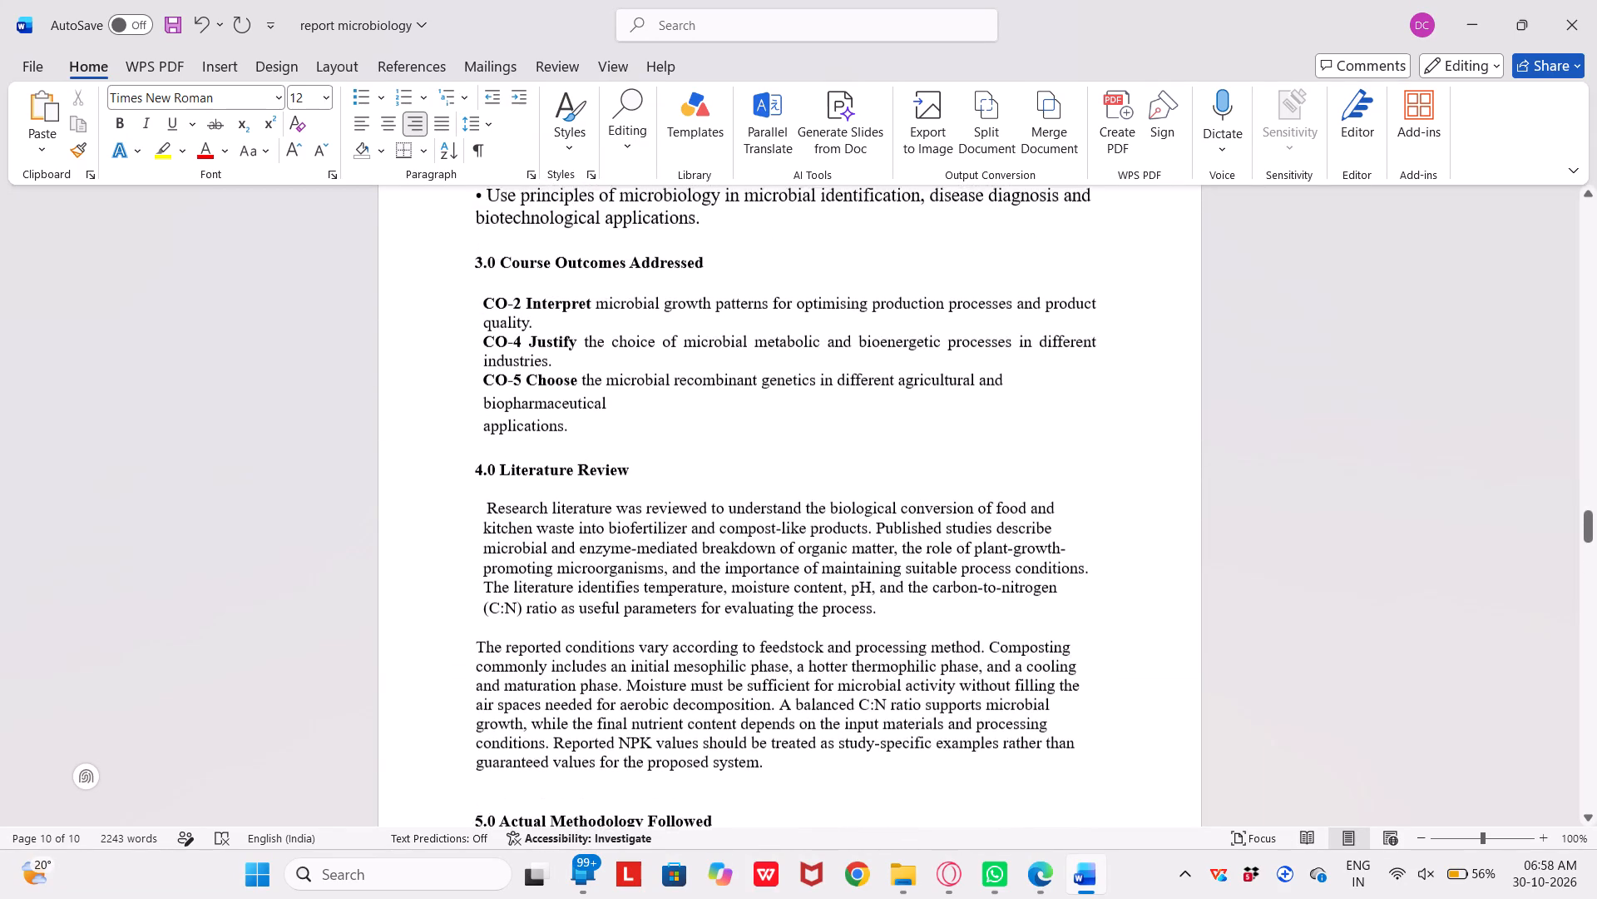
Examine the course outcomes, competency and rationale sections, the Part B heading page and the contents list, back to the certificate.
{"action": "scroll", "coordinate": [726, 633], "scroll_direction": "down", "scroll_amount": 2}
{"action": "scroll", "coordinate": [714, 665], "scroll_direction": "up", "scroll_amount": 7}
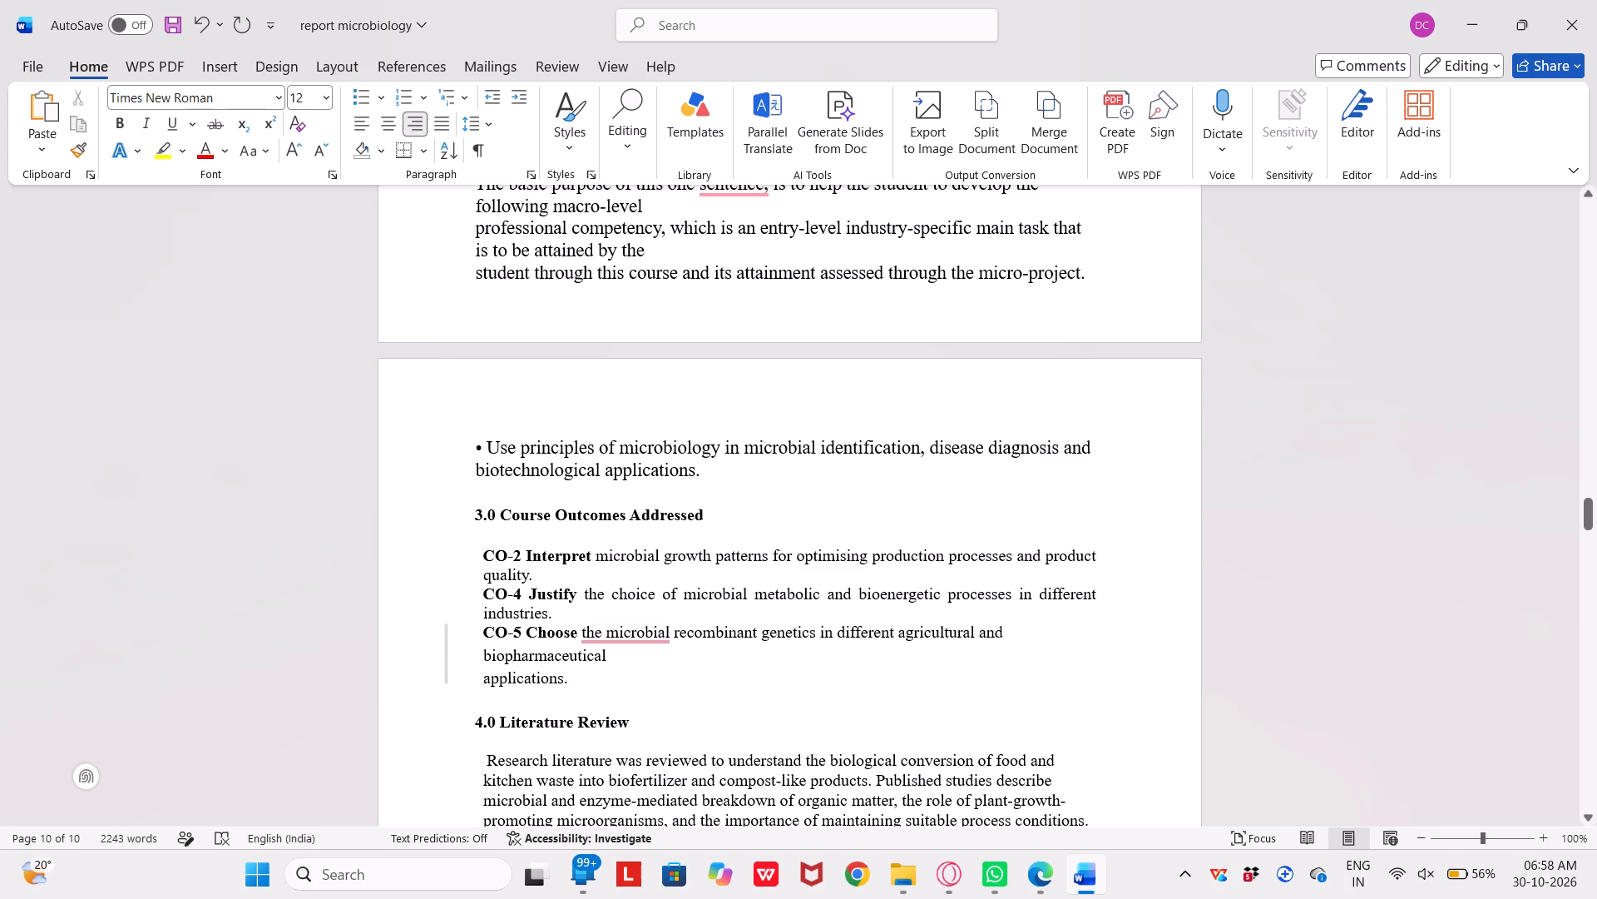
{"action": "scroll", "coordinate": [709, 667], "scroll_direction": "up", "scroll_amount": 2}
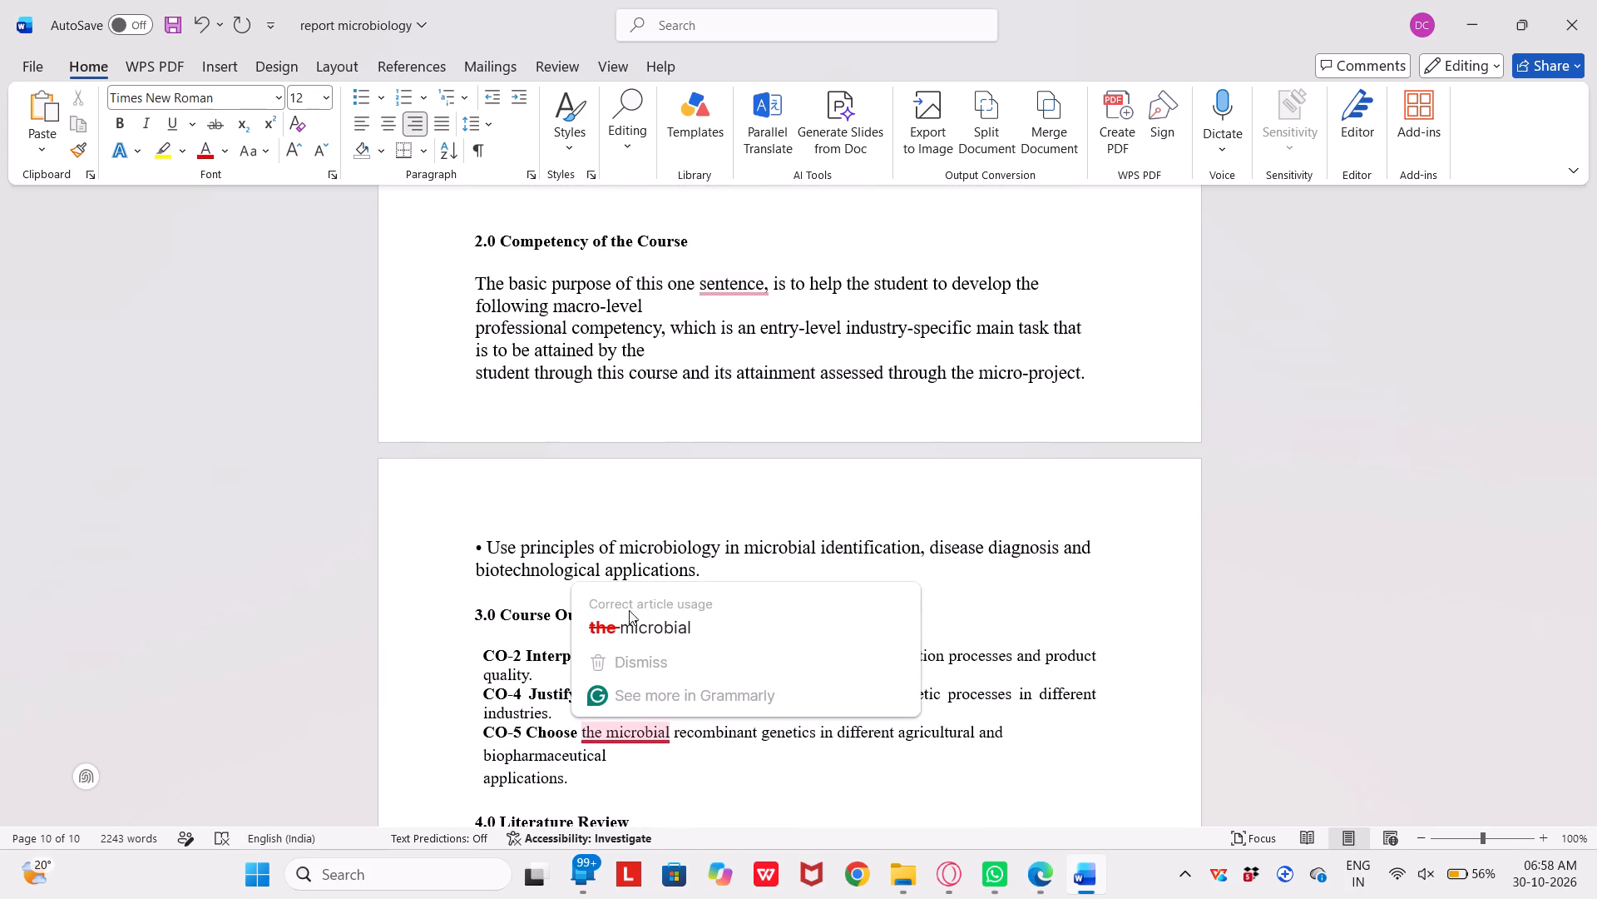
{"action": "scroll", "coordinate": [574, 564], "scroll_direction": "up", "scroll_amount": 6}
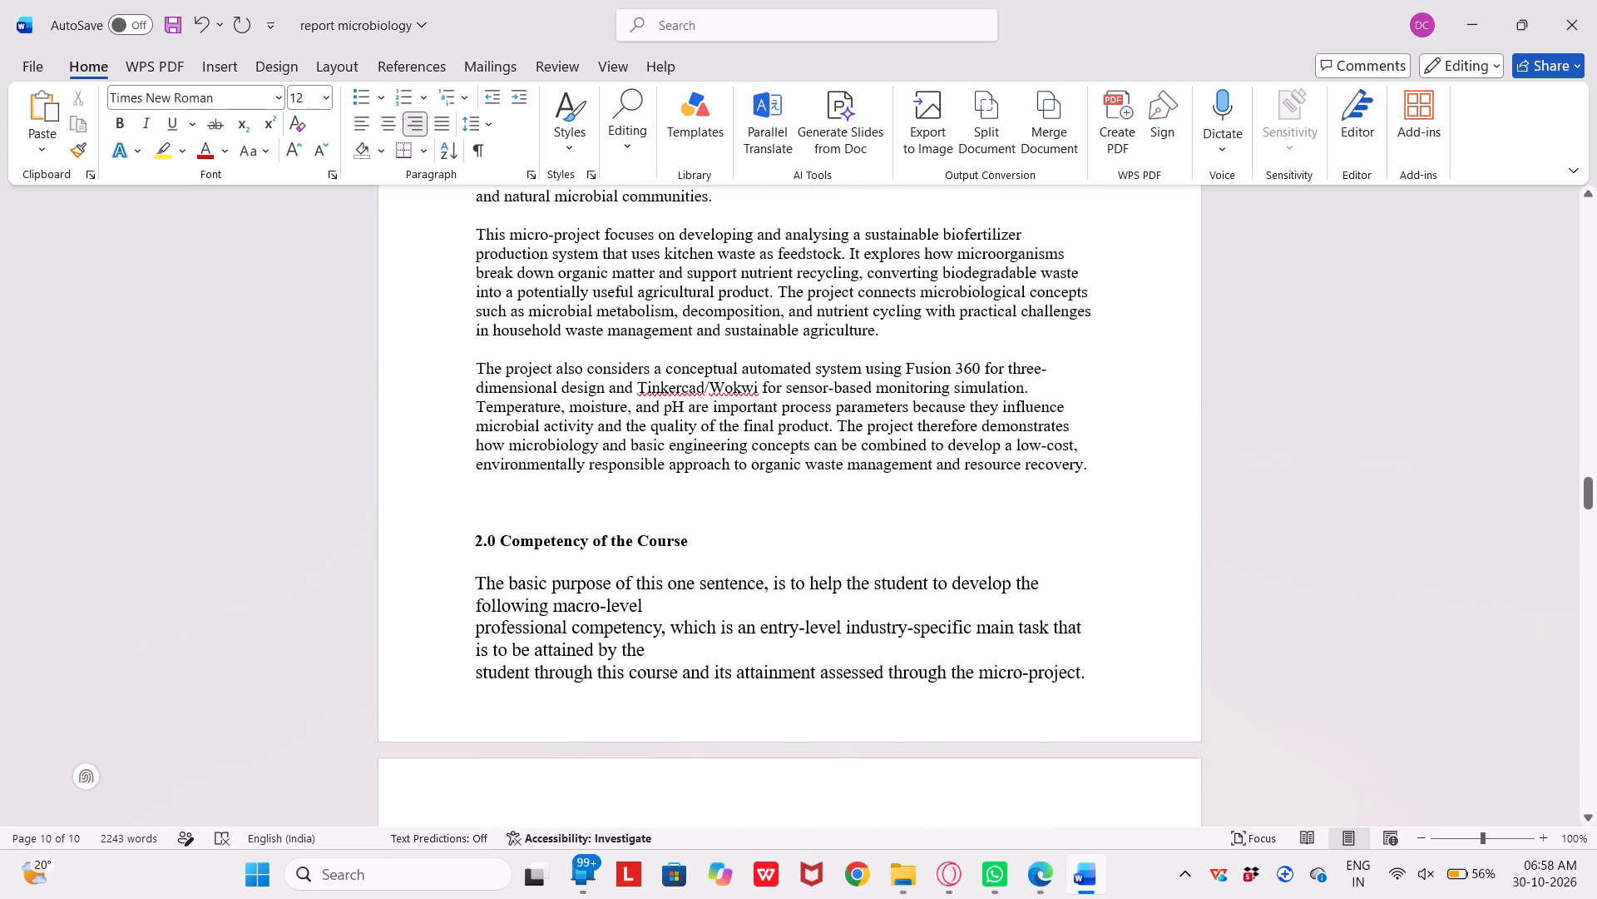
{"action": "scroll", "coordinate": [574, 562], "scroll_direction": "up", "scroll_amount": 14}
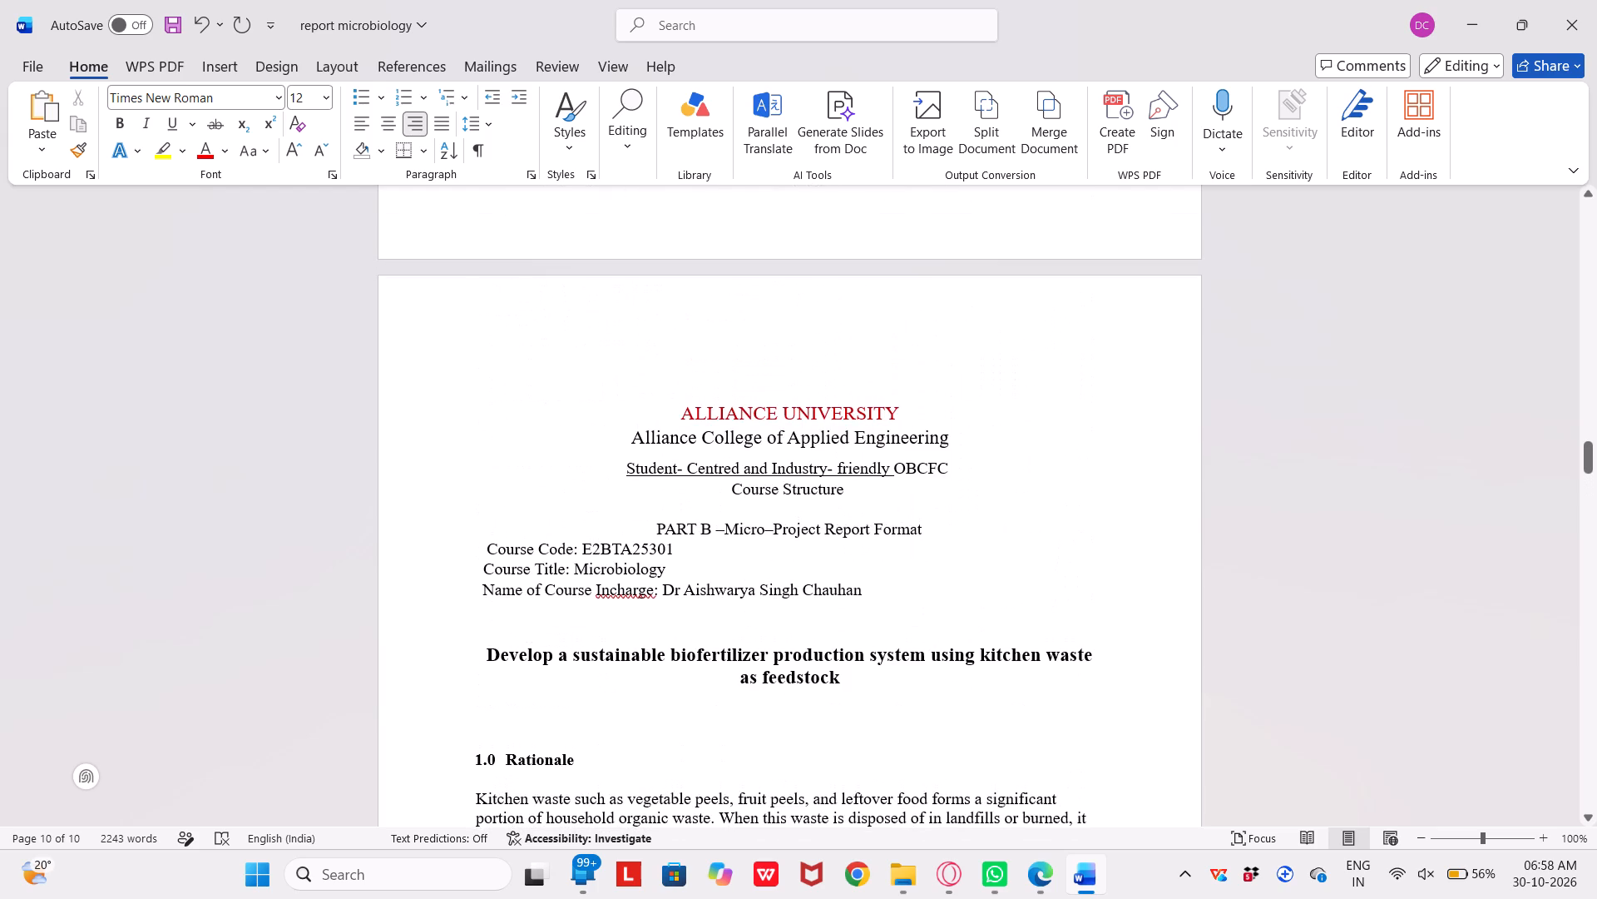
{"action": "scroll", "coordinate": [574, 562], "scroll_direction": "up", "scroll_amount": 18}
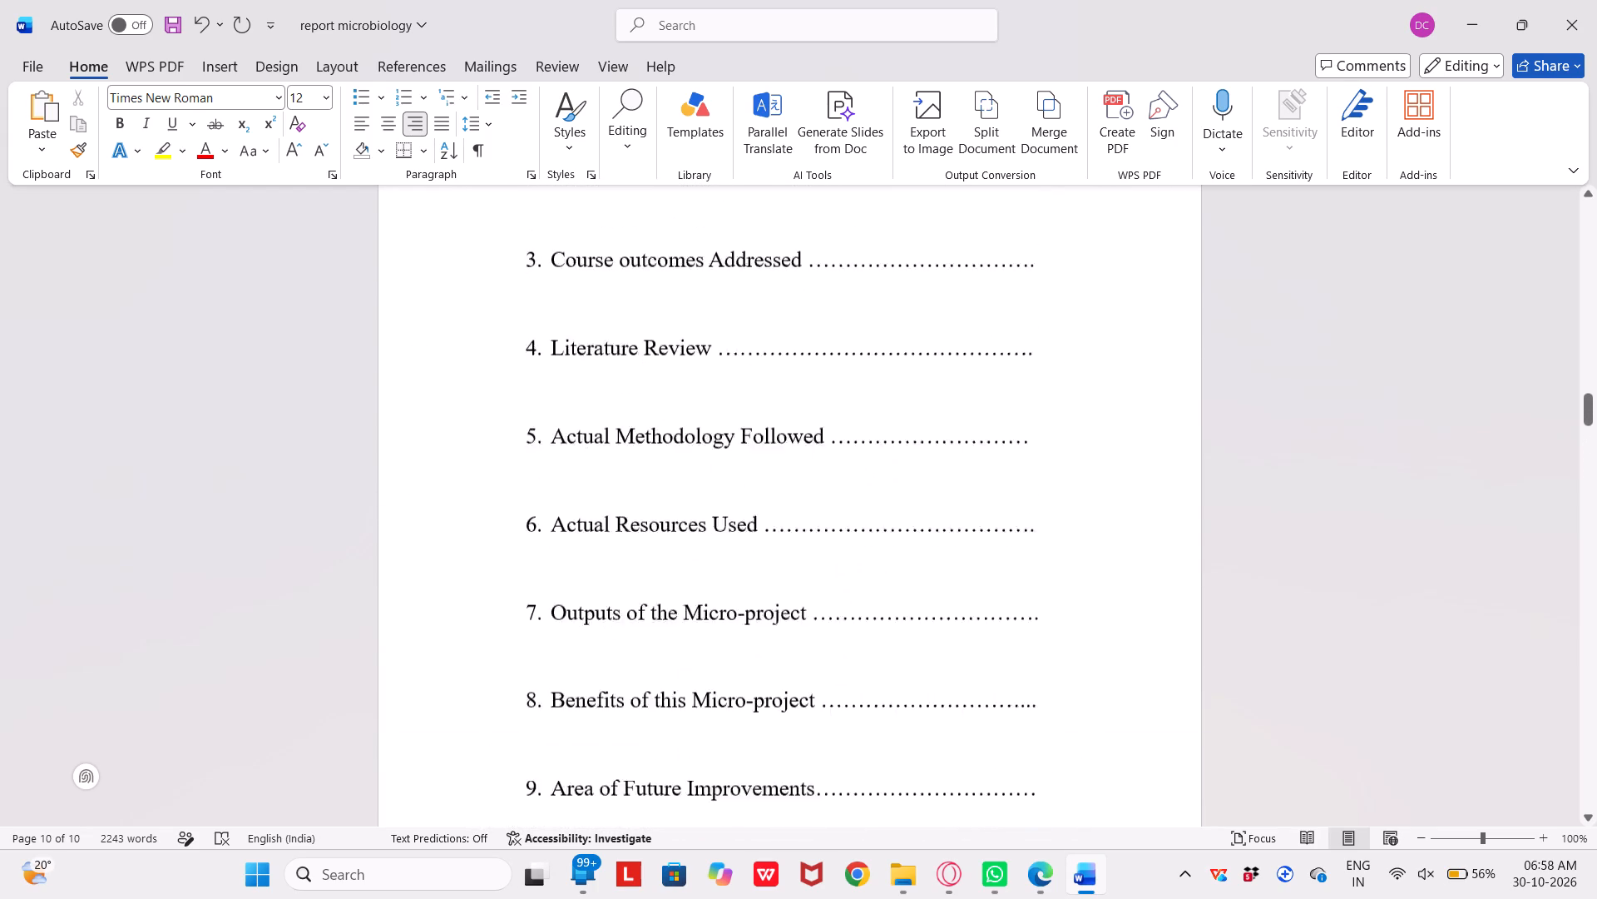
{"action": "scroll", "coordinate": [574, 562], "scroll_direction": "up", "scroll_amount": 20}
{"action": "scroll", "coordinate": [574, 562], "scroll_direction": "up", "scroll_amount": 1}
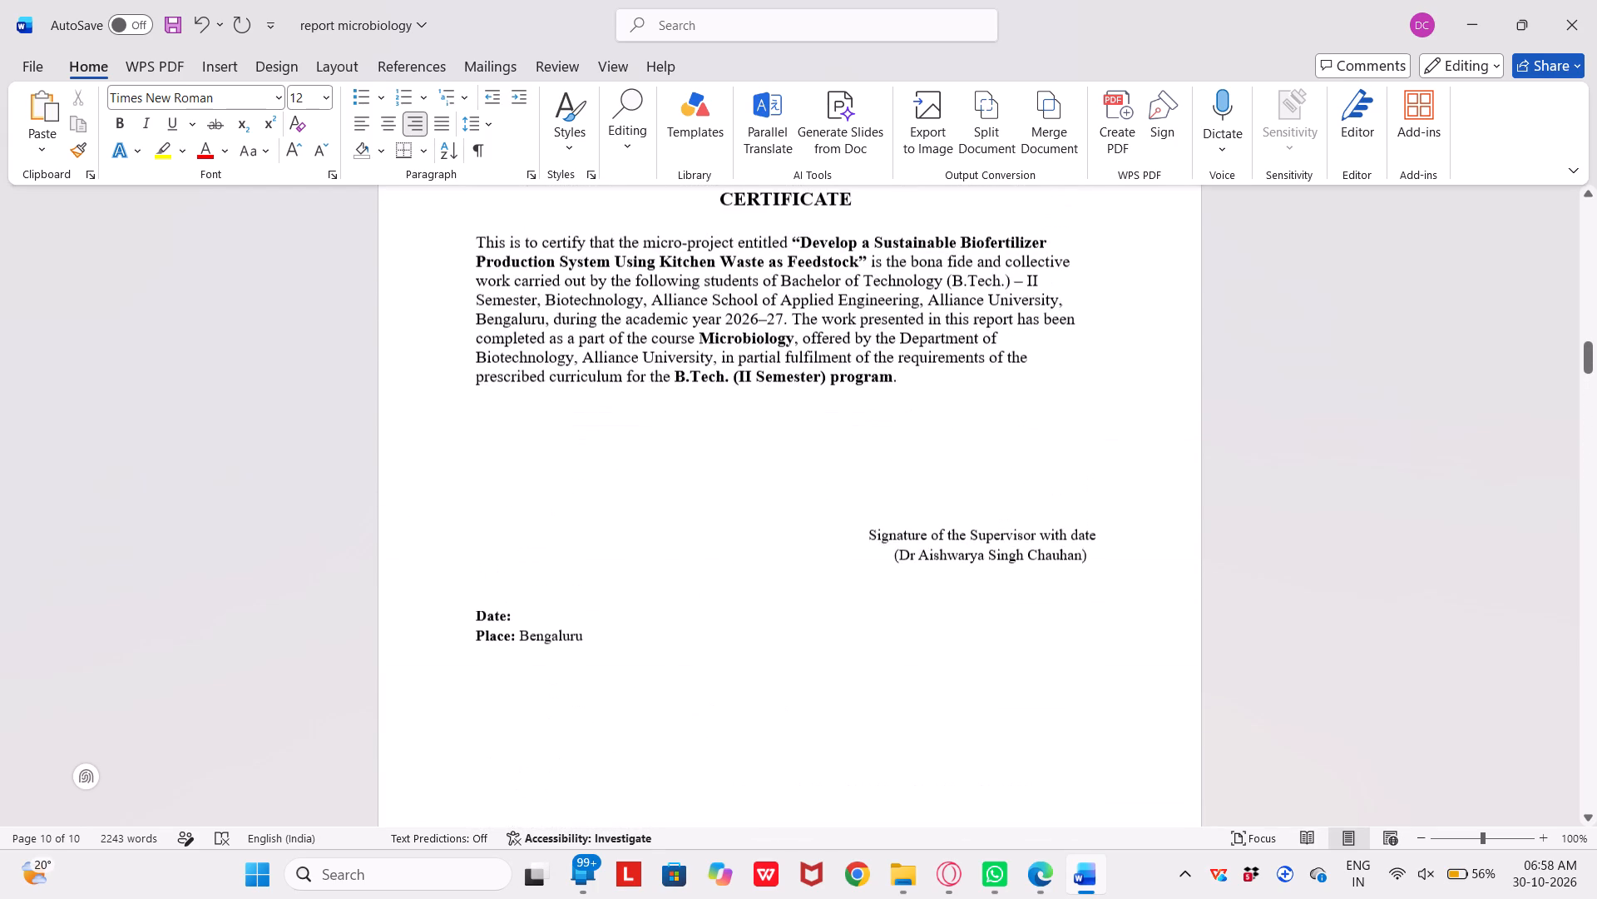
Check the certificate page with its Date line, and the cover page's title, student table, university details and submission month.
{"action": "left_click", "coordinate": [556, 619]}
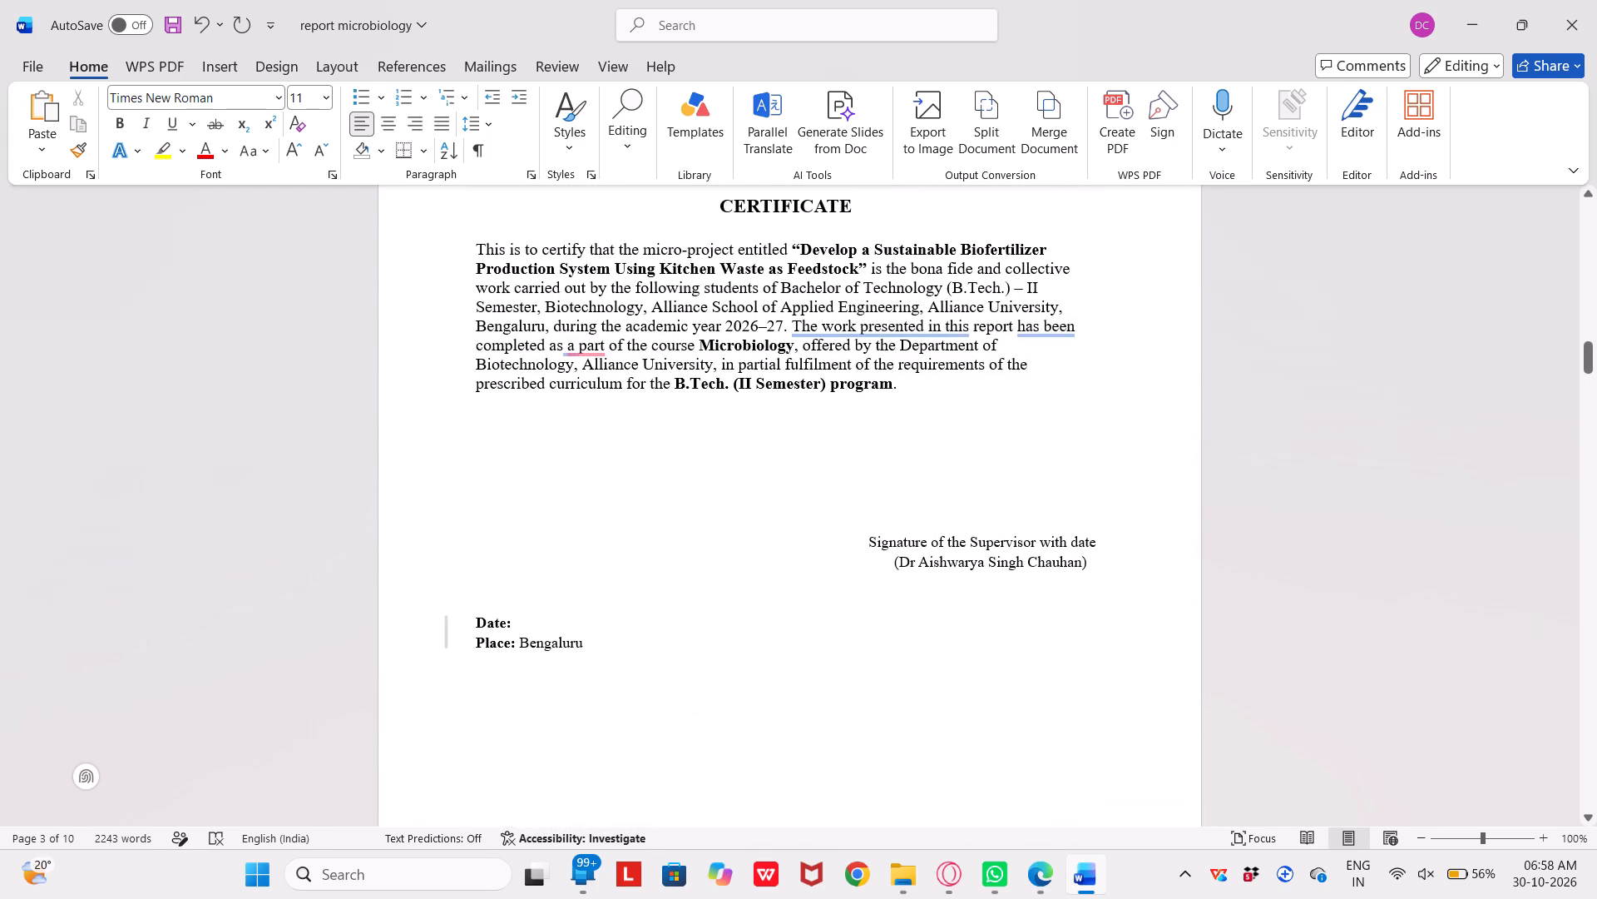
{"action": "scroll", "coordinate": [556, 620], "scroll_direction": "up", "scroll_amount": 2}
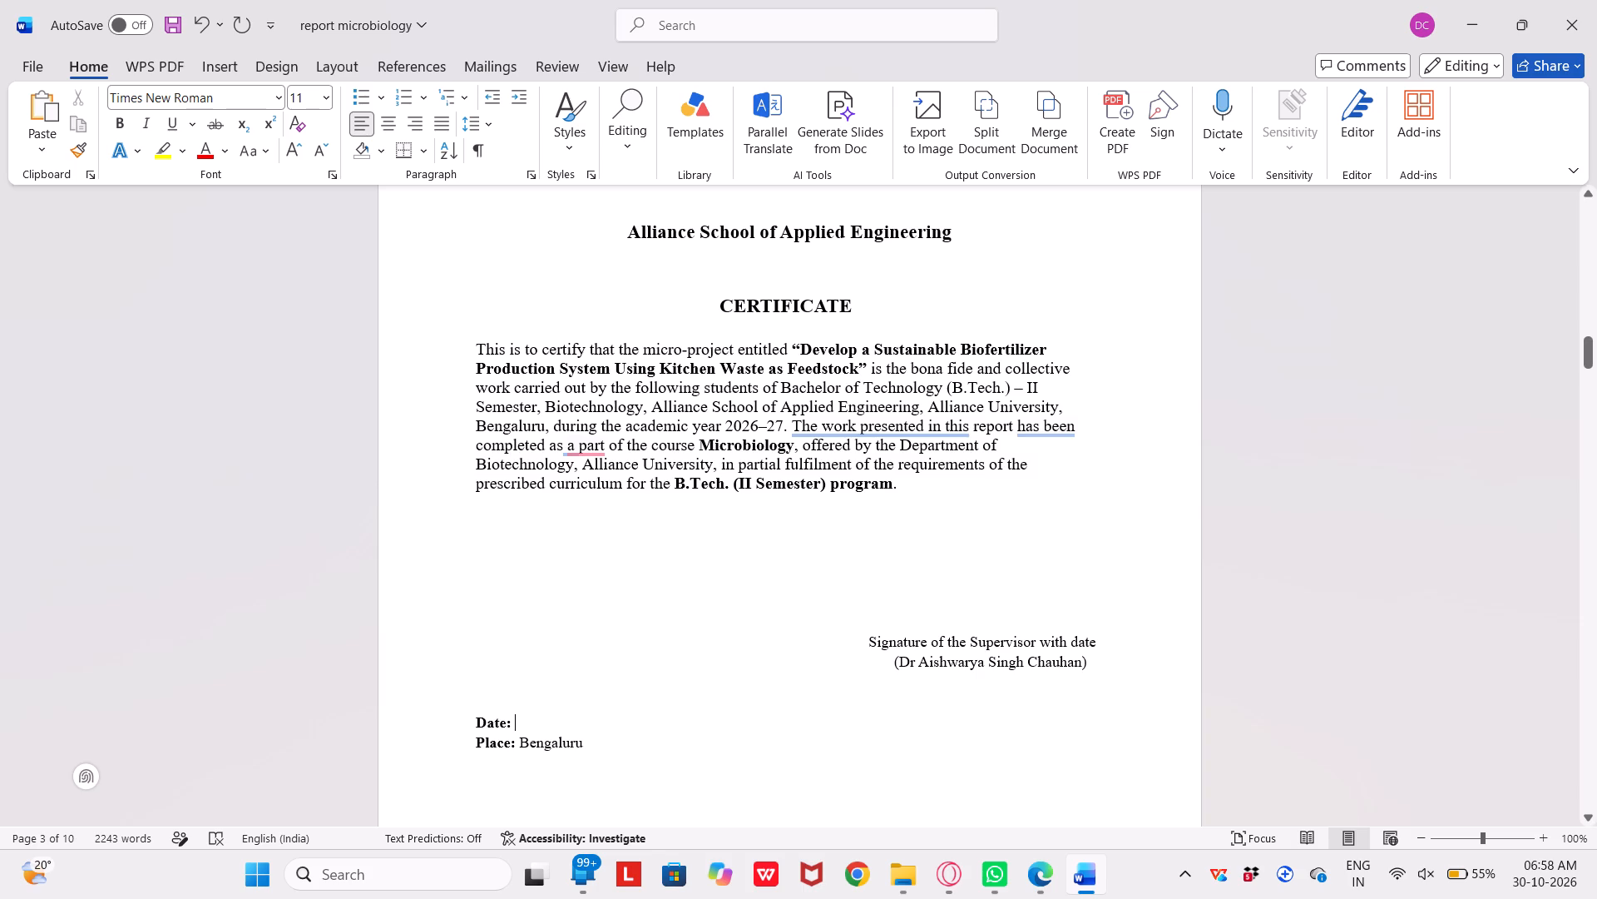
{"action": "scroll", "coordinate": [556, 620], "scroll_direction": "down", "scroll_amount": 1}
{"action": "scroll", "coordinate": [556, 620], "scroll_direction": "up", "scroll_amount": 10}
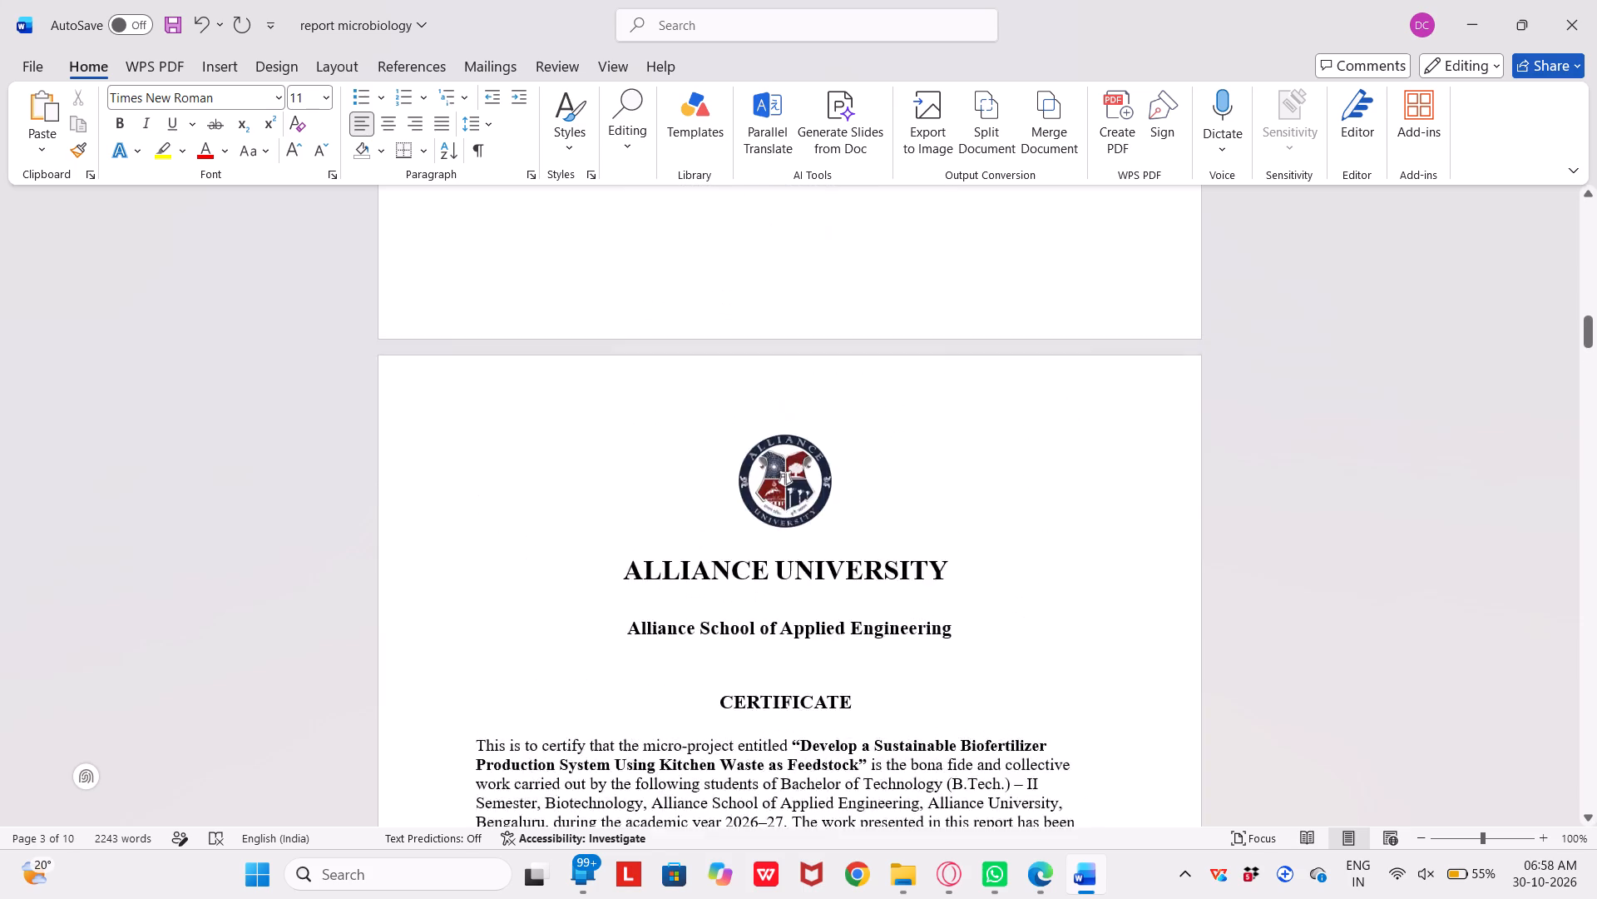
{"action": "scroll", "coordinate": [556, 620], "scroll_direction": "up", "scroll_amount": 18}
{"action": "scroll", "coordinate": [561, 626], "scroll_direction": "up", "scroll_amount": 20}
{"action": "scroll", "coordinate": [561, 626], "scroll_direction": "up", "scroll_amount": 9}
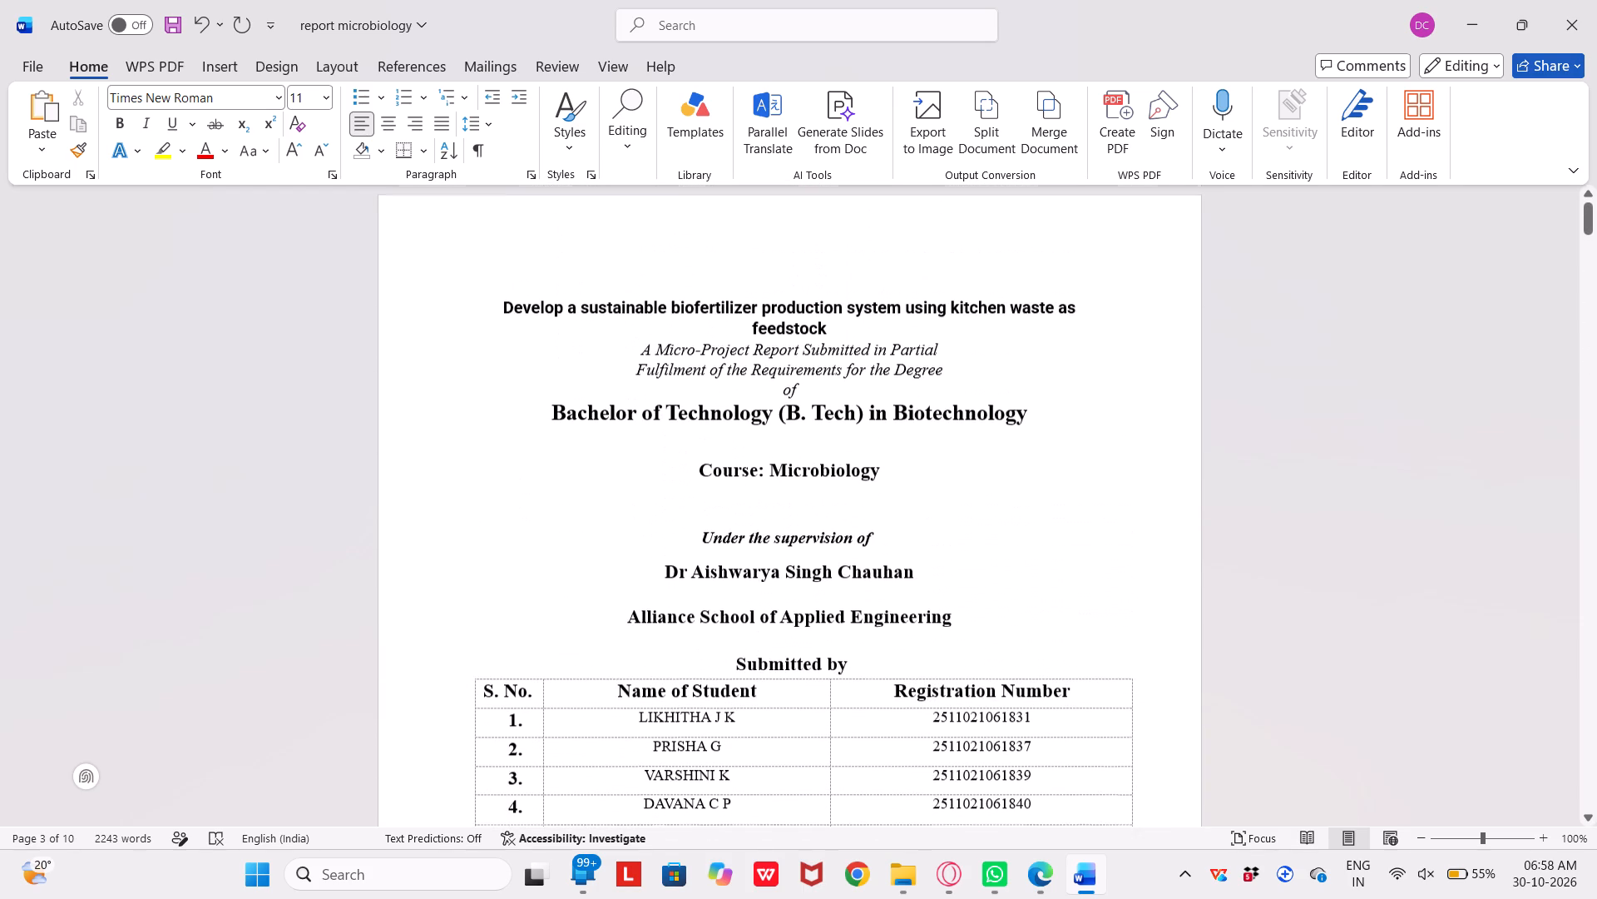
{"action": "scroll", "coordinate": [561, 626], "scroll_direction": "up", "scroll_amount": 3}
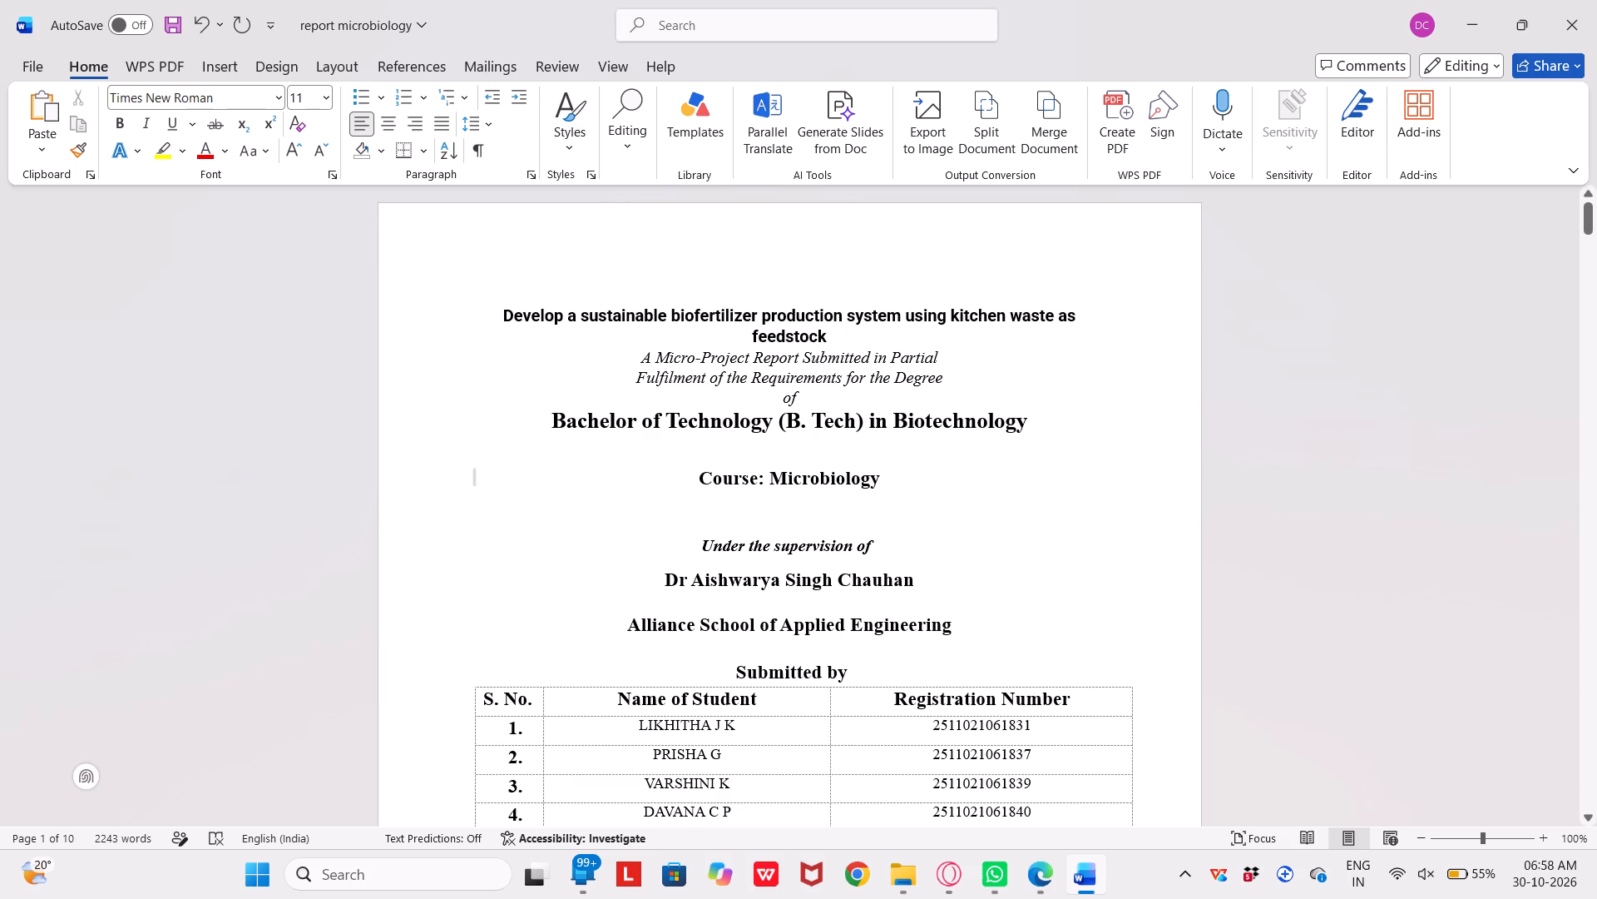
{"action": "scroll", "coordinate": [709, 522], "scroll_direction": "up", "scroll_amount": 1}
{"action": "scroll", "coordinate": [709, 522], "scroll_direction": "down", "scroll_amount": 14}
{"action": "scroll", "coordinate": [710, 538], "scroll_direction": "up", "scroll_amount": 4}
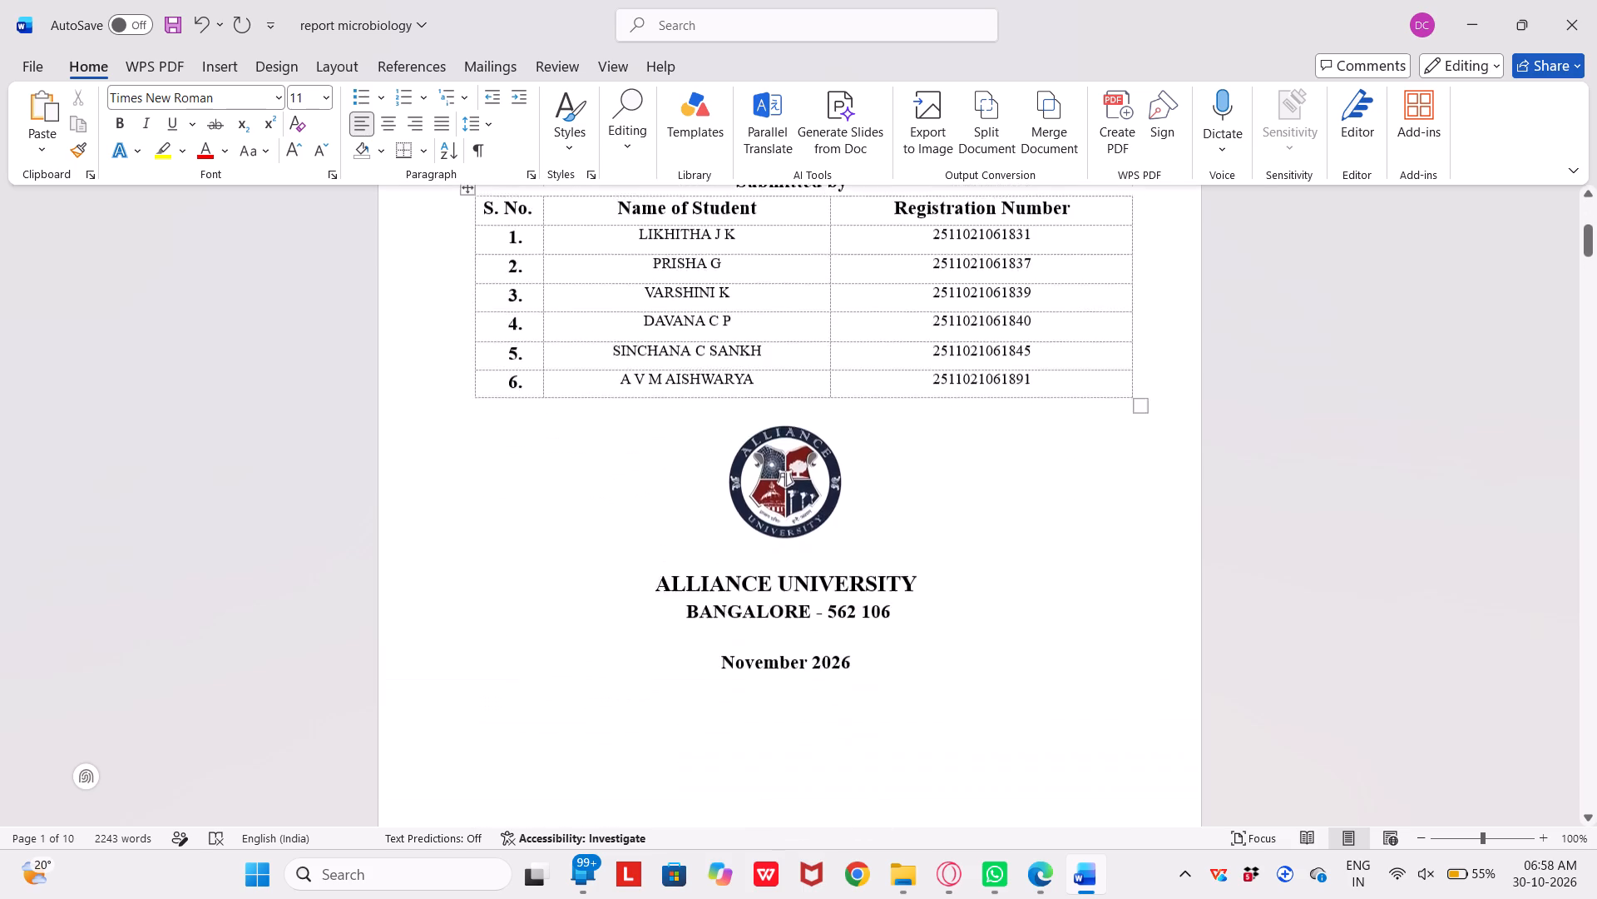
{"action": "scroll", "coordinate": [710, 538], "scroll_direction": "up", "scroll_amount": 13}
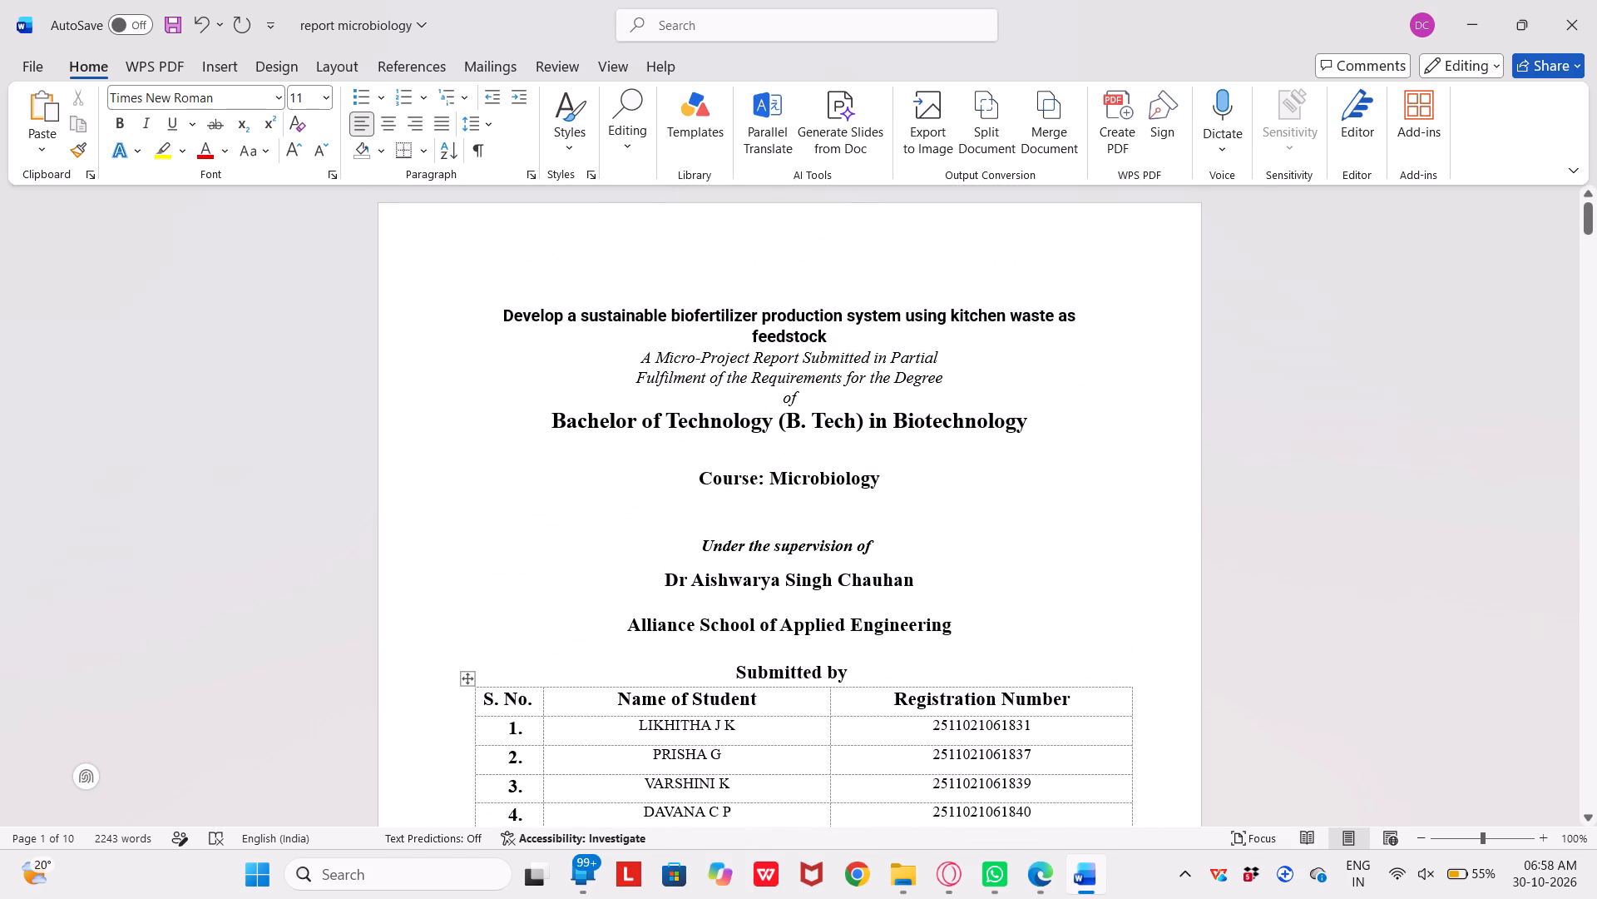
{"action": "scroll", "coordinate": [698, 534], "scroll_direction": "down", "scroll_amount": 3}
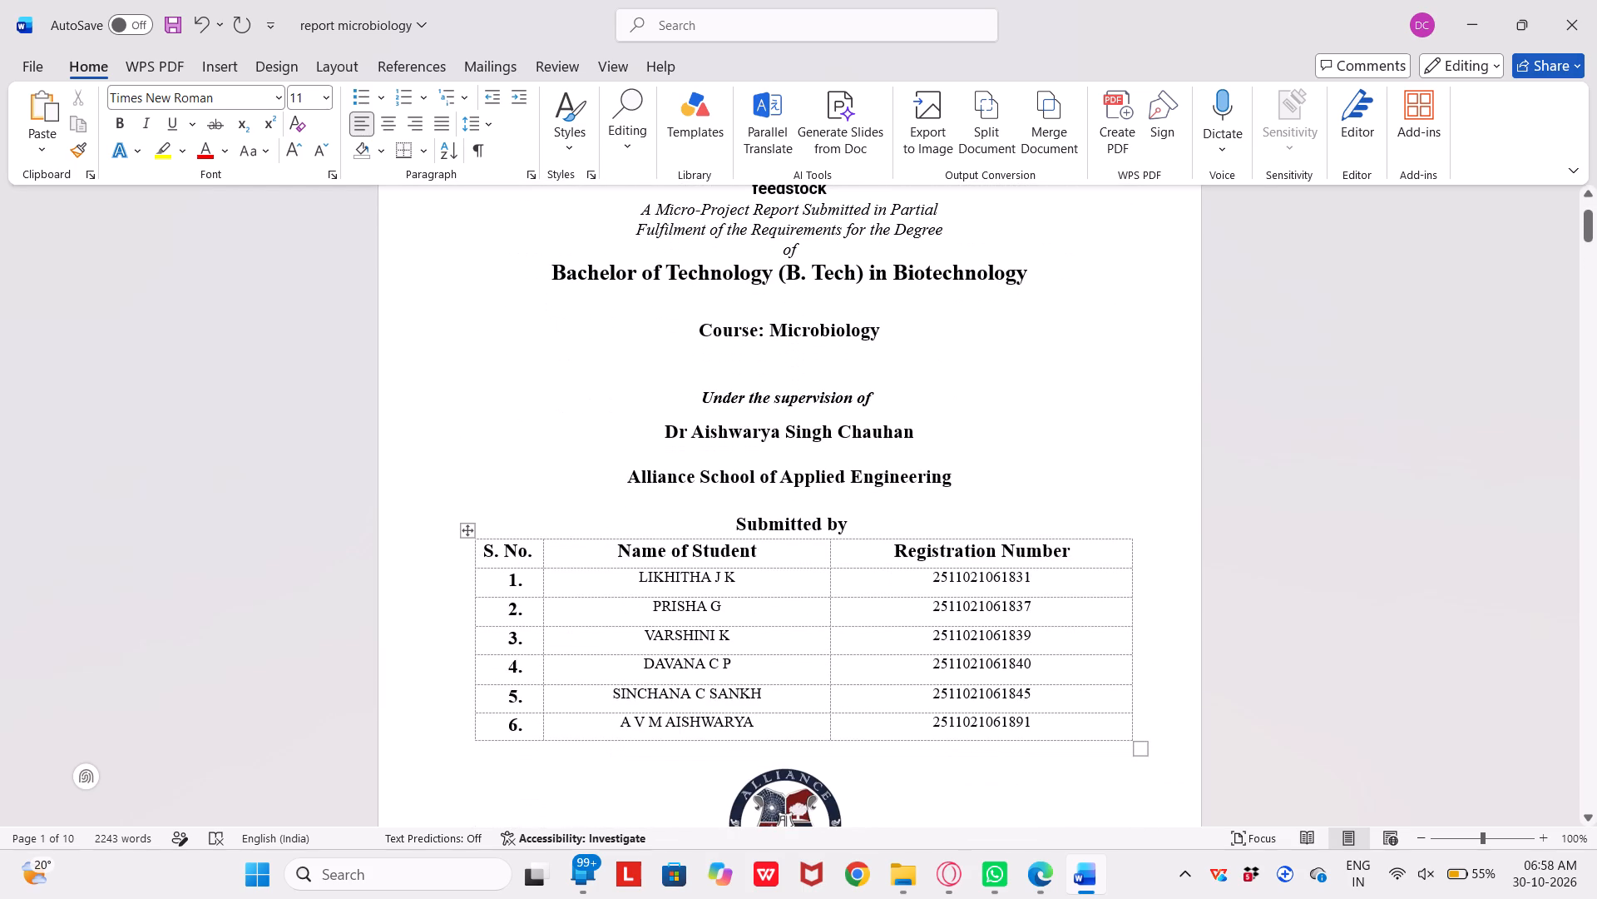
{"action": "scroll", "coordinate": [735, 689], "scroll_direction": "down", "scroll_amount": 14}
{"action": "scroll", "coordinate": [741, 687], "scroll_direction": "up", "scroll_amount": 9}
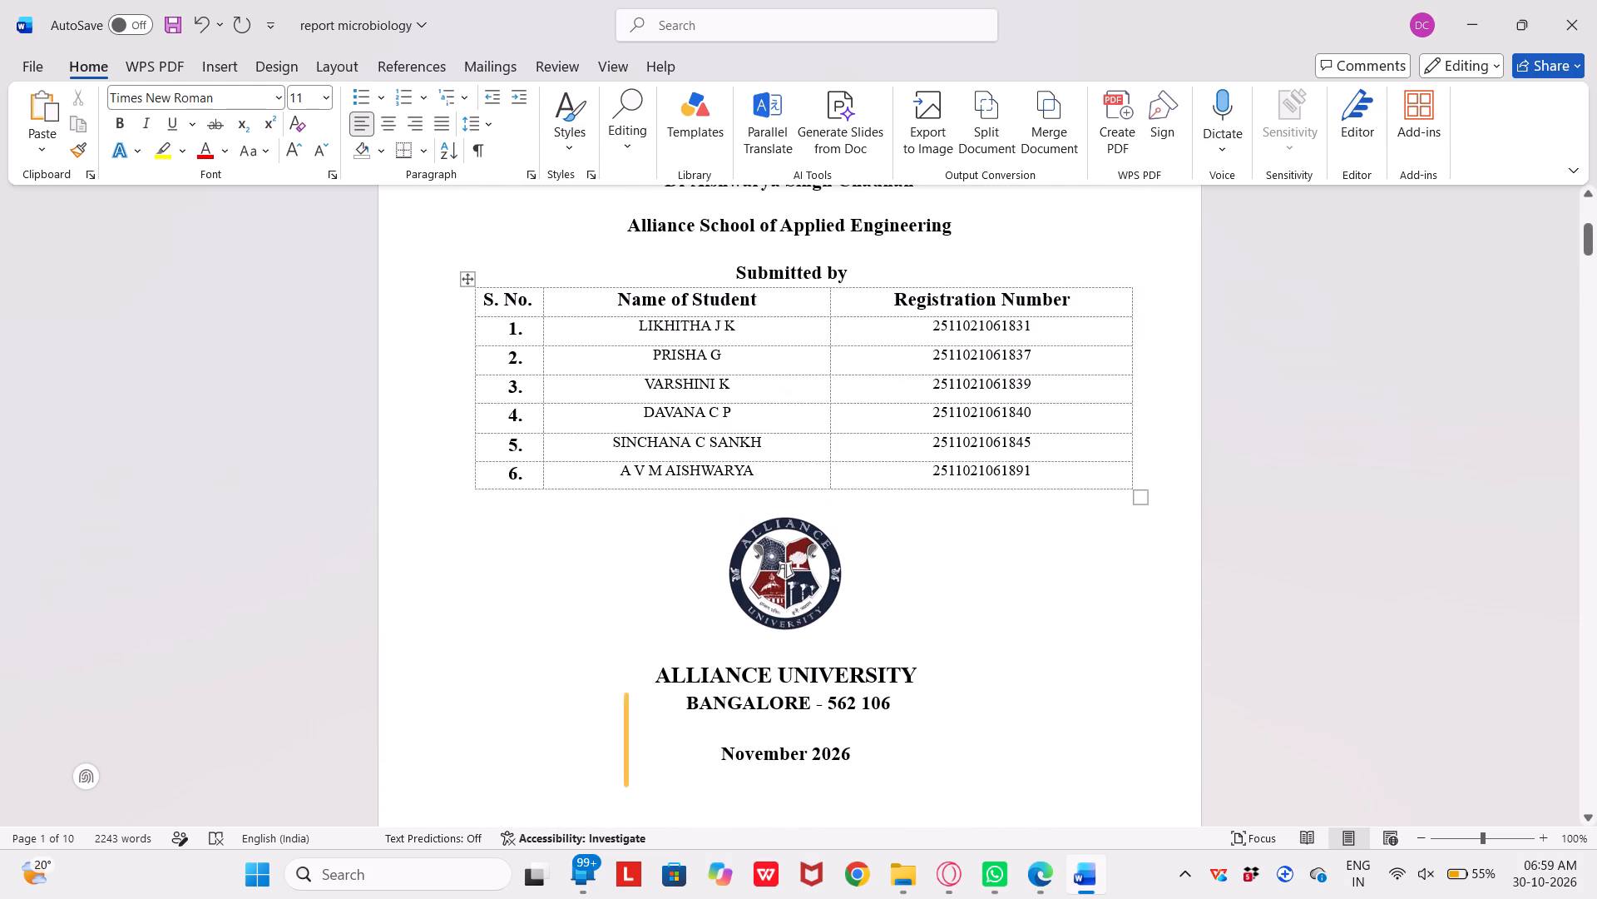
{"action": "scroll", "coordinate": [742, 686], "scroll_direction": "down", "scroll_amount": 11}
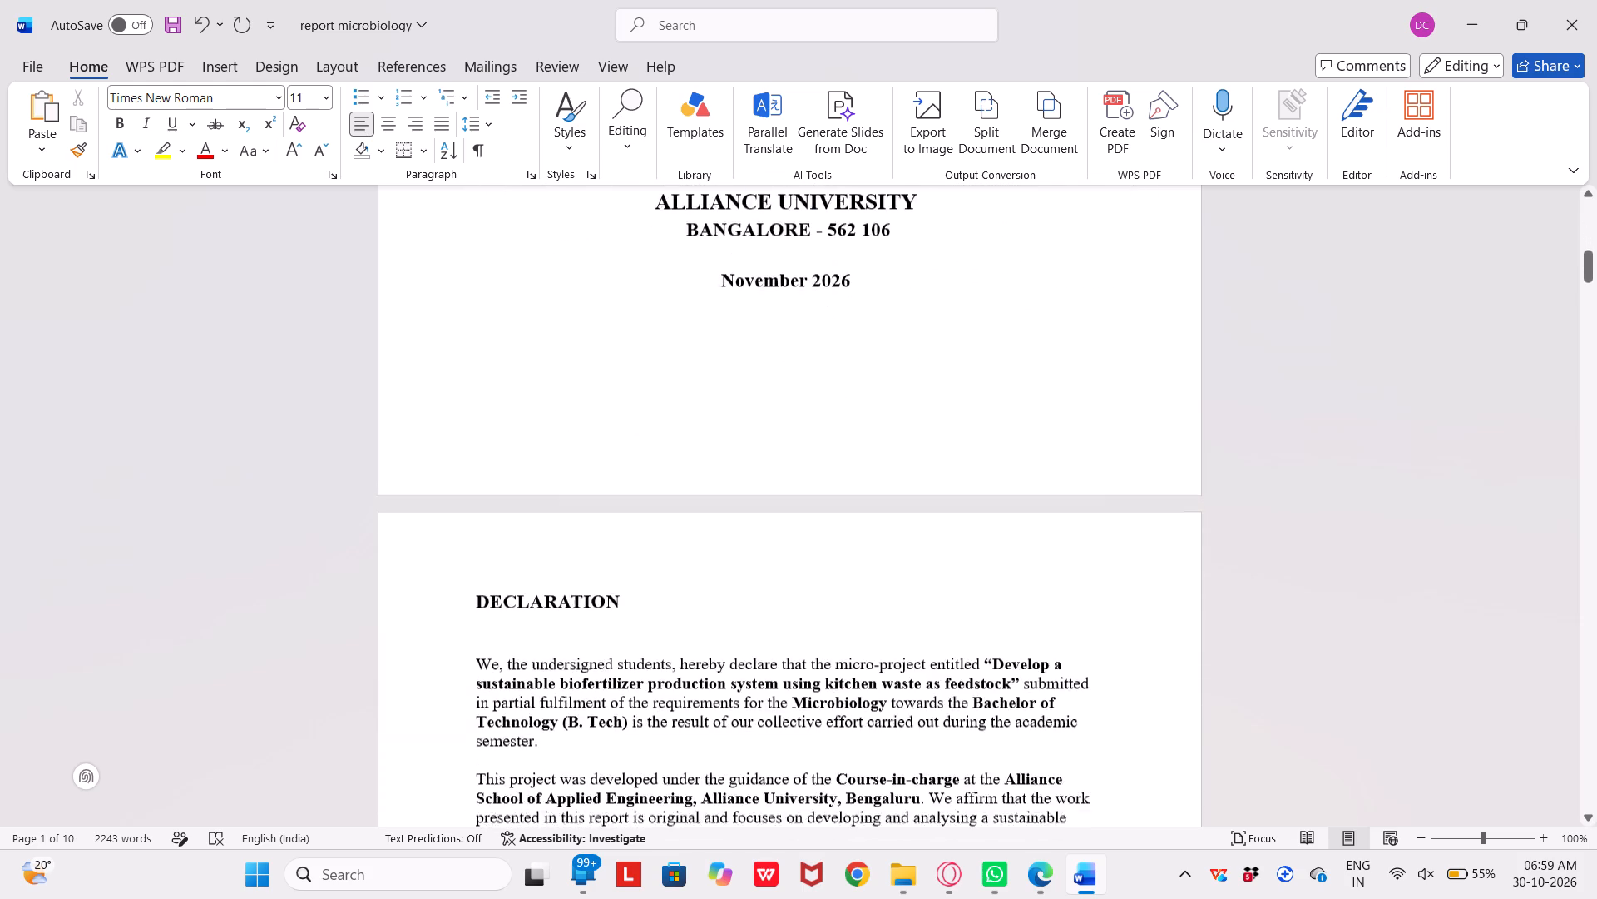
Review the report forwards from the Declaration through the contents list and numbered sections to 9.0 Area of Future Improvement.
{"action": "scroll", "coordinate": [742, 686], "scroll_direction": "down", "scroll_amount": 14}
{"action": "scroll", "coordinate": [742, 686], "scroll_direction": "down", "scroll_amount": 19}
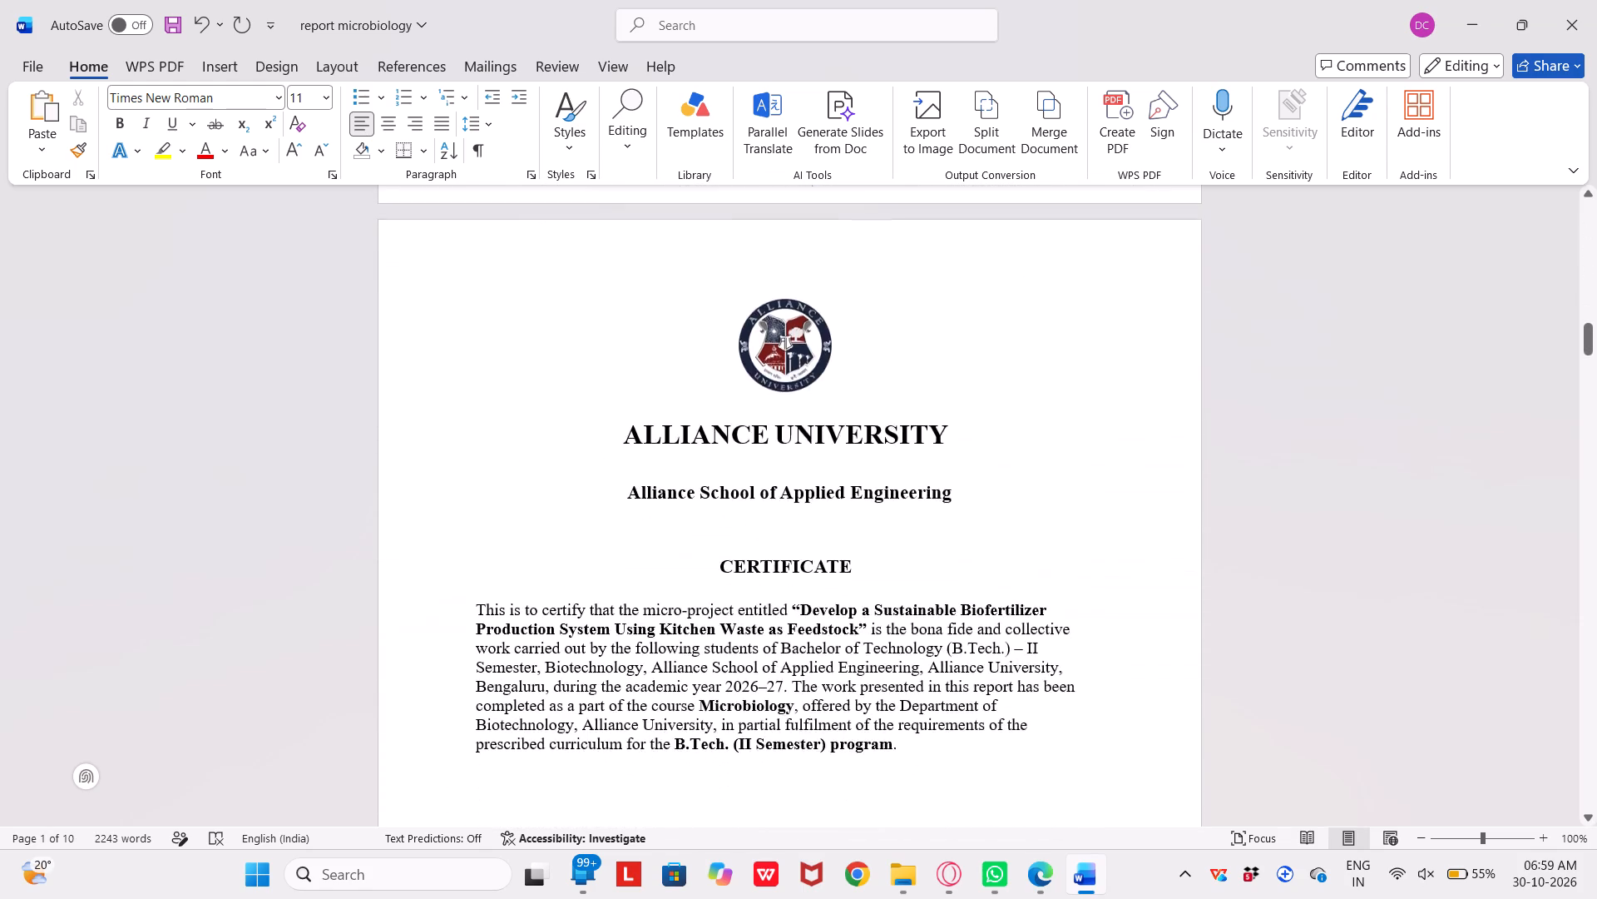
{"action": "scroll", "coordinate": [742, 686], "scroll_direction": "down", "scroll_amount": 19}
{"action": "scroll", "coordinate": [742, 686], "scroll_direction": "down", "scroll_amount": 8}
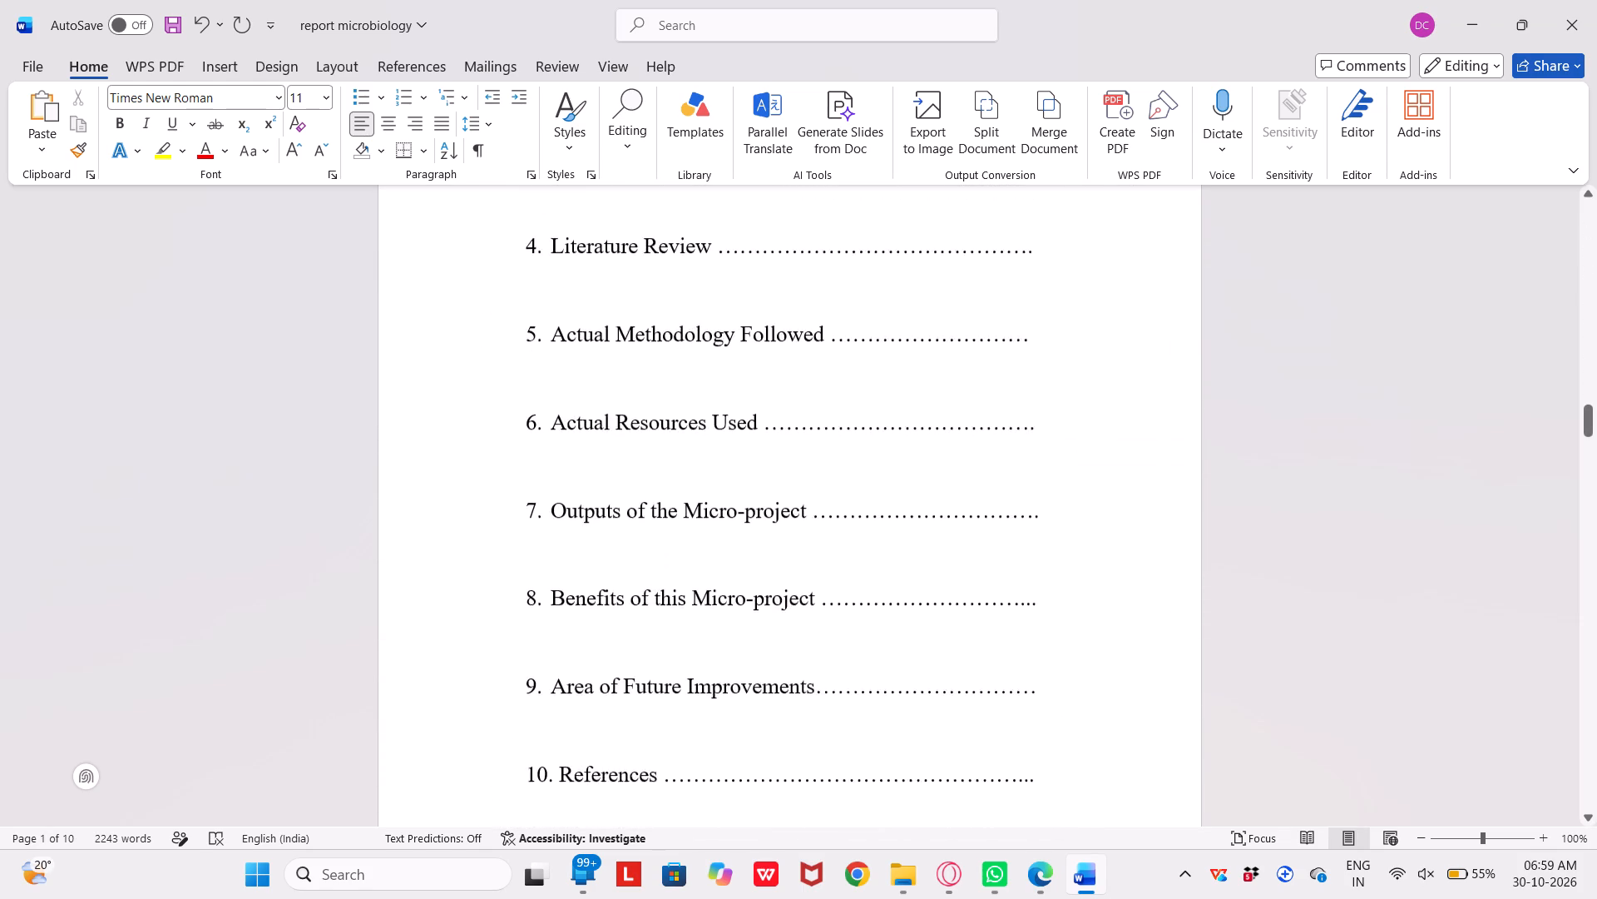
{"action": "scroll", "coordinate": [748, 688], "scroll_direction": "down", "scroll_amount": 17}
{"action": "scroll", "coordinate": [748, 688], "scroll_direction": "down", "scroll_amount": 17}
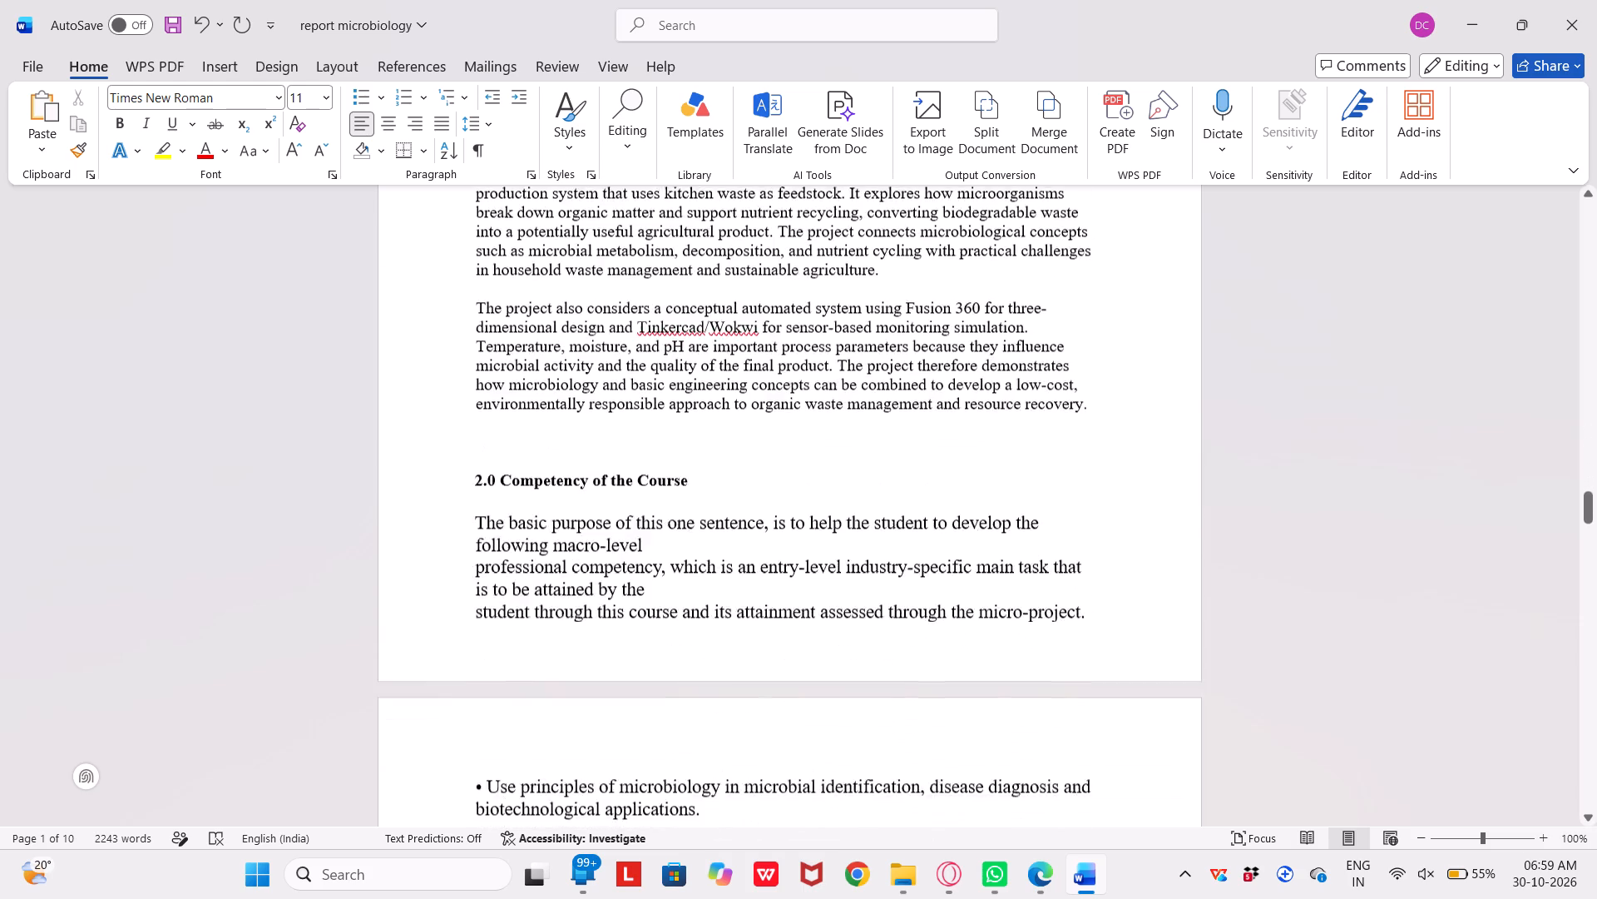
{"action": "scroll", "coordinate": [748, 688], "scroll_direction": "down", "scroll_amount": 16}
{"action": "scroll", "coordinate": [748, 688], "scroll_direction": "down", "scroll_amount": 16}
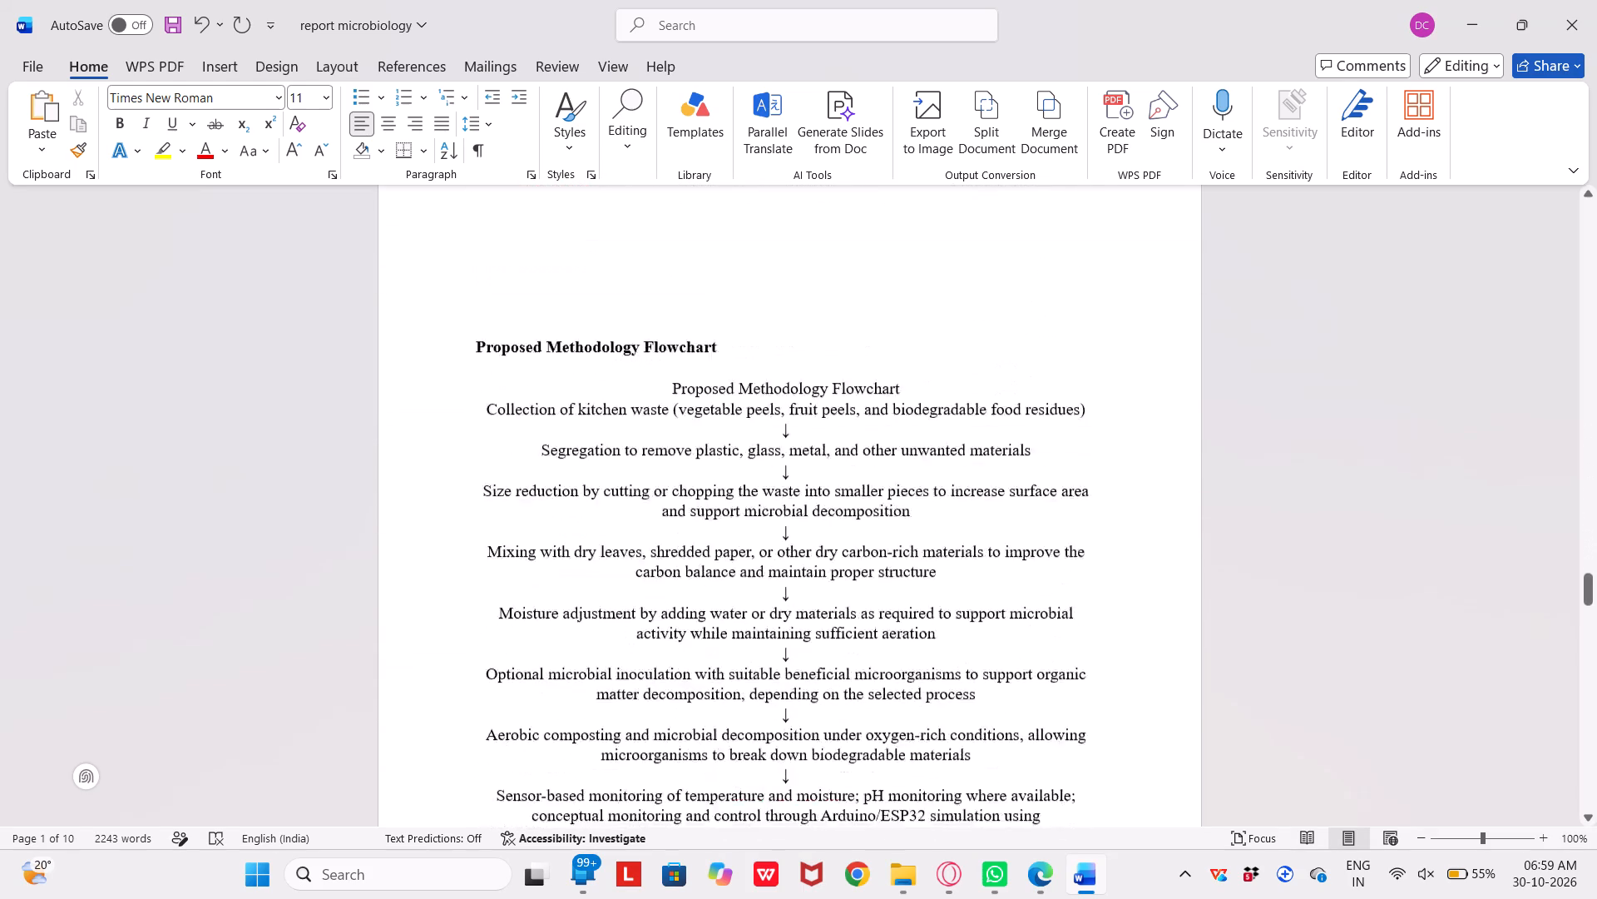
{"action": "scroll", "coordinate": [748, 688], "scroll_direction": "down", "scroll_amount": 16}
{"action": "scroll", "coordinate": [748, 688], "scroll_direction": "down", "scroll_amount": 15}
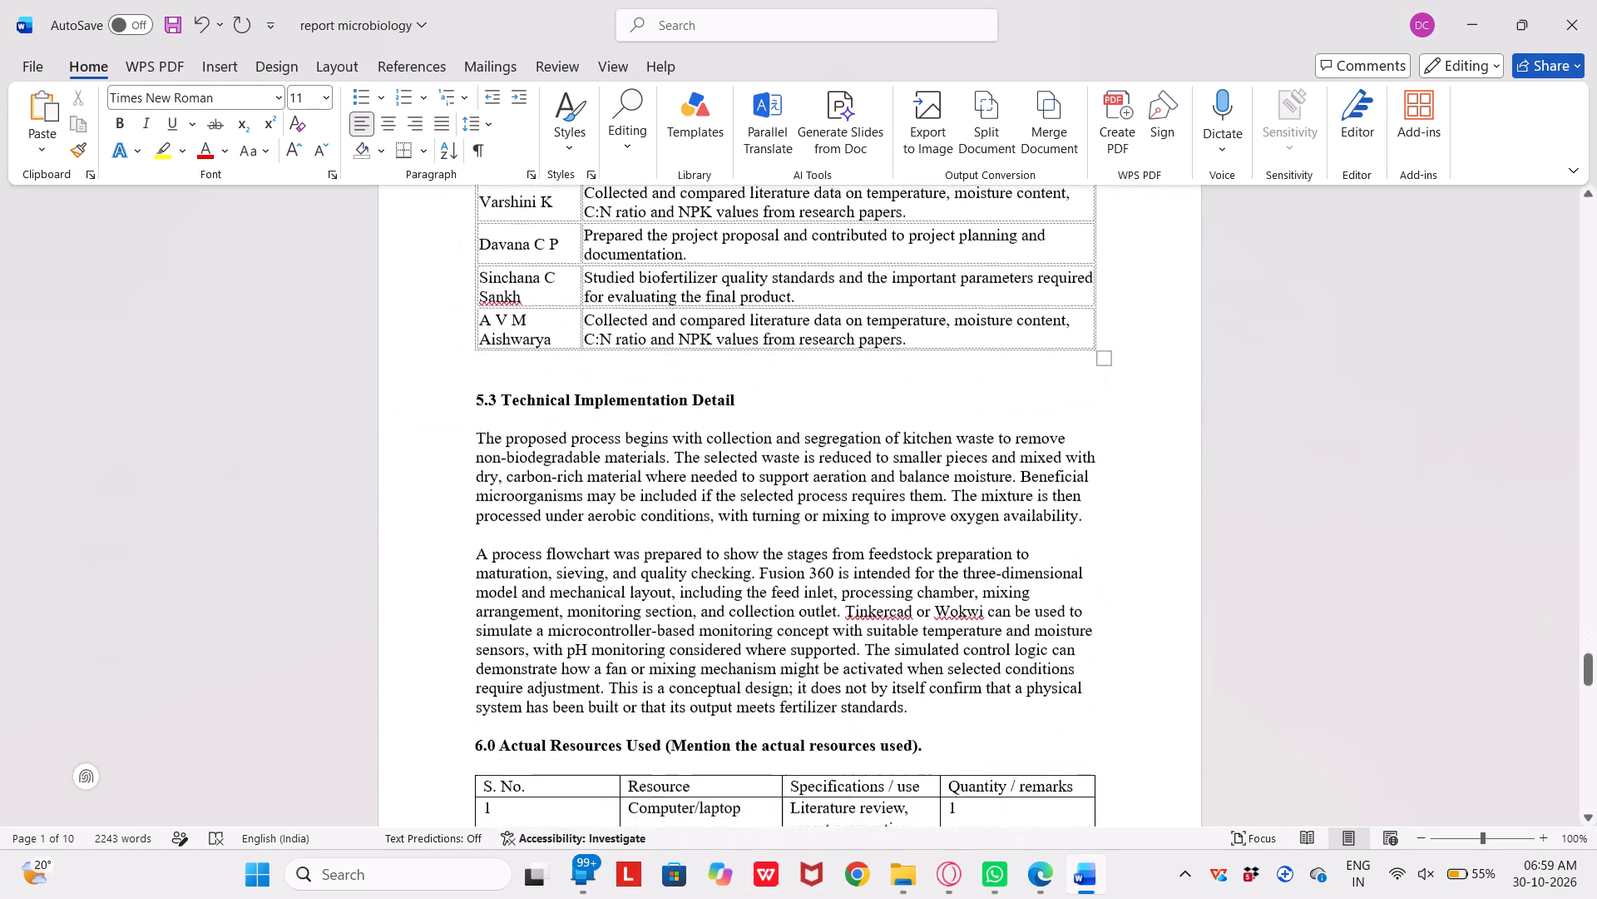
{"action": "scroll", "coordinate": [748, 684], "scroll_direction": "down", "scroll_amount": 16}
{"action": "scroll", "coordinate": [748, 684], "scroll_direction": "down", "scroll_amount": 16}
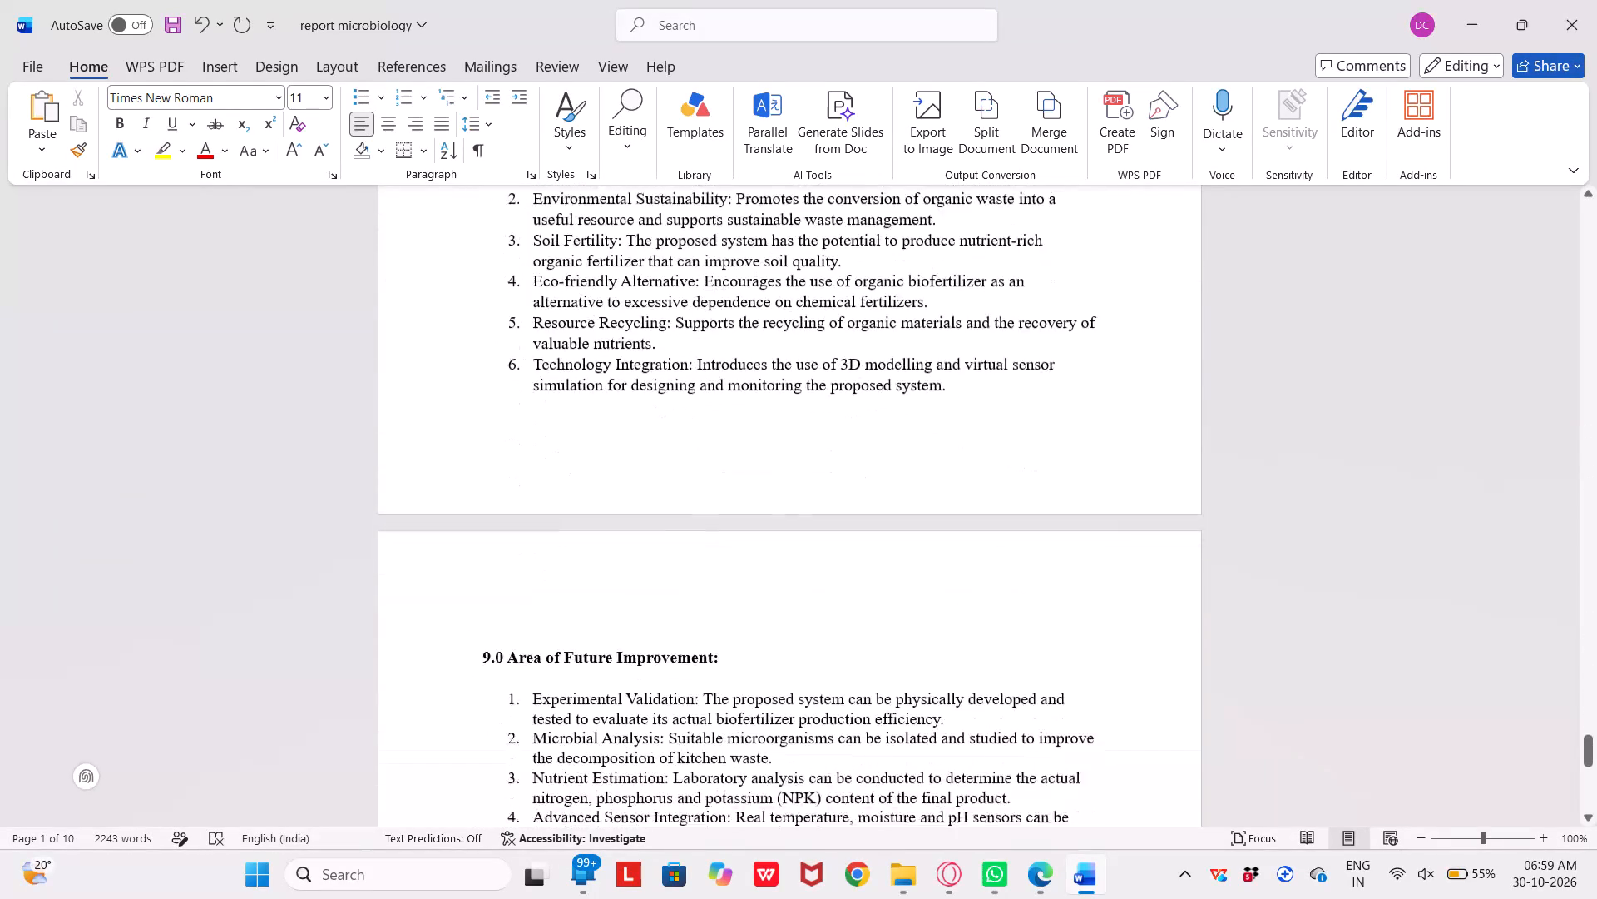
Review the remaining pages from 9.0 Area of Future Improvement to the last entry of the references list.
{"action": "scroll", "coordinate": [748, 683], "scroll_direction": "down", "scroll_amount": 15}
{"action": "scroll", "coordinate": [748, 683], "scroll_direction": "down", "scroll_amount": 14}
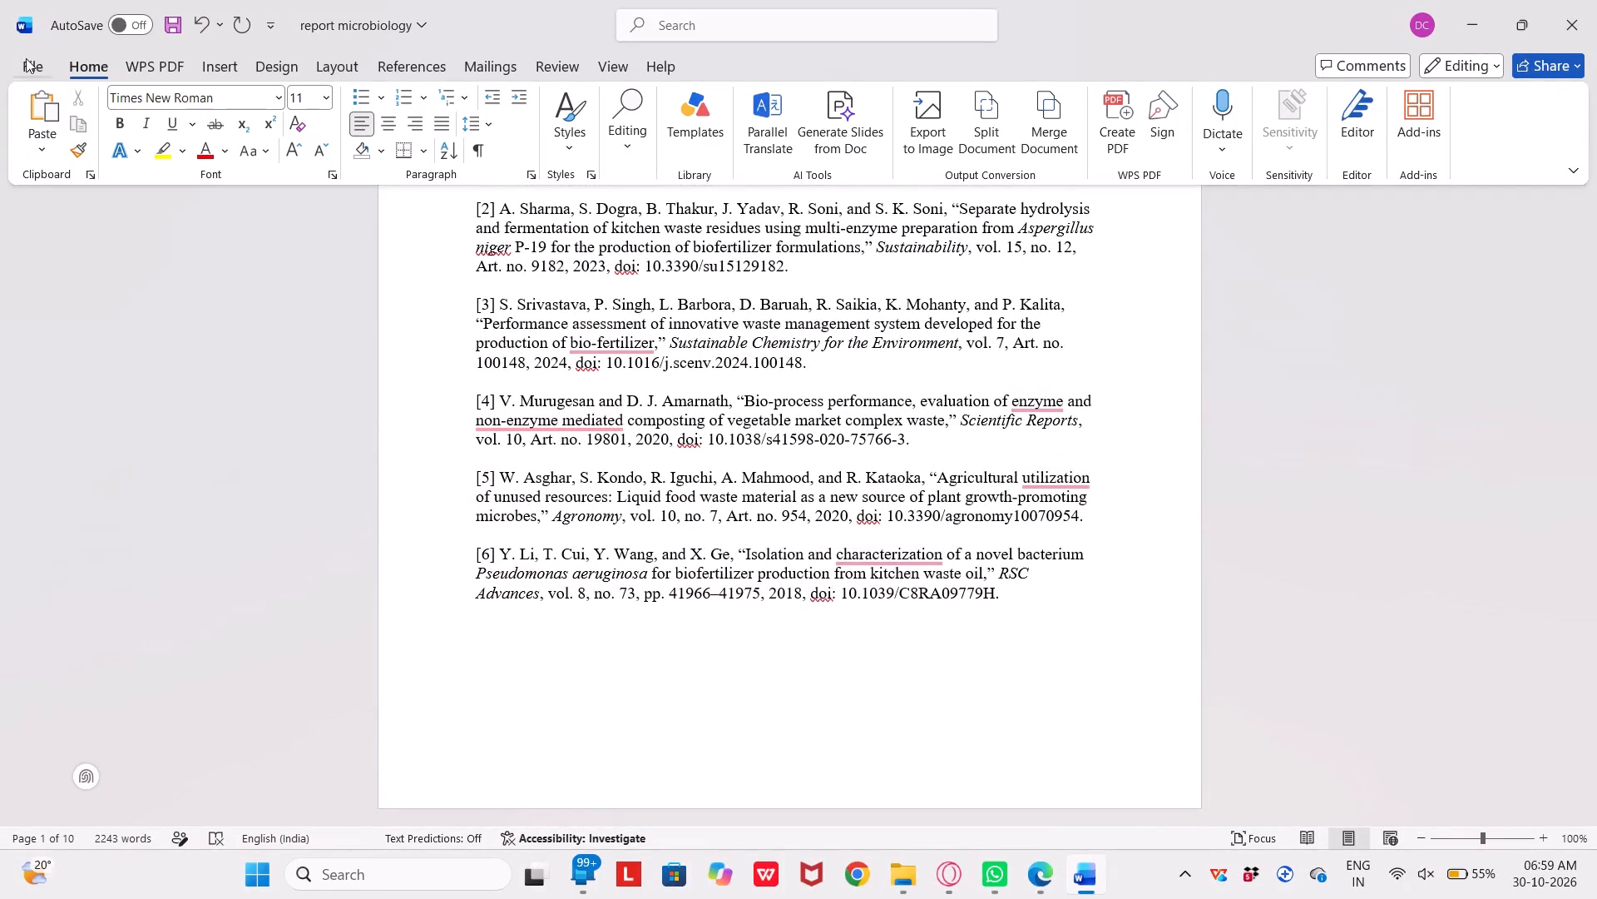
Save the microbiology report under its current name.
{"action": "left_click", "coordinate": [184, 27]}
Save a copy of the report as a Word document named "final re micro" in the same folder.
{"action": "left_click", "coordinate": [35, 65]}
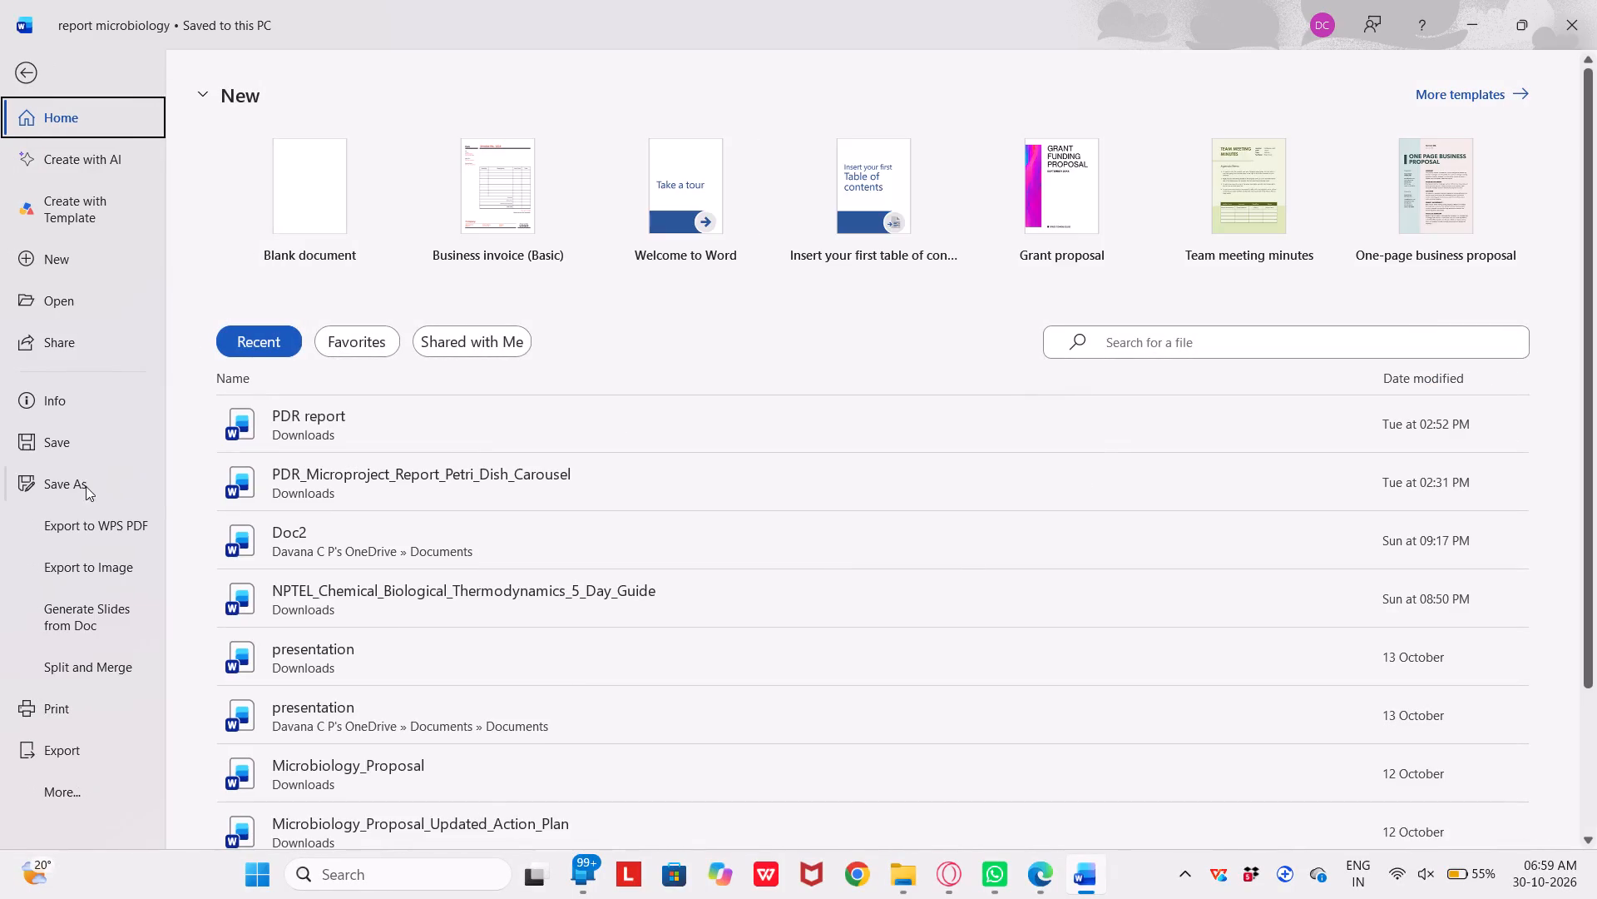
{"action": "left_click", "coordinate": [86, 486]}
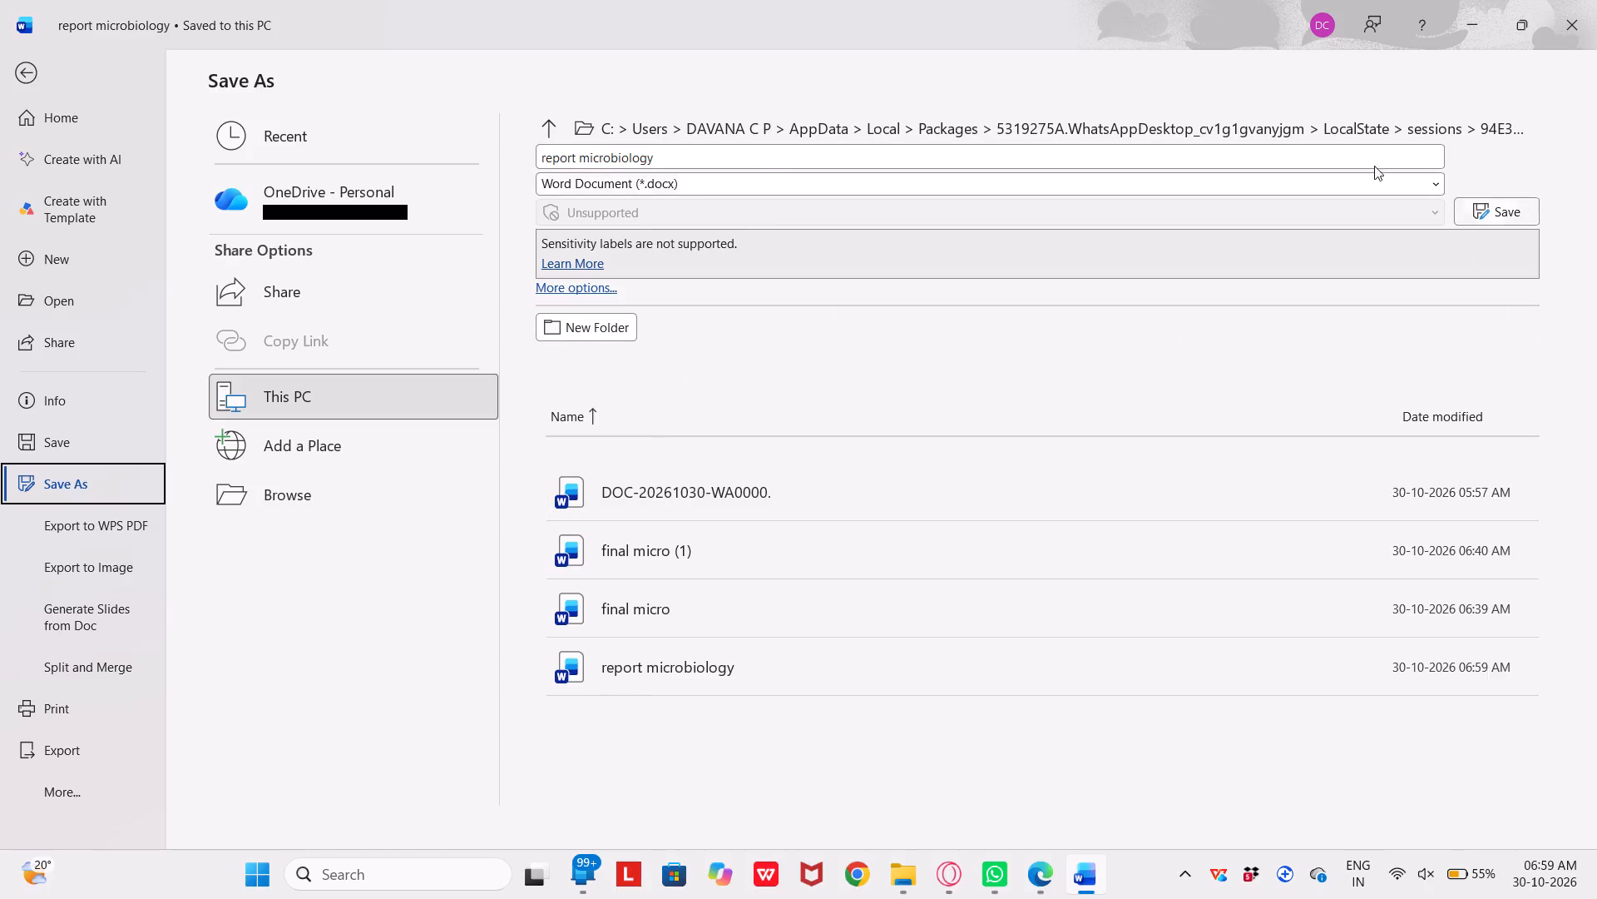
{"action": "left_click_drag", "start_coordinate": [852, 156], "coordinate": [822, 159]}
{"action": "key", "text": "BackSpace"}
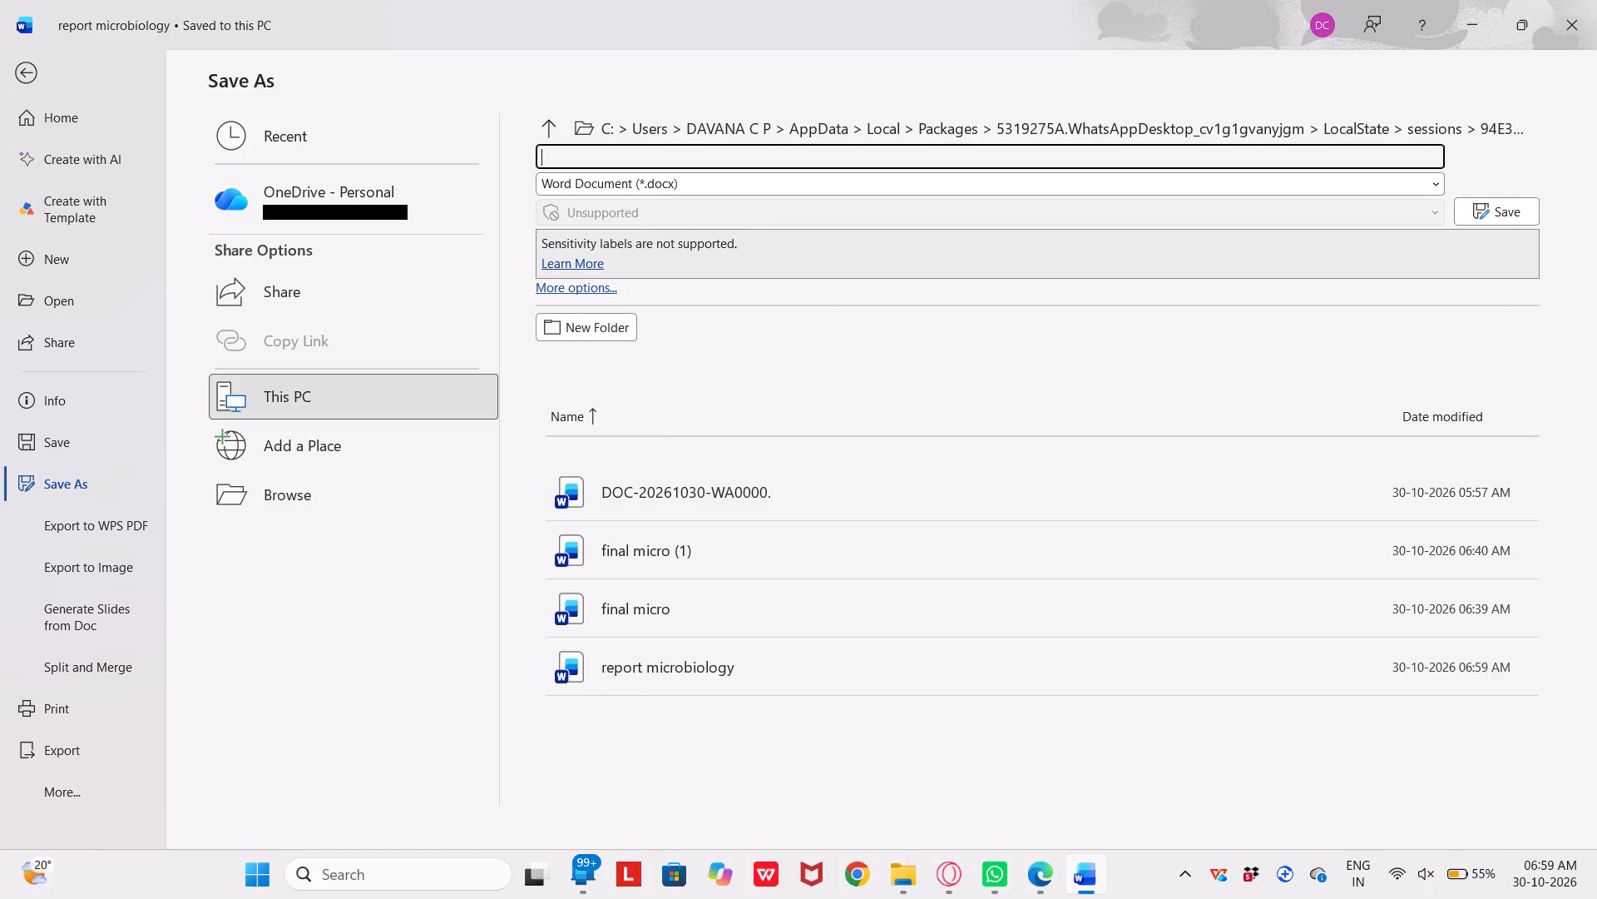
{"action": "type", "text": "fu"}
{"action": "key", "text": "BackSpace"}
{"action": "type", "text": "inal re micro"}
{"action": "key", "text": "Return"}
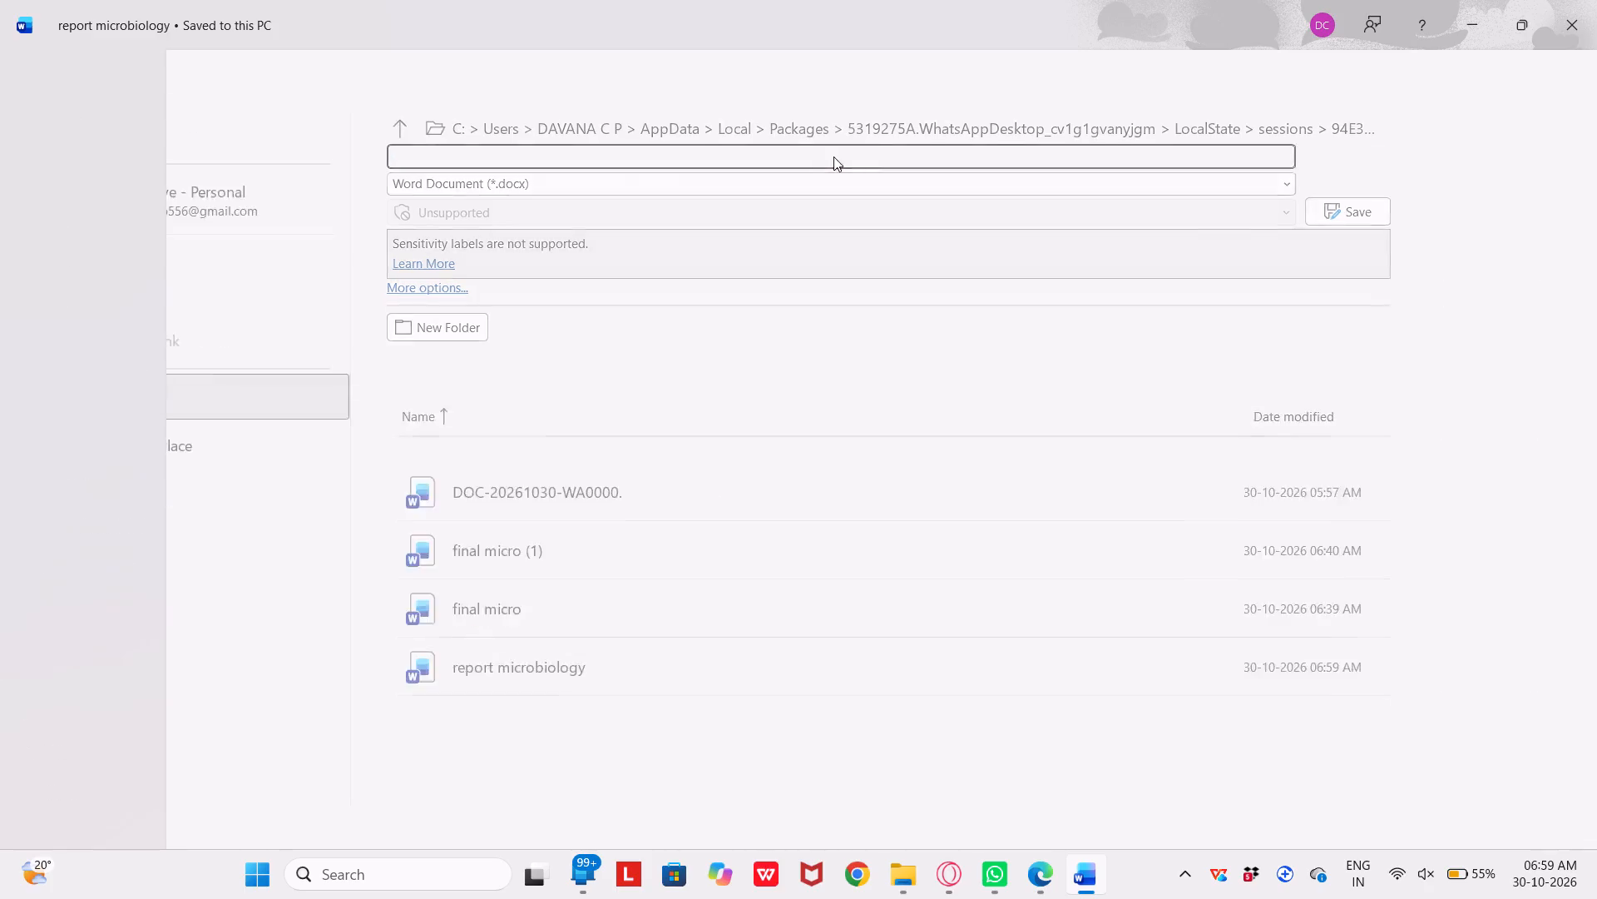
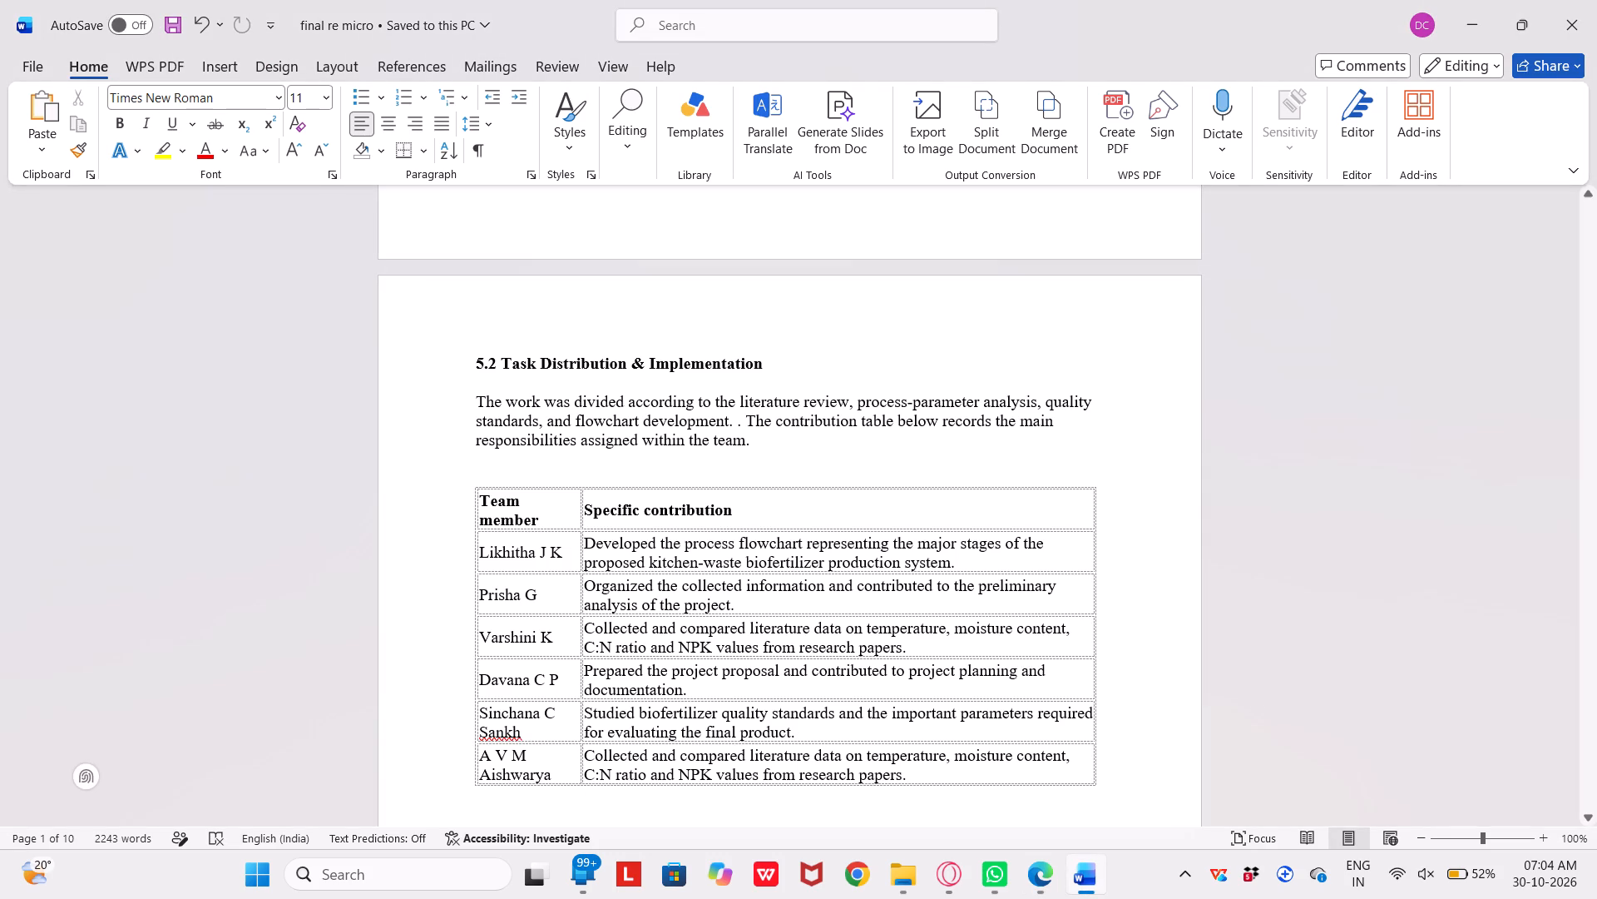
{"action": "left_click_drag", "start_coordinate": [927, 772], "coordinate": [487, 504]}
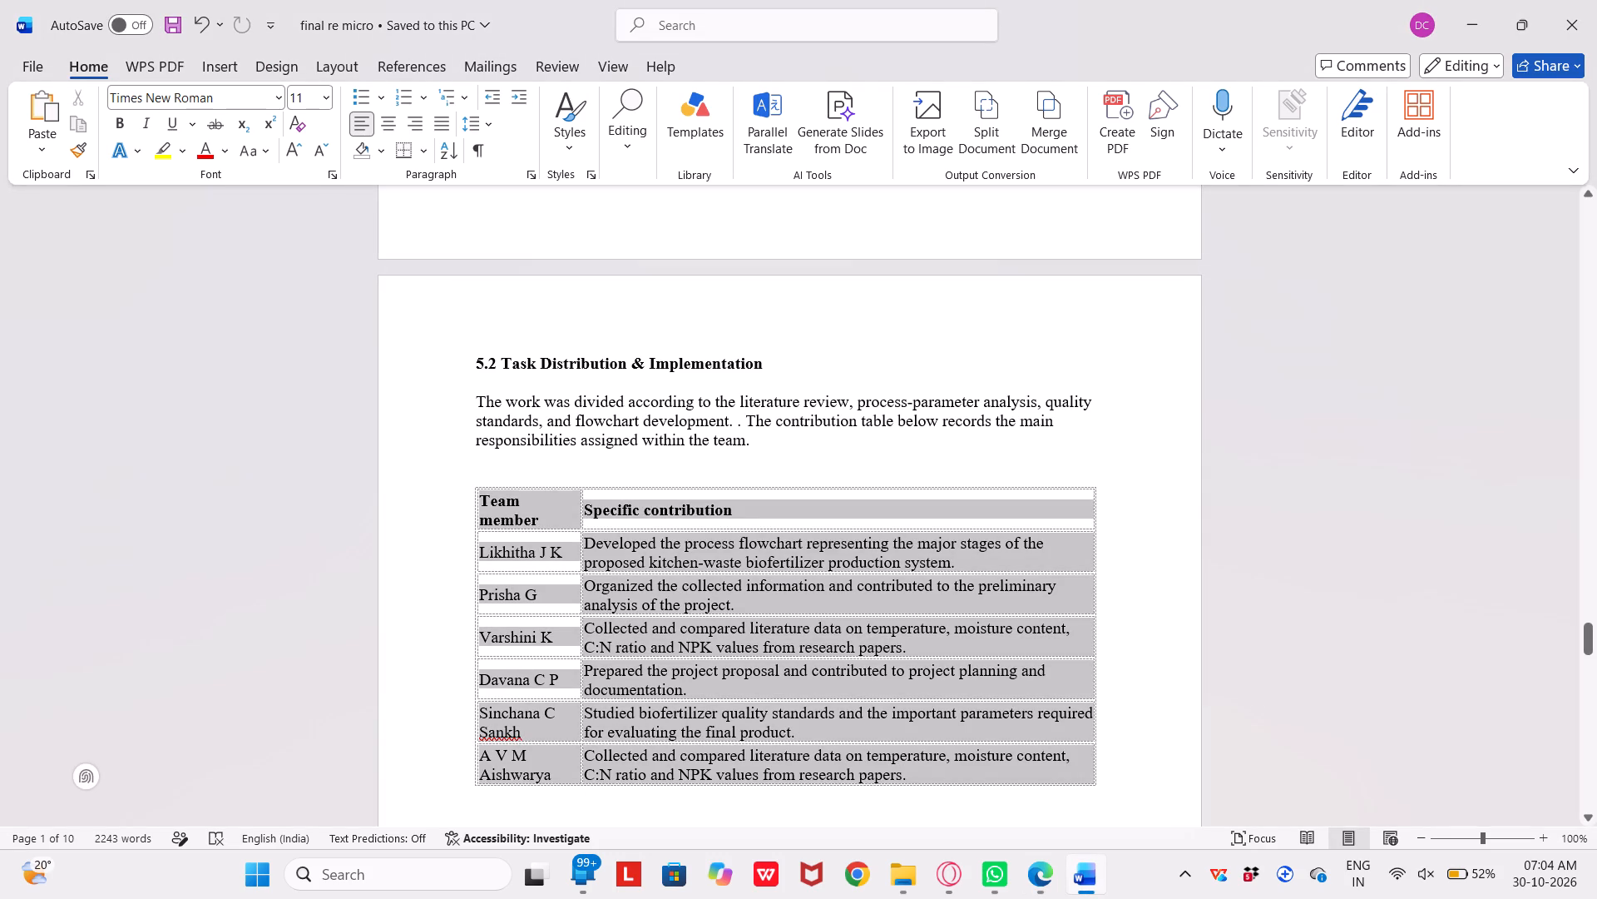
{"action": "left_click_drag", "start_coordinate": [487, 504], "coordinate": [480, 502]}
{"action": "key", "text": "BackSpace"}
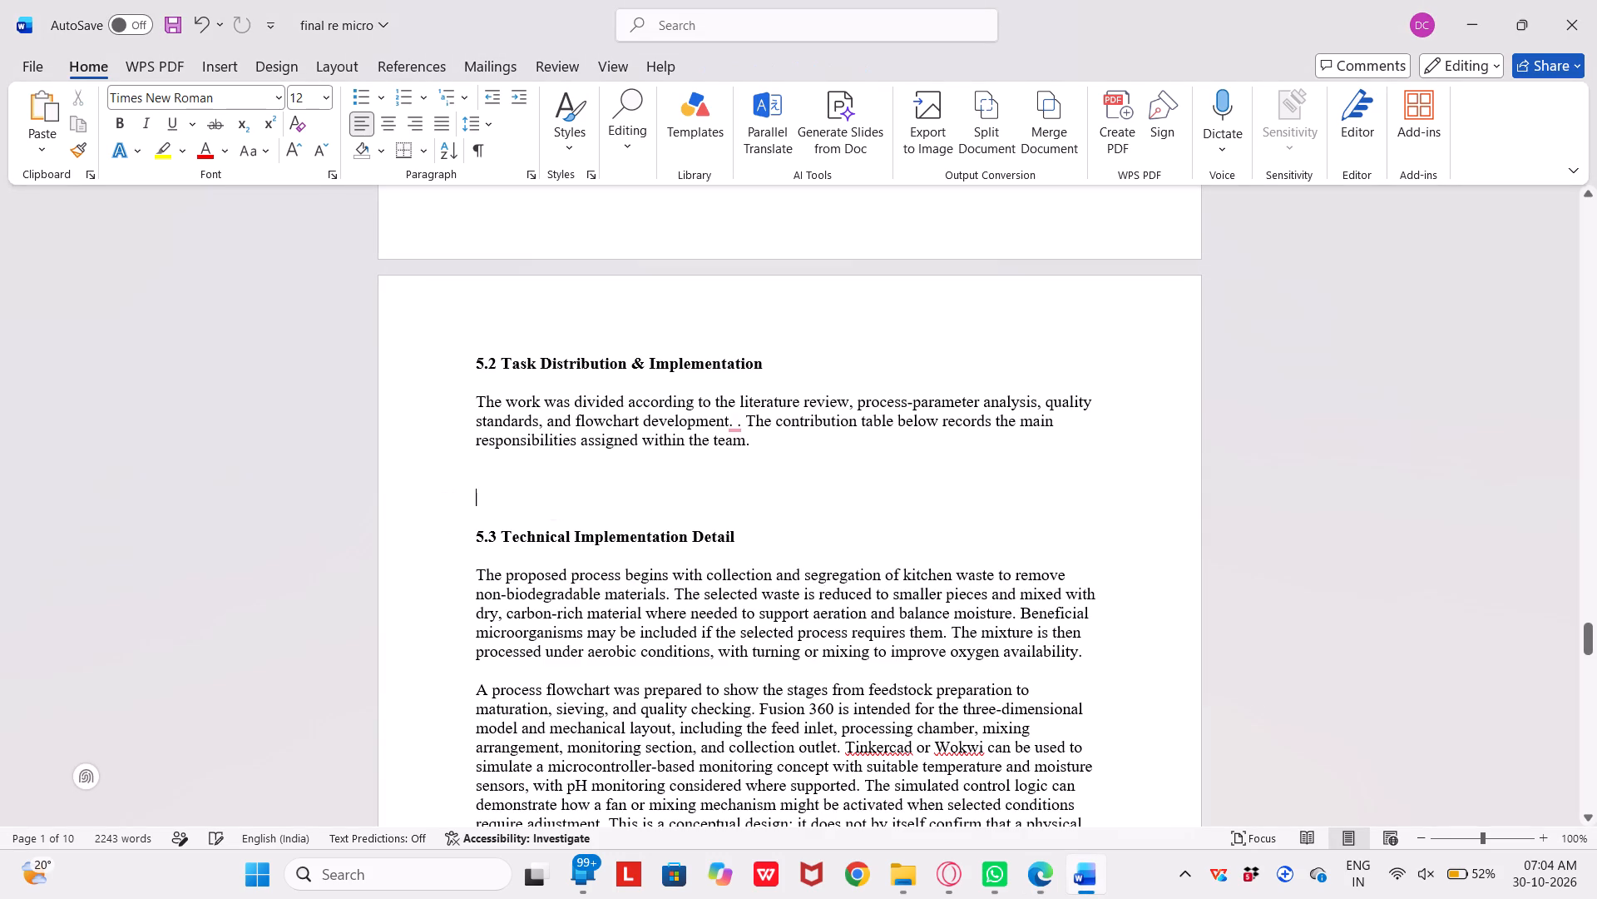
{"action": "key", "text": "ctrl+v"}
{"action": "scroll", "coordinate": [666, 514], "scroll_direction": "down", "scroll_amount": 1}
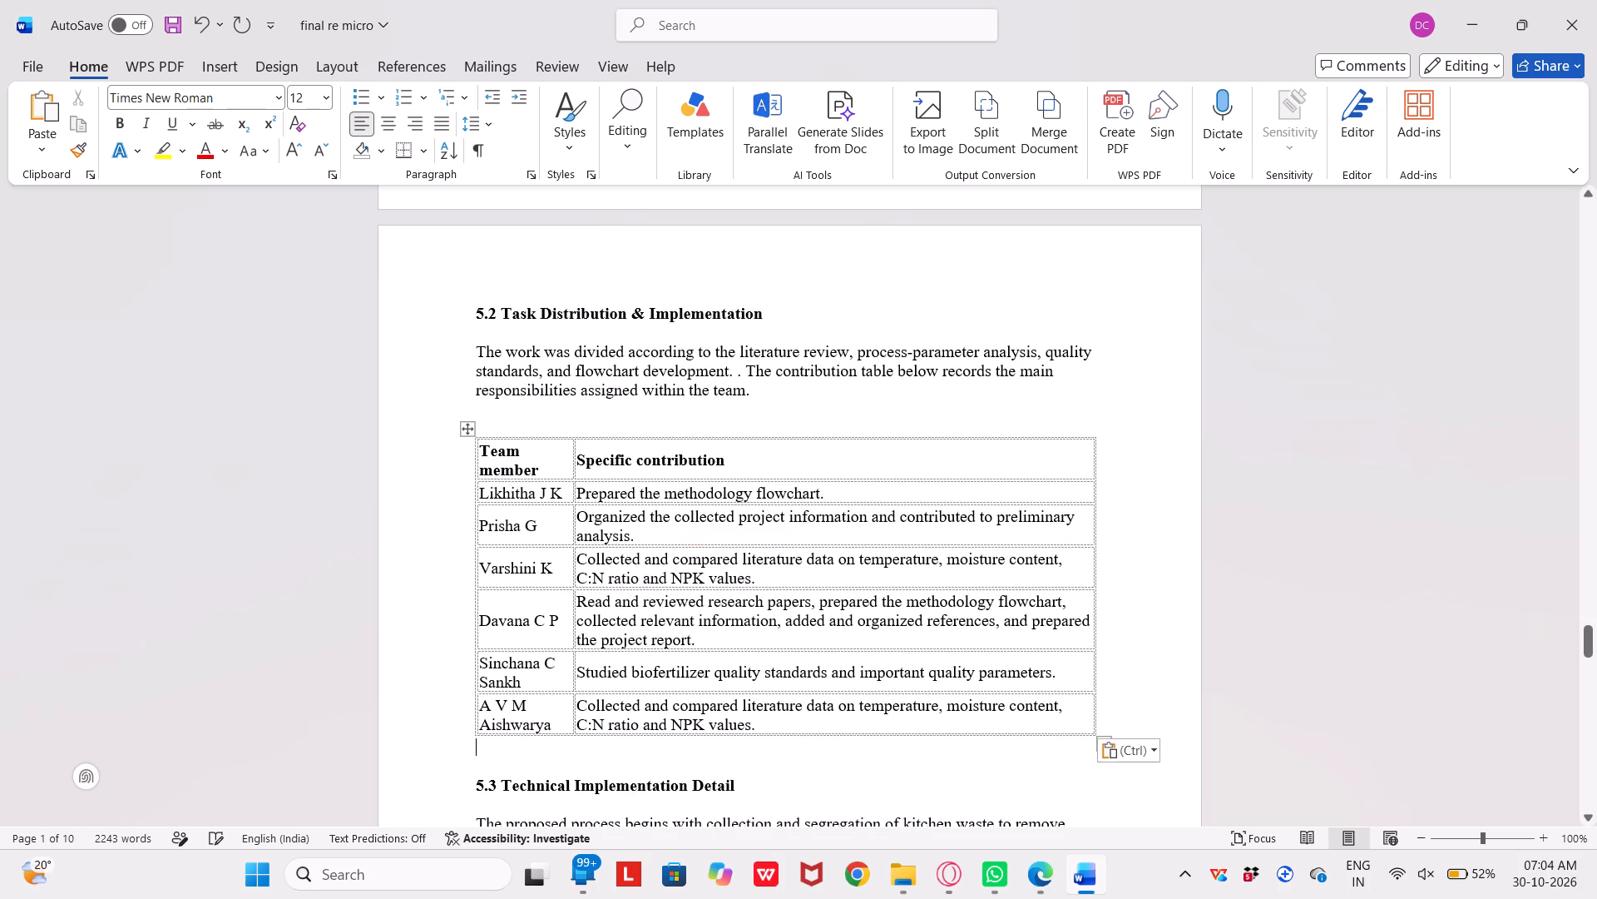
{"action": "left_click", "coordinate": [853, 425]}
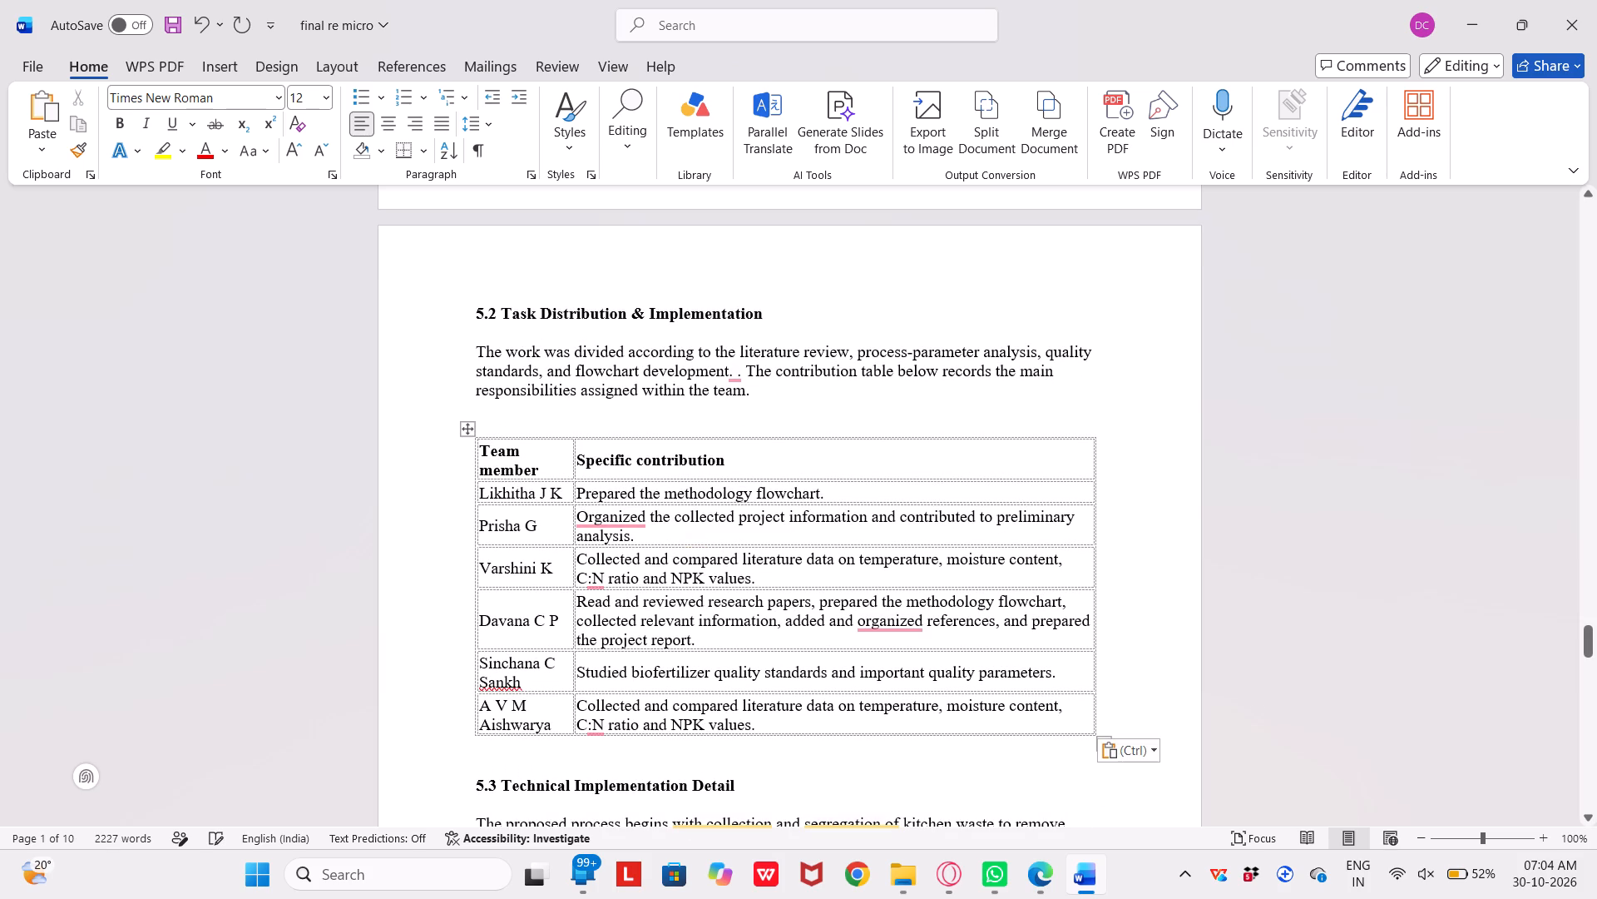
{"action": "scroll", "coordinate": [972, 643], "scroll_direction": "down", "scroll_amount": 1}
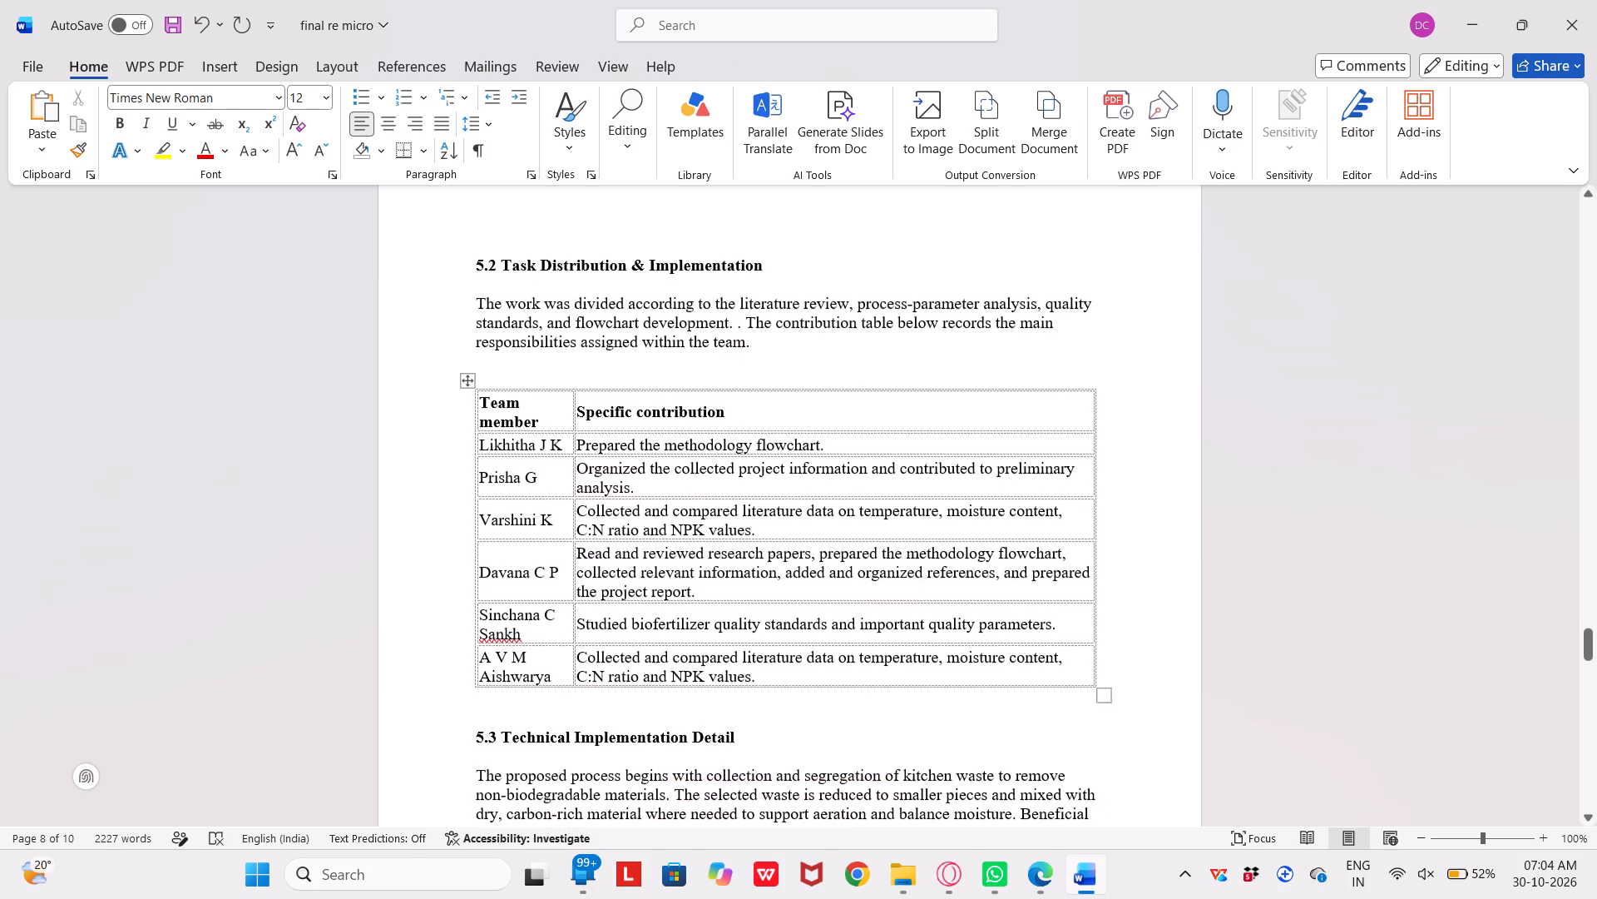
{"action": "scroll", "coordinate": [935, 718], "scroll_direction": "down", "scroll_amount": 1}
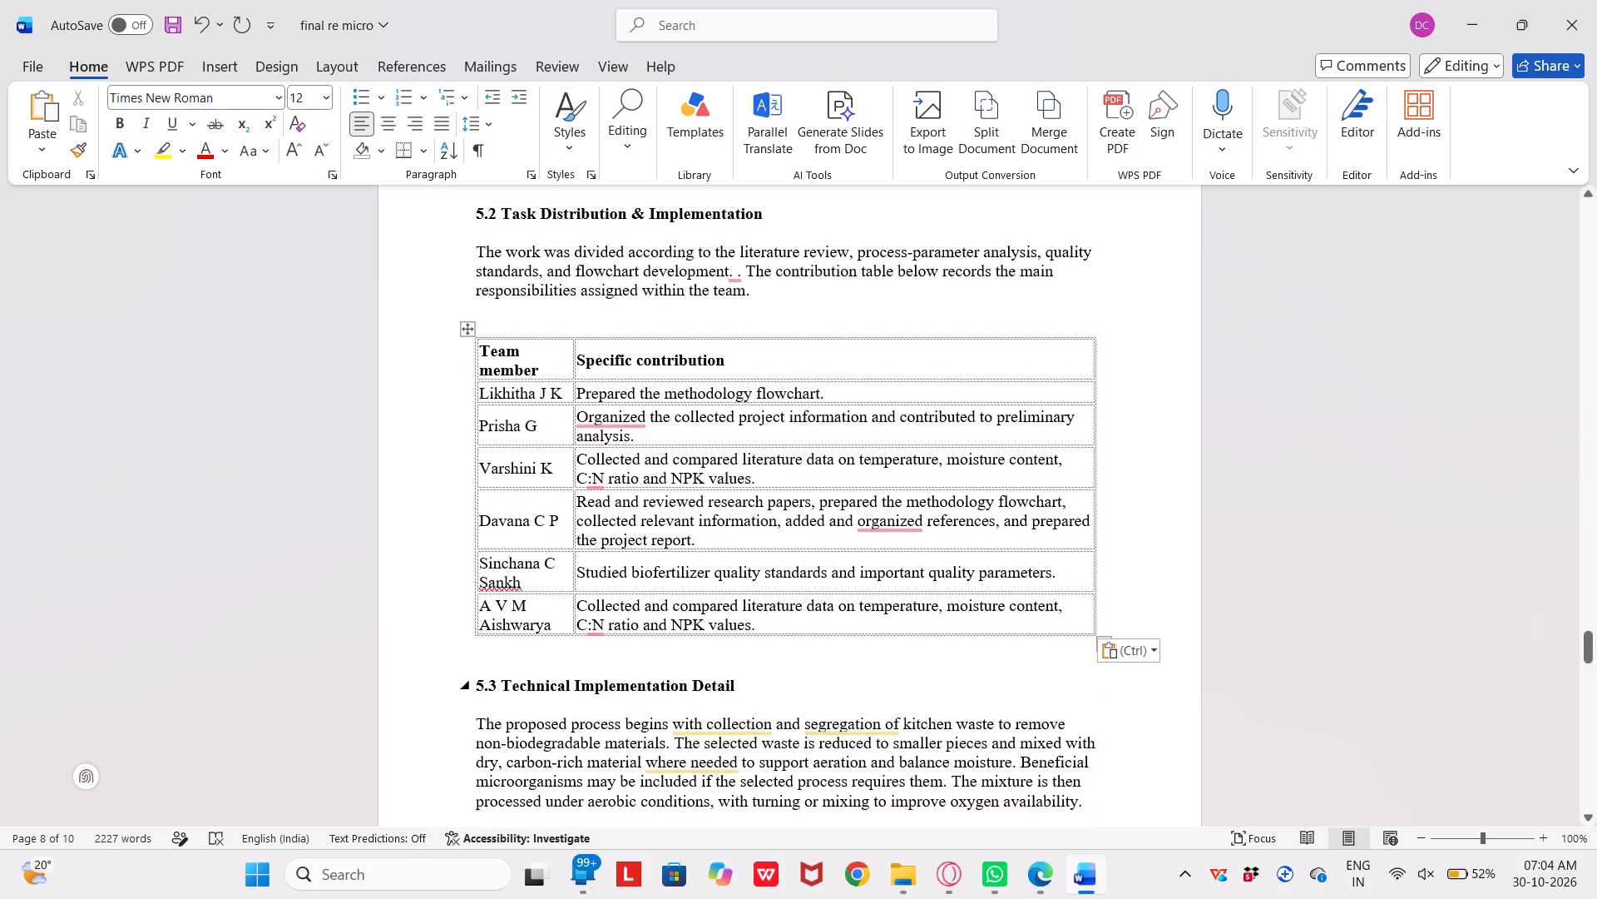
{"action": "scroll", "coordinate": [884, 685], "scroll_direction": "down", "scroll_amount": 1}
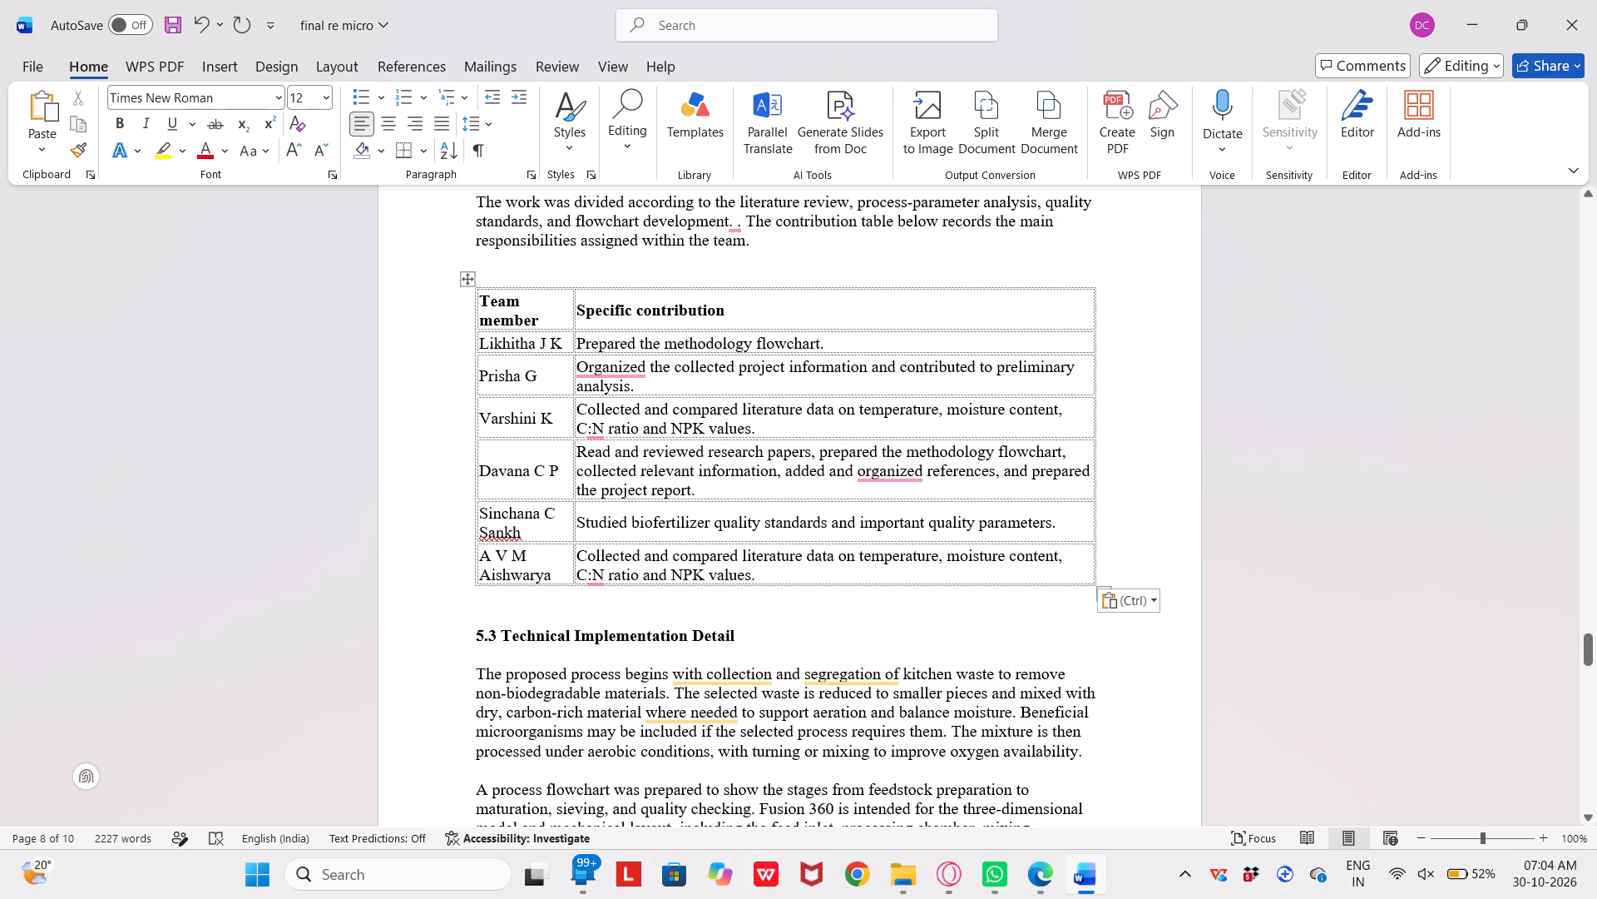
Copy "Studied biofertilizer quality" from the quality-standards row and insert it after "collected relevant information" in the report-preparation row of the contribution table.
{"action": "left_click_drag", "start_coordinate": [581, 519], "coordinate": [856, 533]}
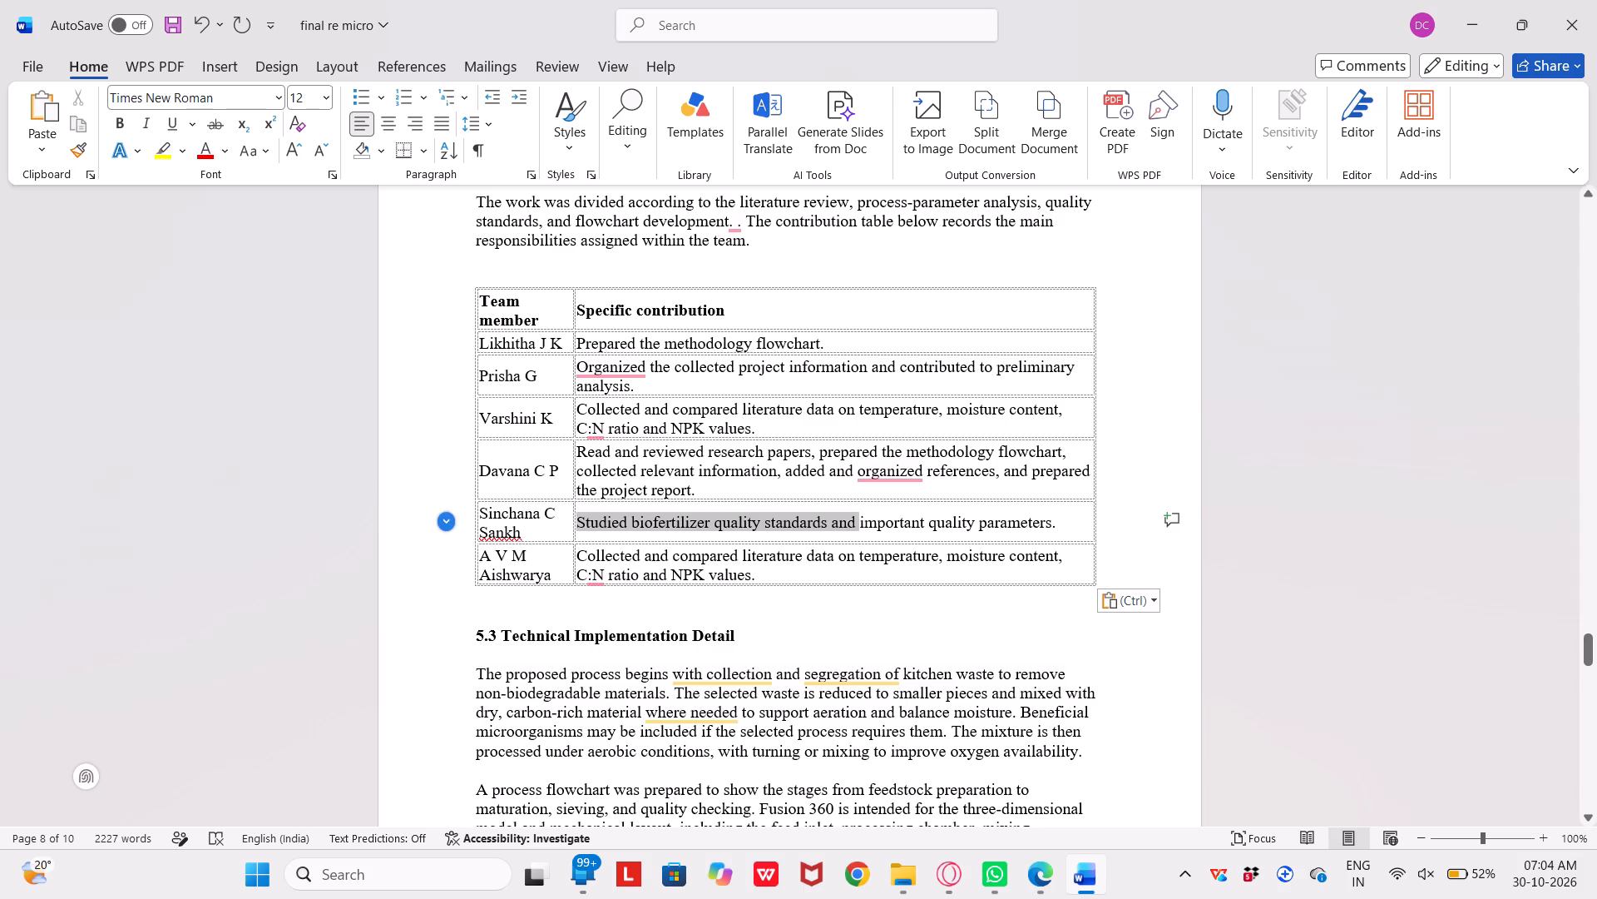
{"action": "left_click_drag", "start_coordinate": [856, 533], "coordinate": [828, 529]}
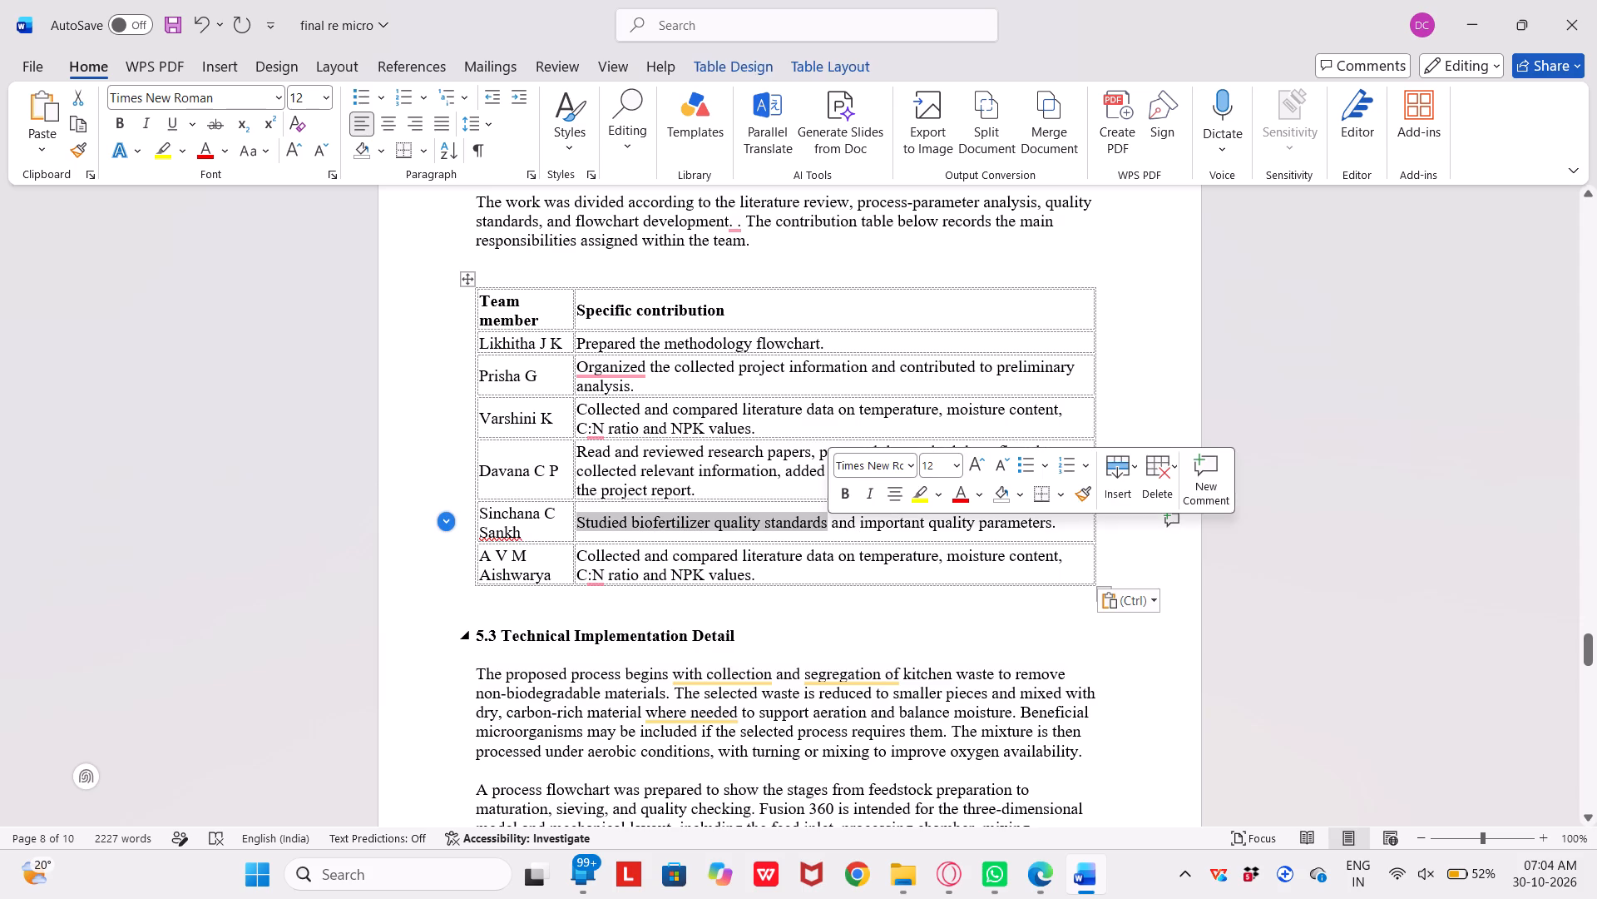
{"action": "left_click", "coordinate": [589, 620]}
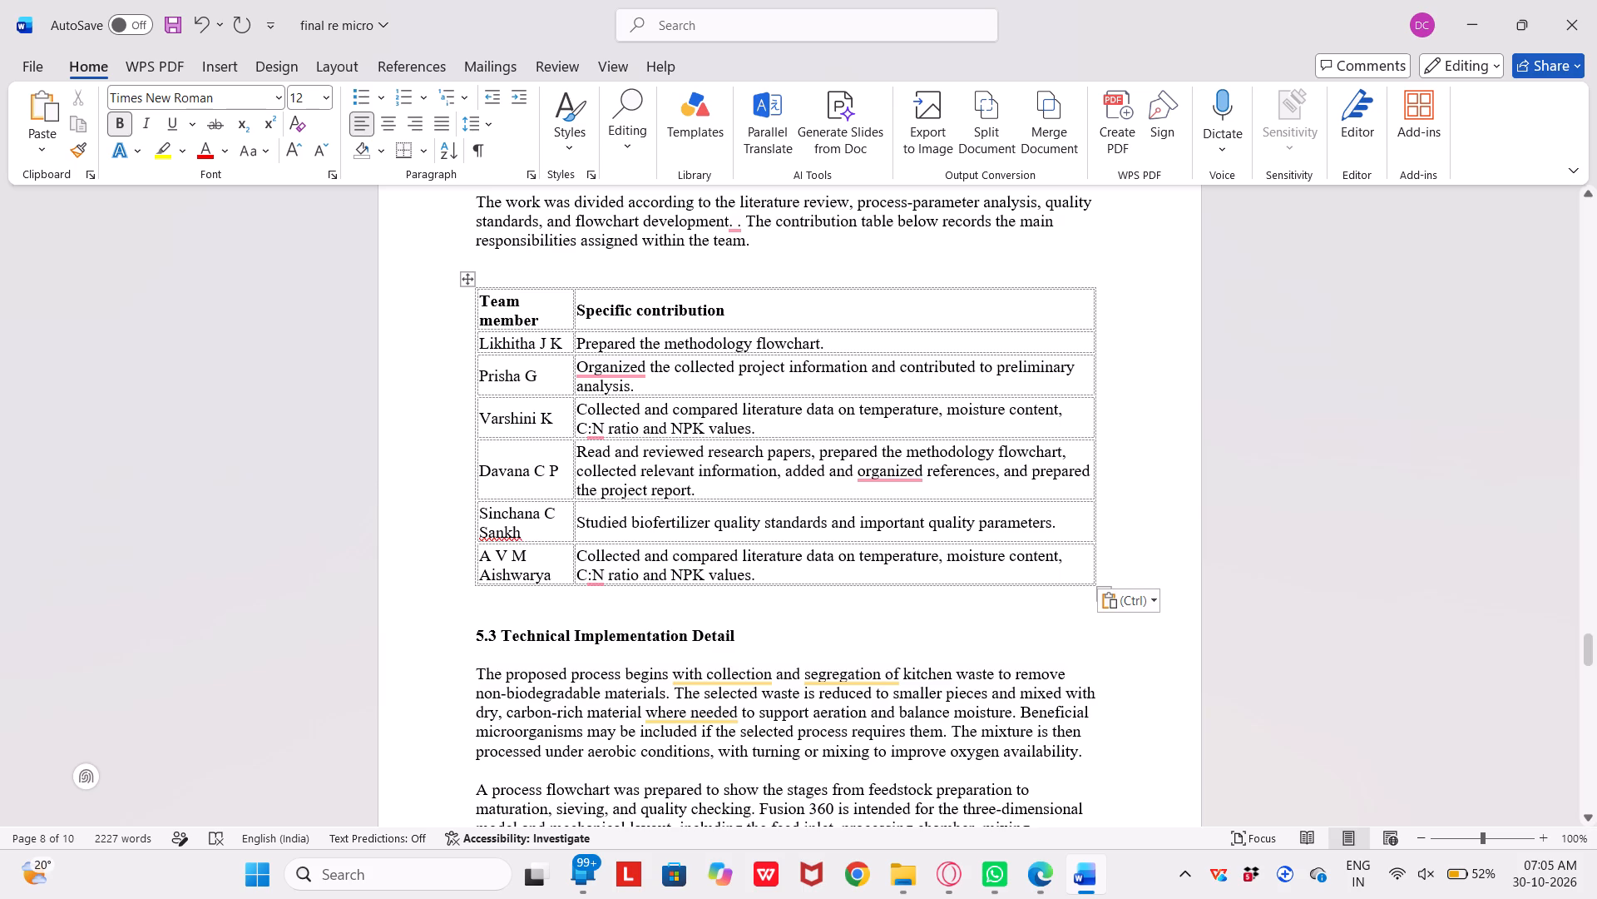
{"action": "left_click_drag", "start_coordinate": [581, 525], "coordinate": [666, 519]}
{"action": "left_click_drag", "start_coordinate": [666, 519], "coordinate": [753, 528]}
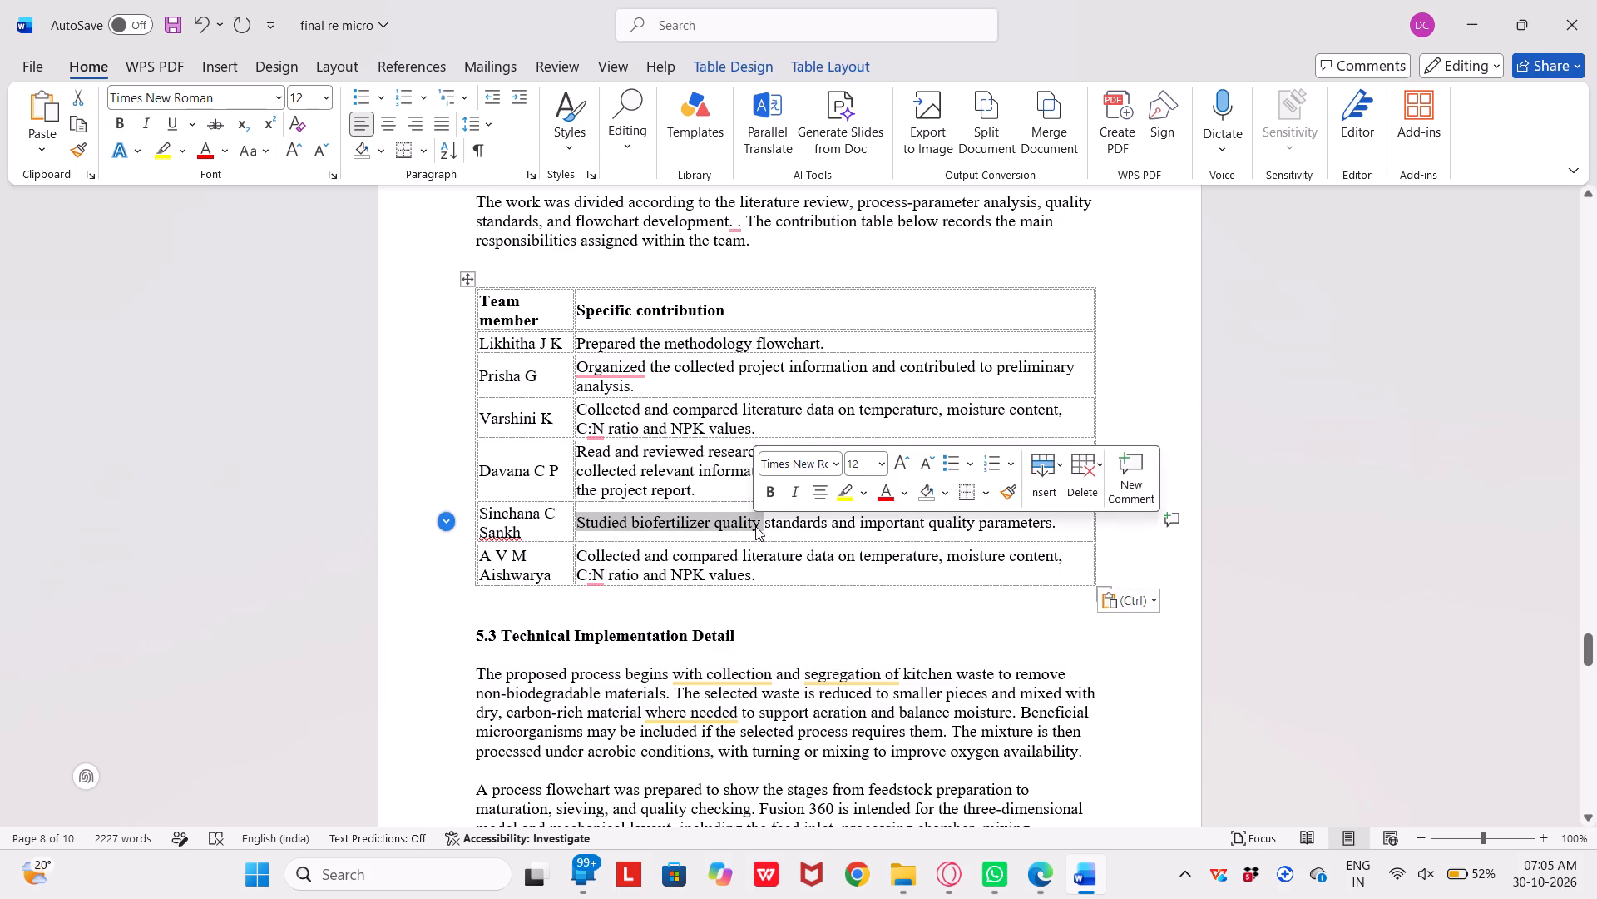
{"action": "right_click", "coordinate": [755, 526]}
{"action": "left_click", "coordinate": [810, 385]}
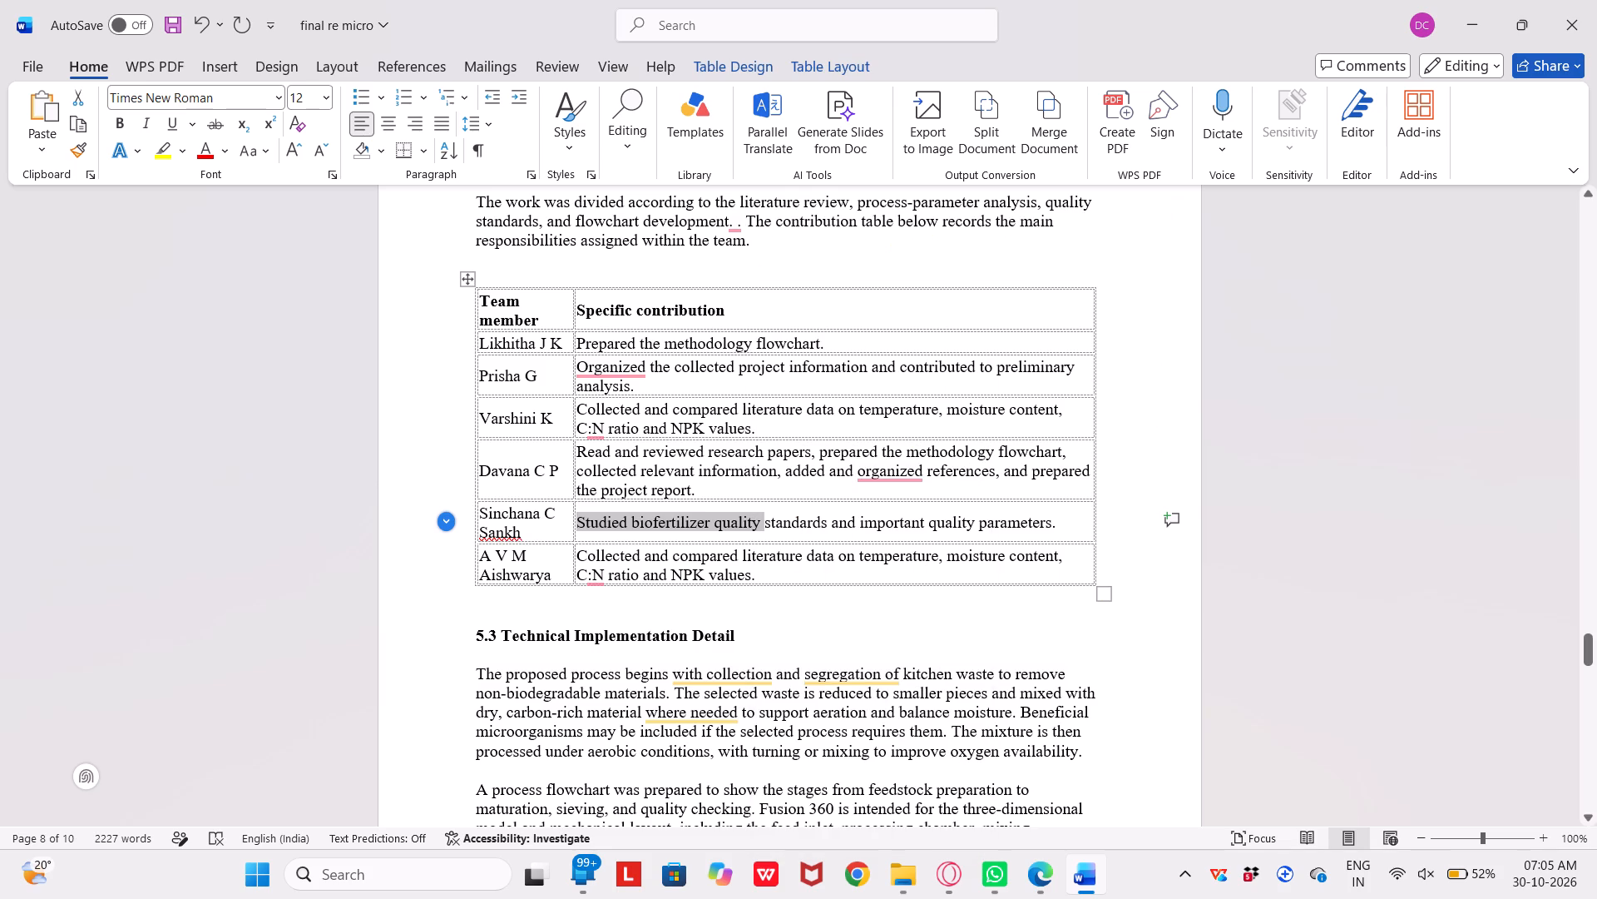
{"action": "left_click", "coordinate": [1070, 445]}
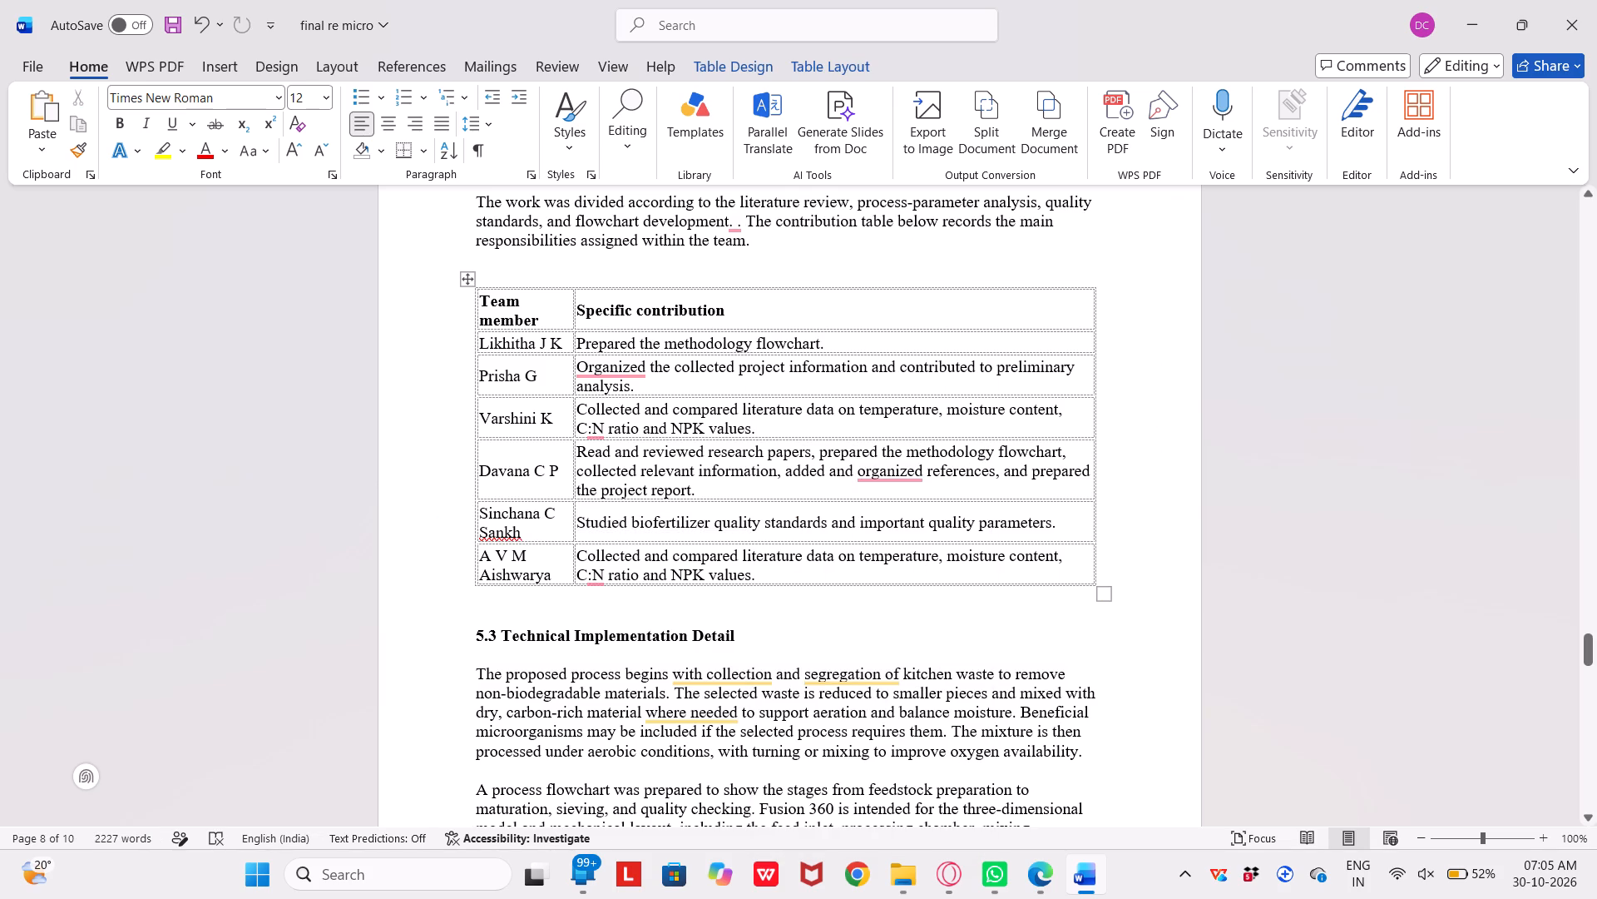
{"action": "left_click", "coordinate": [776, 470]}
{"action": "key", "text": "ctrl+v"}
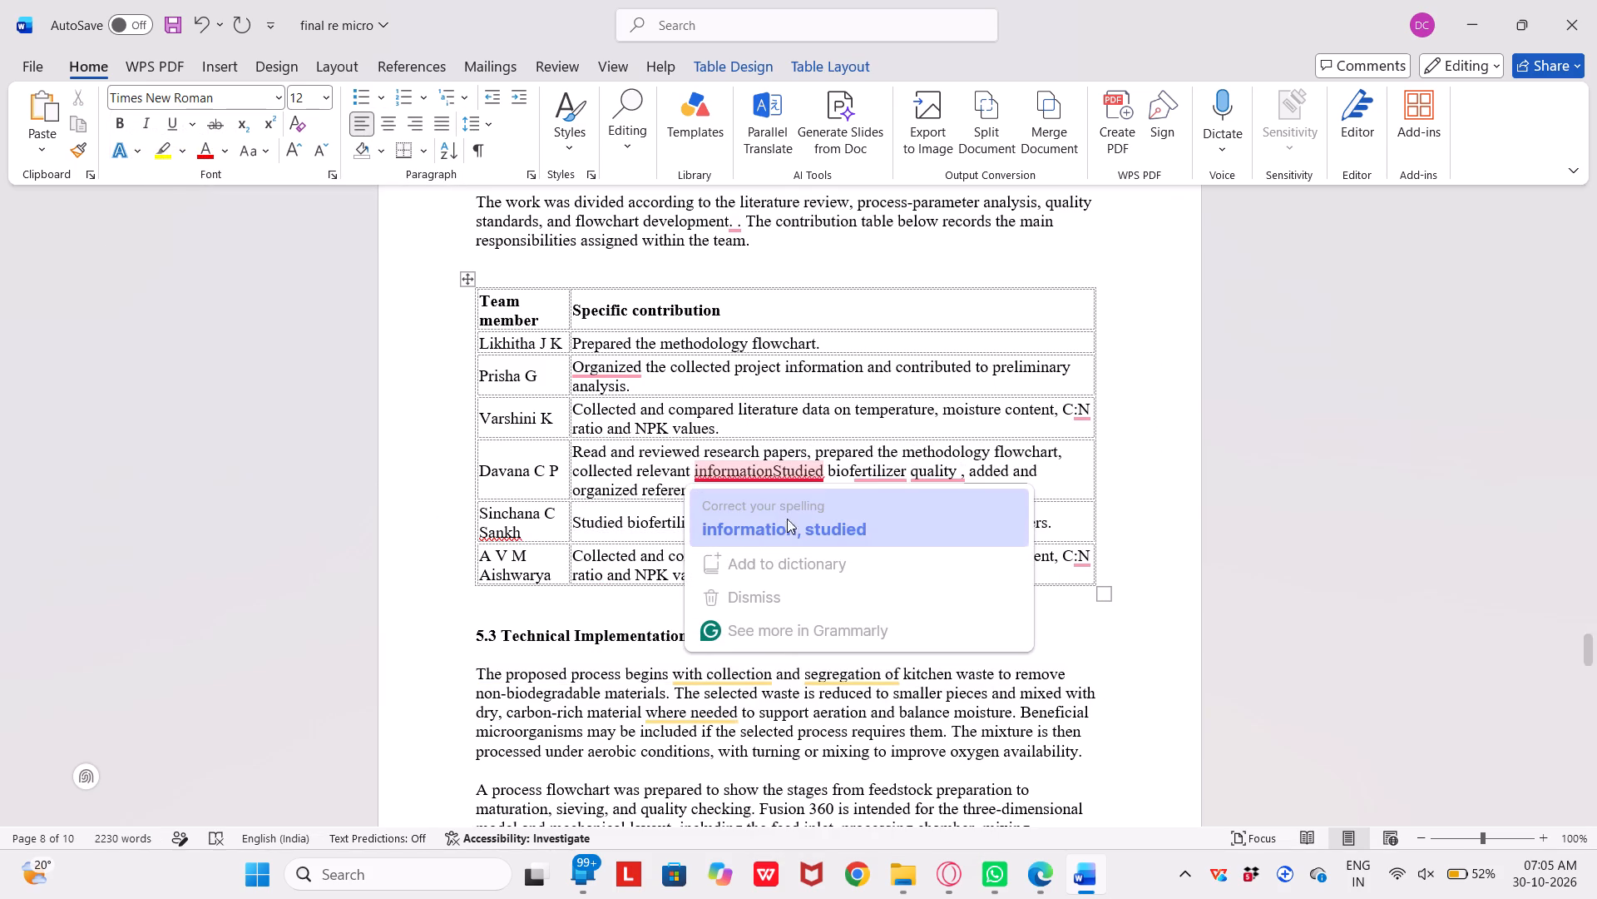
Correct the inserted phrase's spelling and spacing so it reads "information, studied biofertilizer quality,".
{"action": "left_click", "coordinate": [789, 522]}
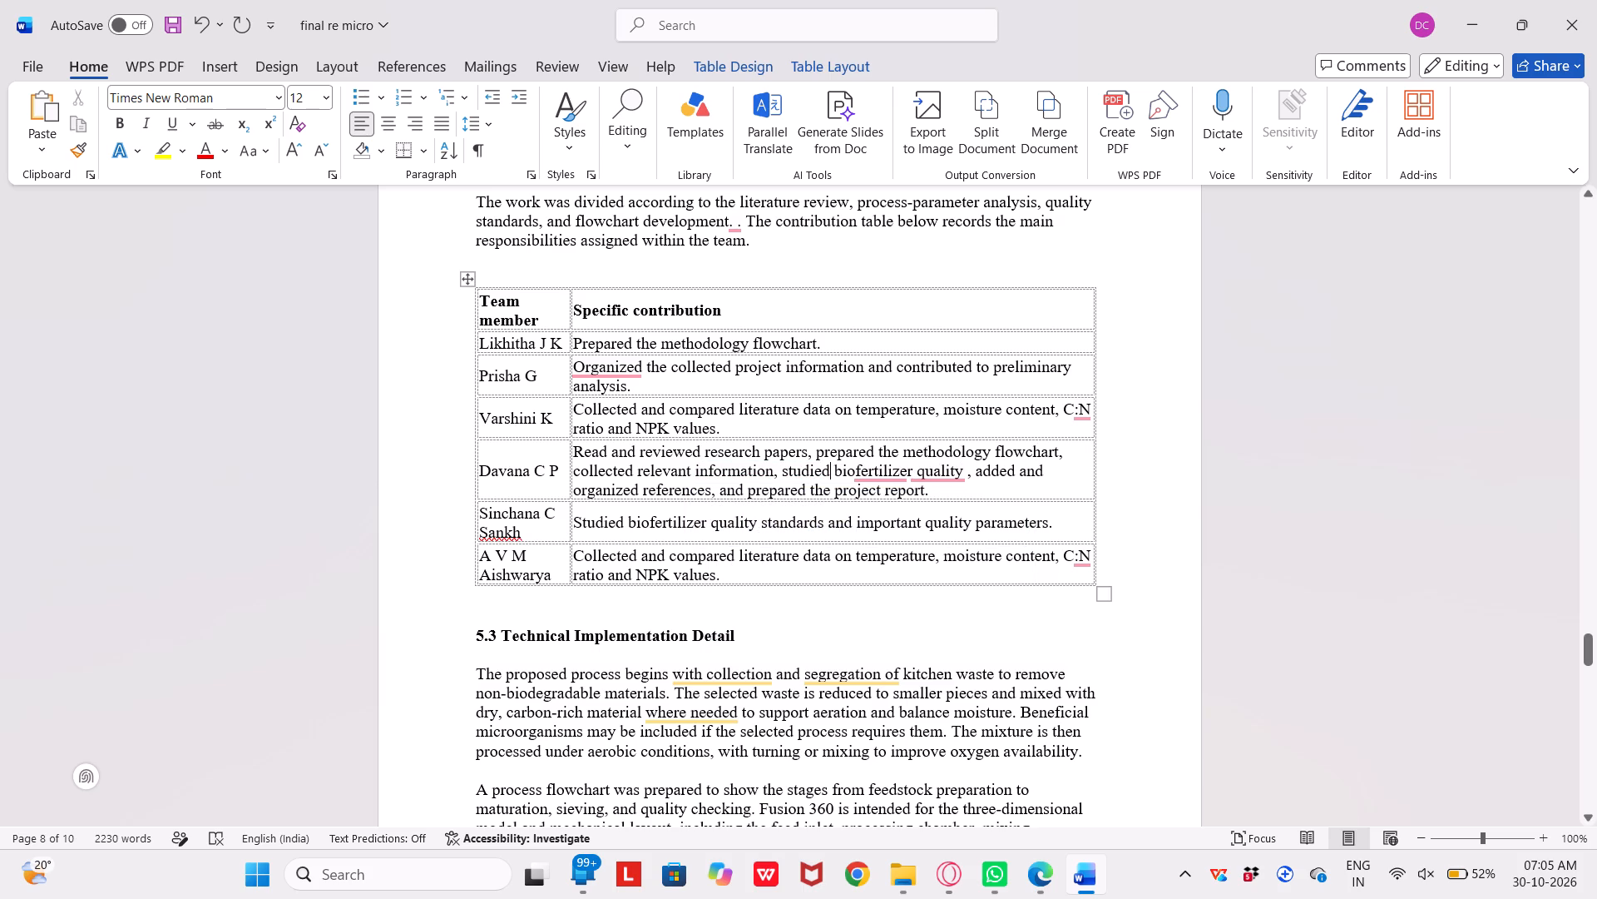
{"action": "left_click", "coordinate": [964, 476]}
{"action": "key", "text": "Delete"}
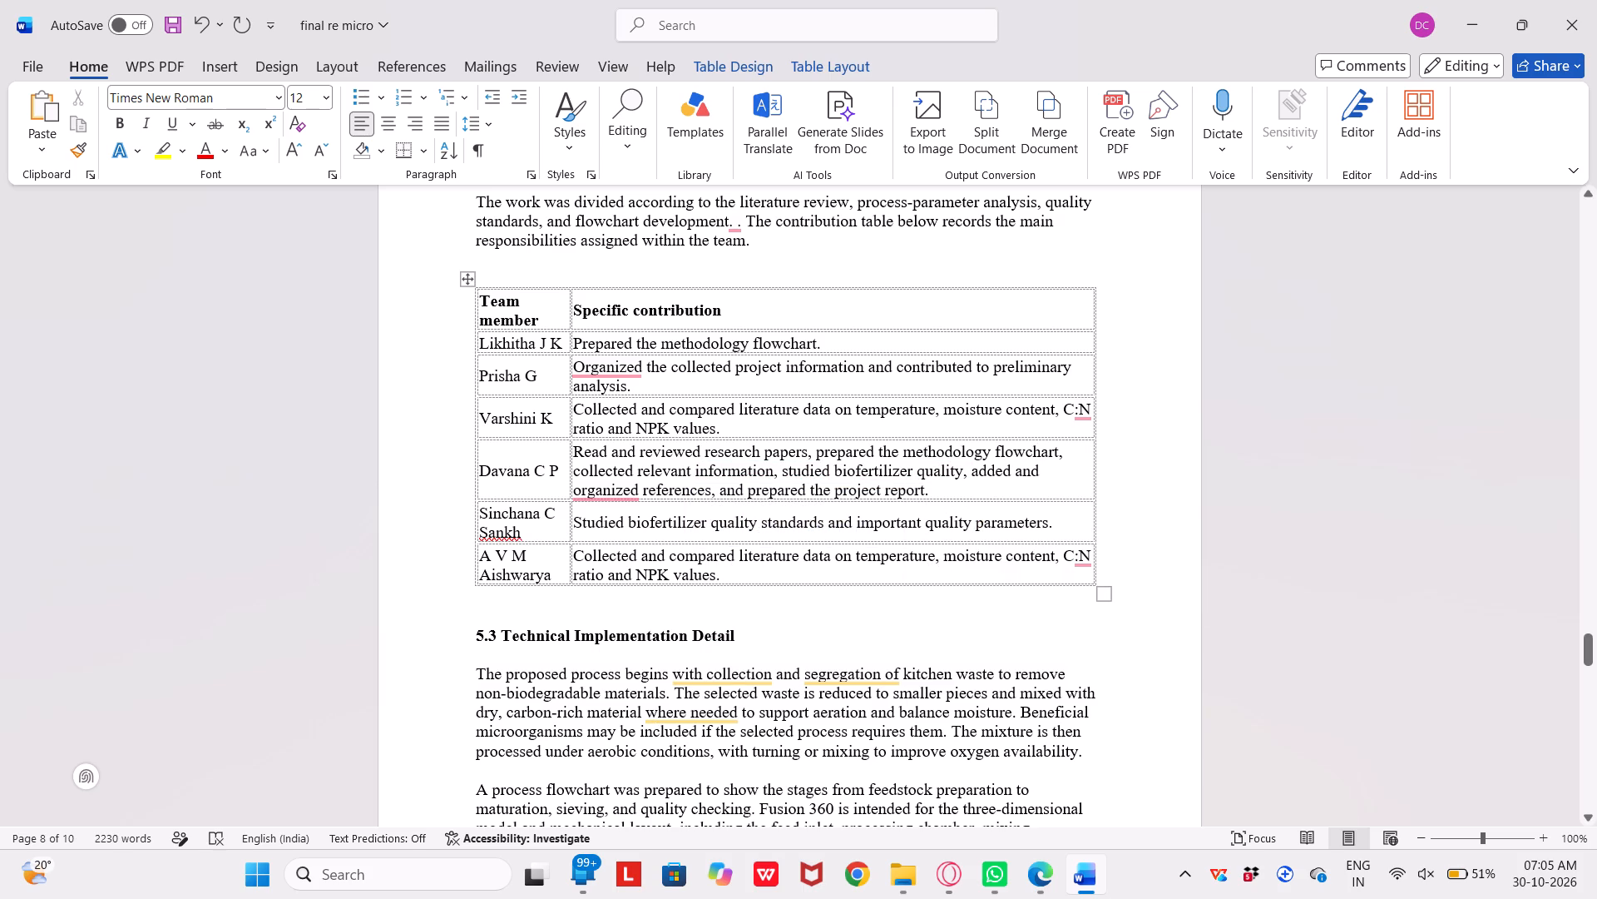
{"action": "left_click", "coordinate": [1143, 461]}
Remove "Read and" from the start of that same contribution entry and begin it with a capitalised "Reviewed research papers".
{"action": "left_click", "coordinate": [573, 471]}
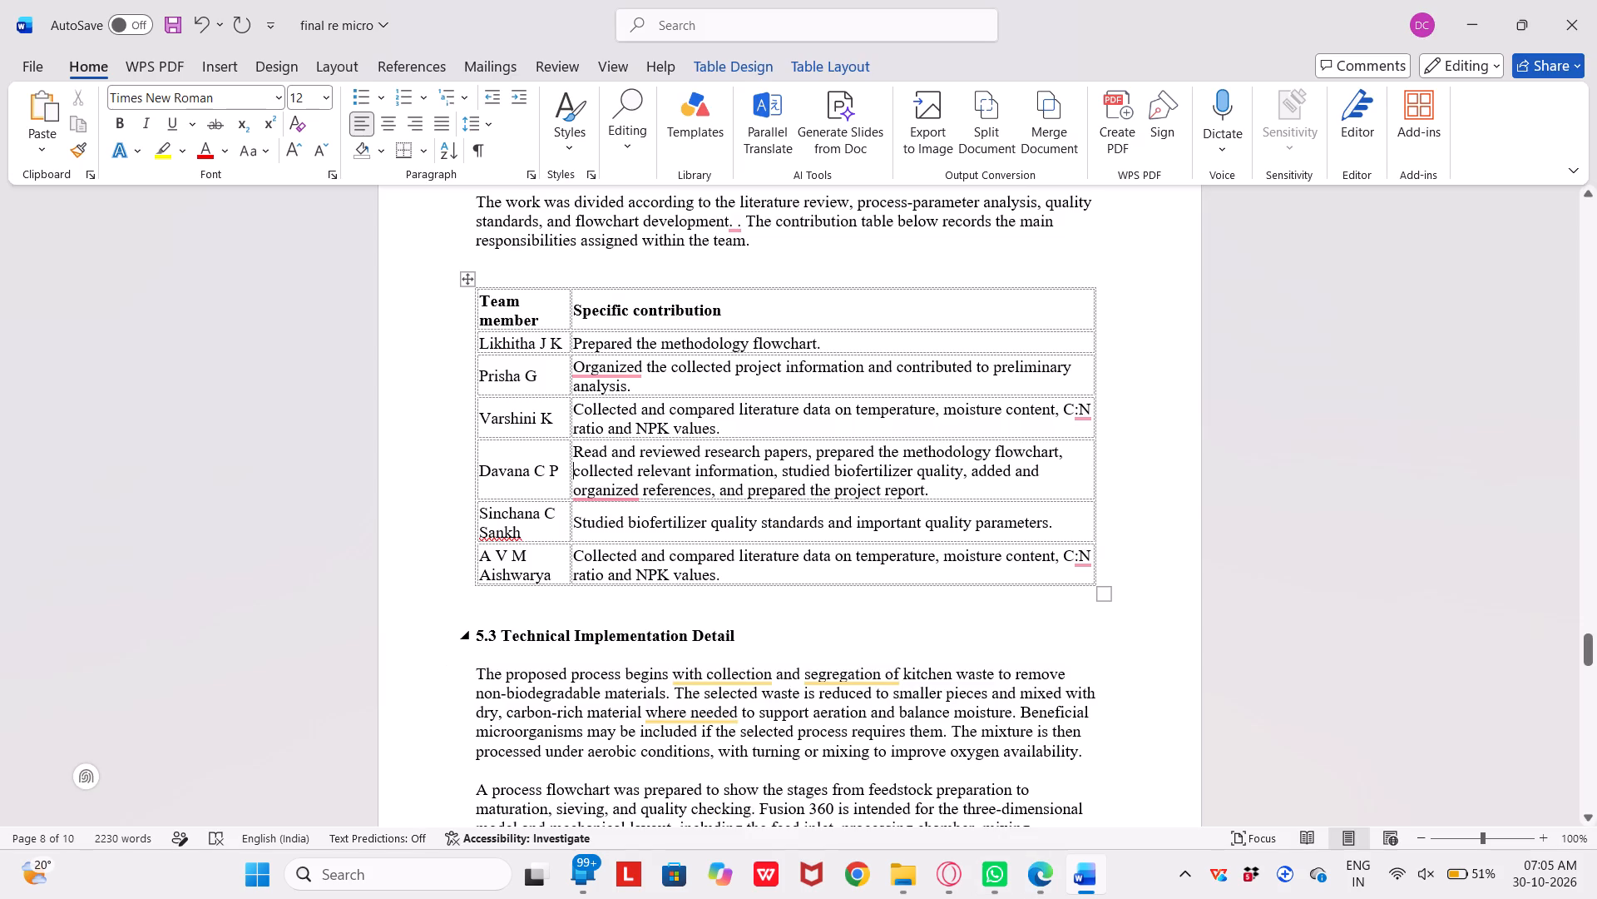
{"action": "left_click", "coordinate": [790, 641]}
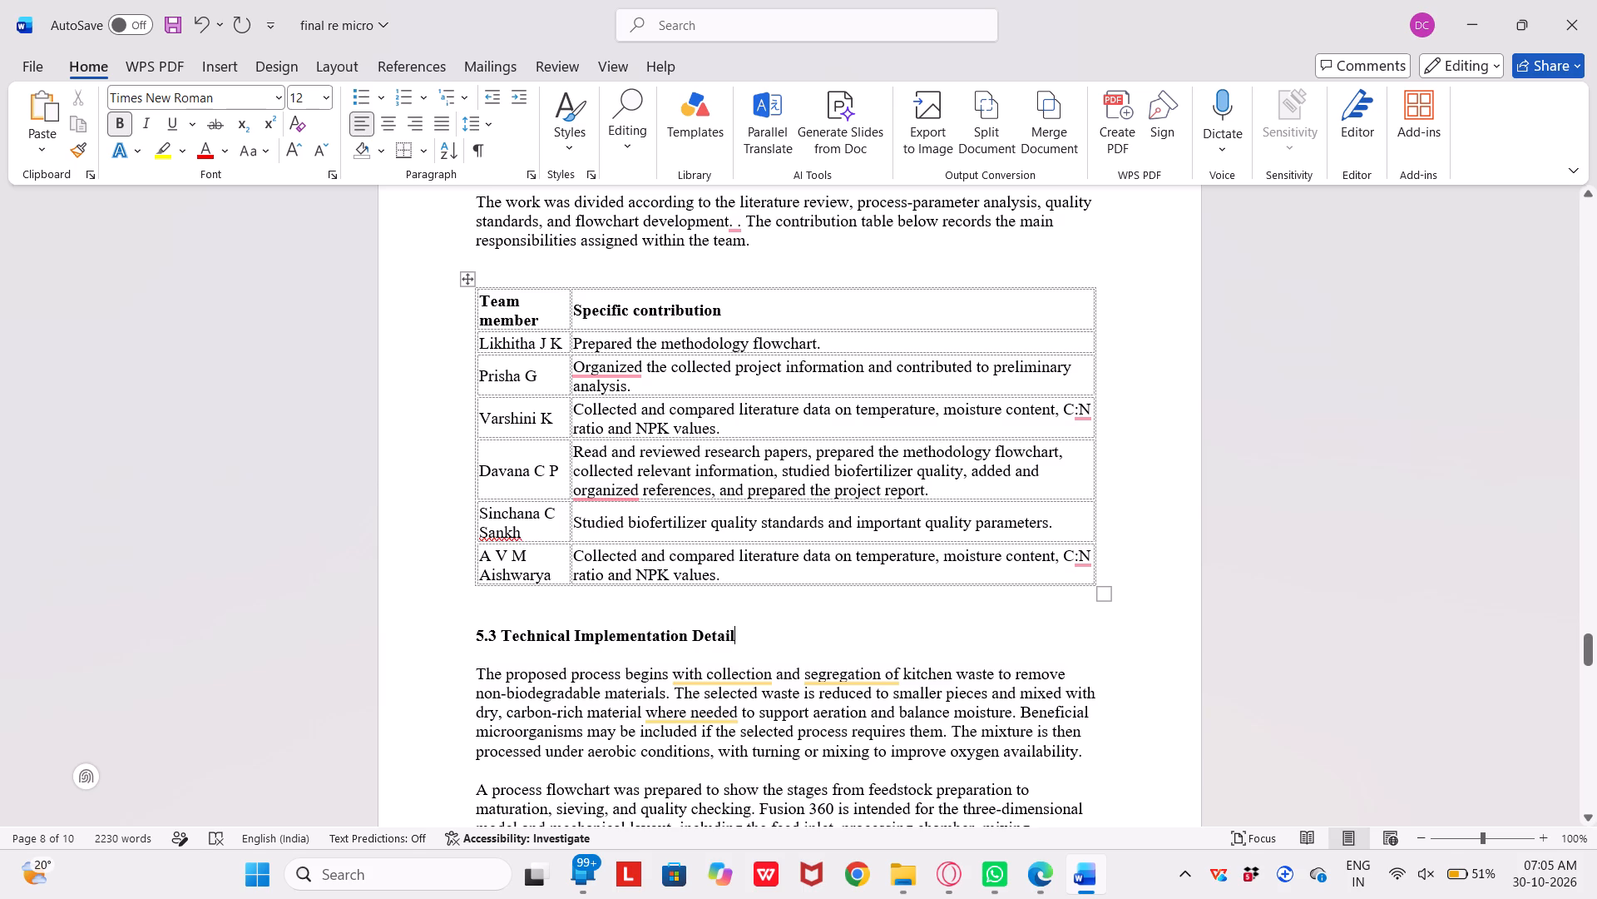
{"action": "left_click_drag", "start_coordinate": [952, 489], "coordinate": [597, 459]}
{"action": "left_click", "coordinate": [528, 465]}
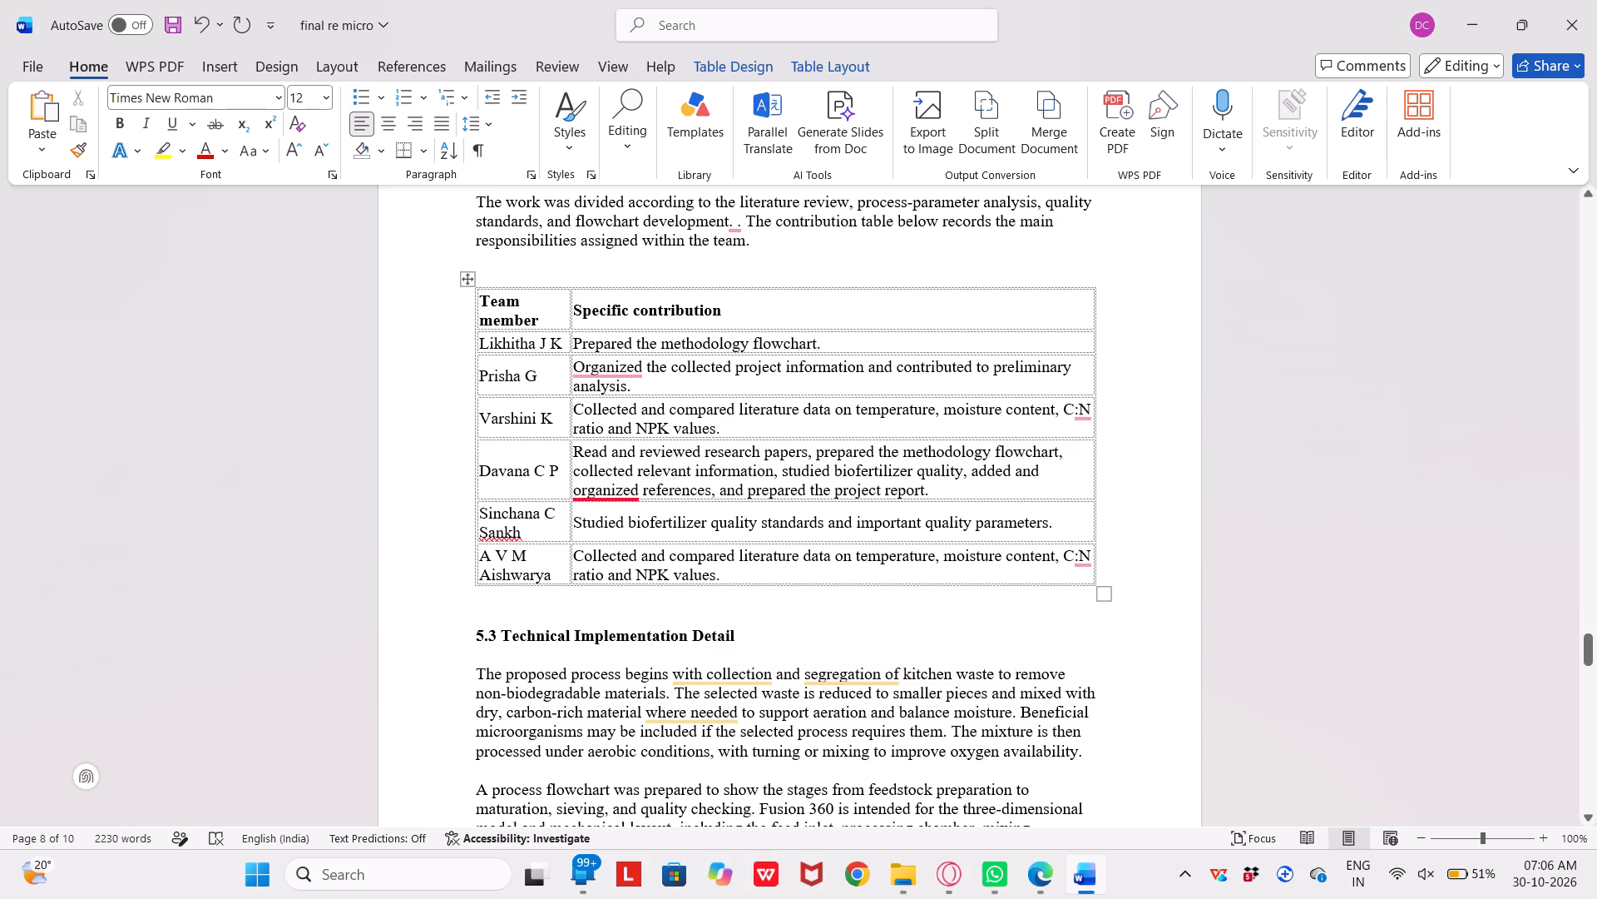
{"action": "left_click_drag", "start_coordinate": [635, 453], "coordinate": [581, 453]}
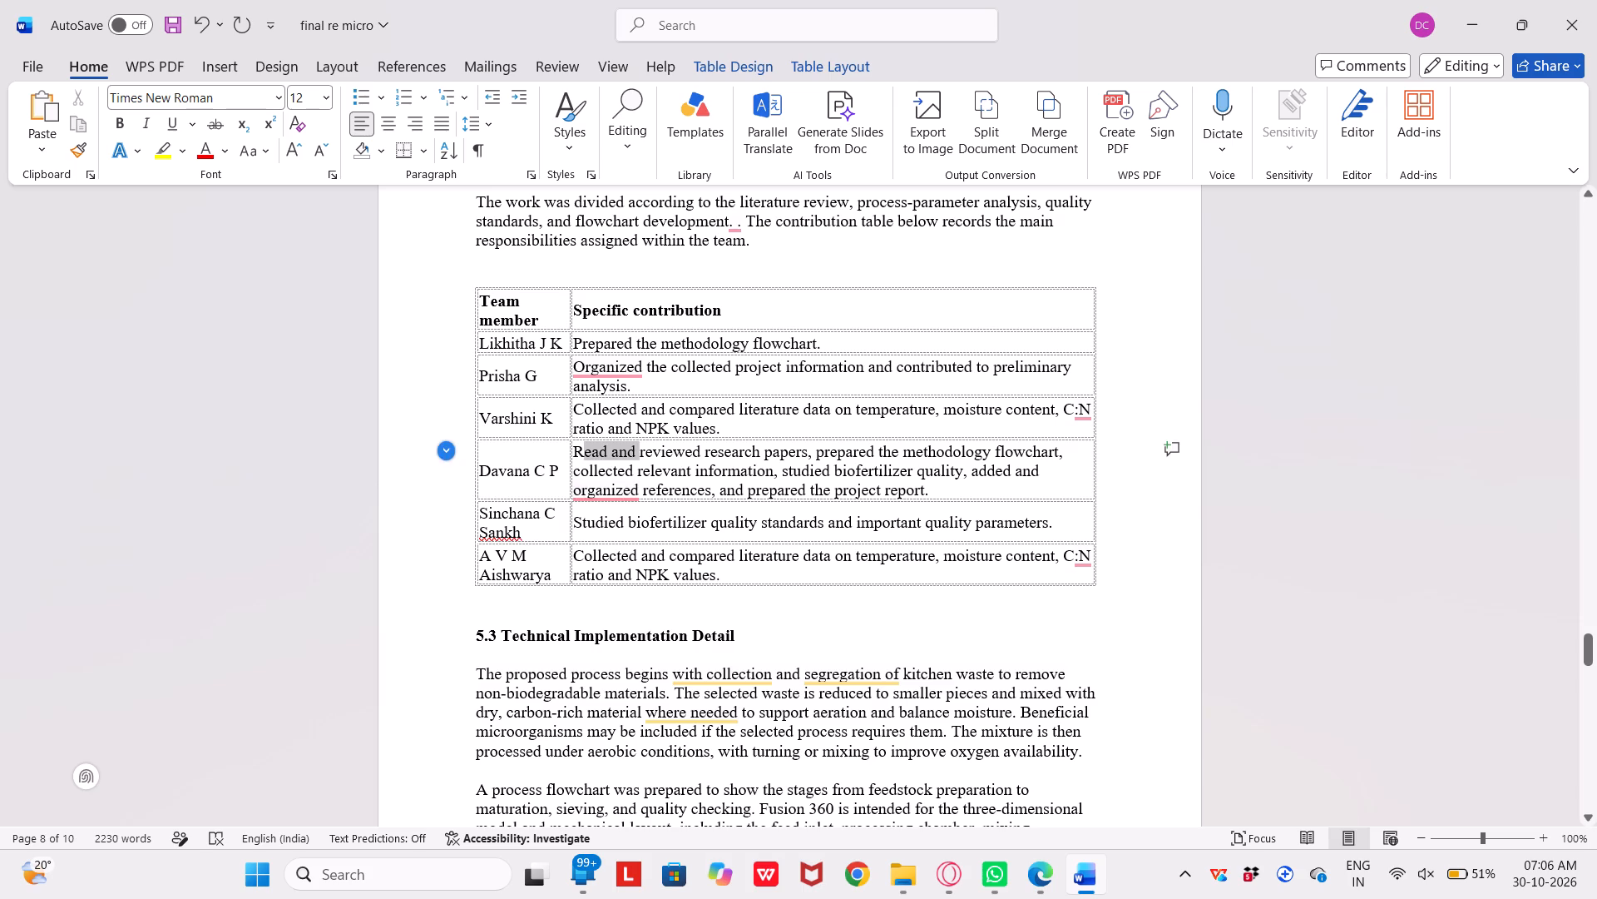
{"action": "left_click_drag", "start_coordinate": [581, 453], "coordinate": [591, 449]}
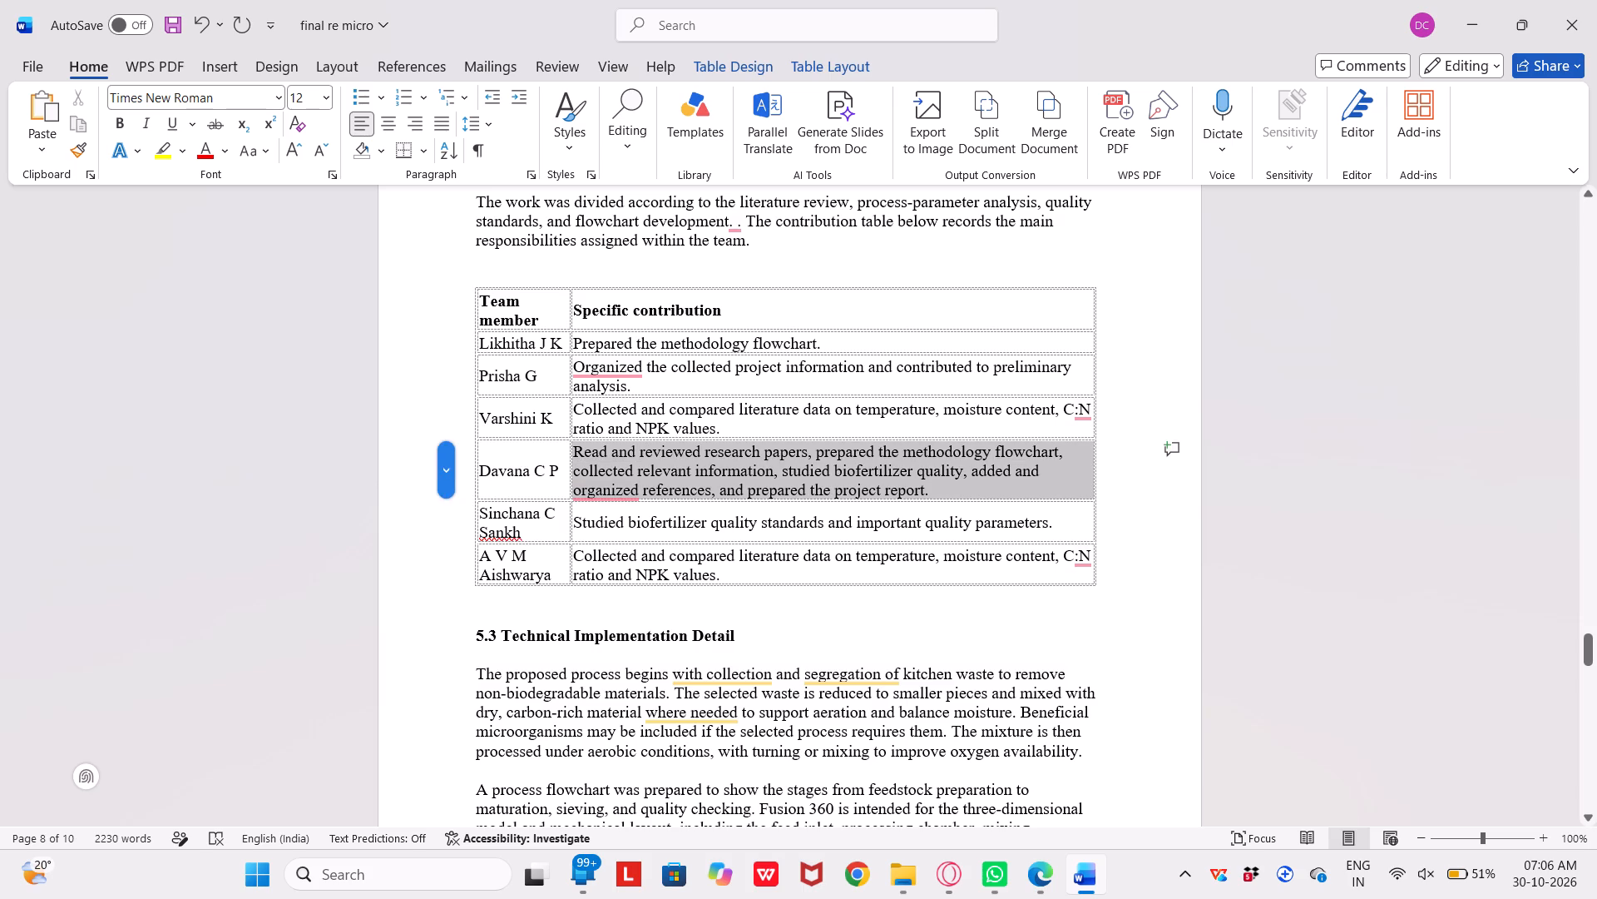
{"action": "left_click_drag", "start_coordinate": [591, 449], "coordinate": [628, 441]}
{"action": "left_click", "coordinate": [630, 454]}
{"action": "left_click_drag", "start_coordinate": [638, 454], "coordinate": [605, 453]}
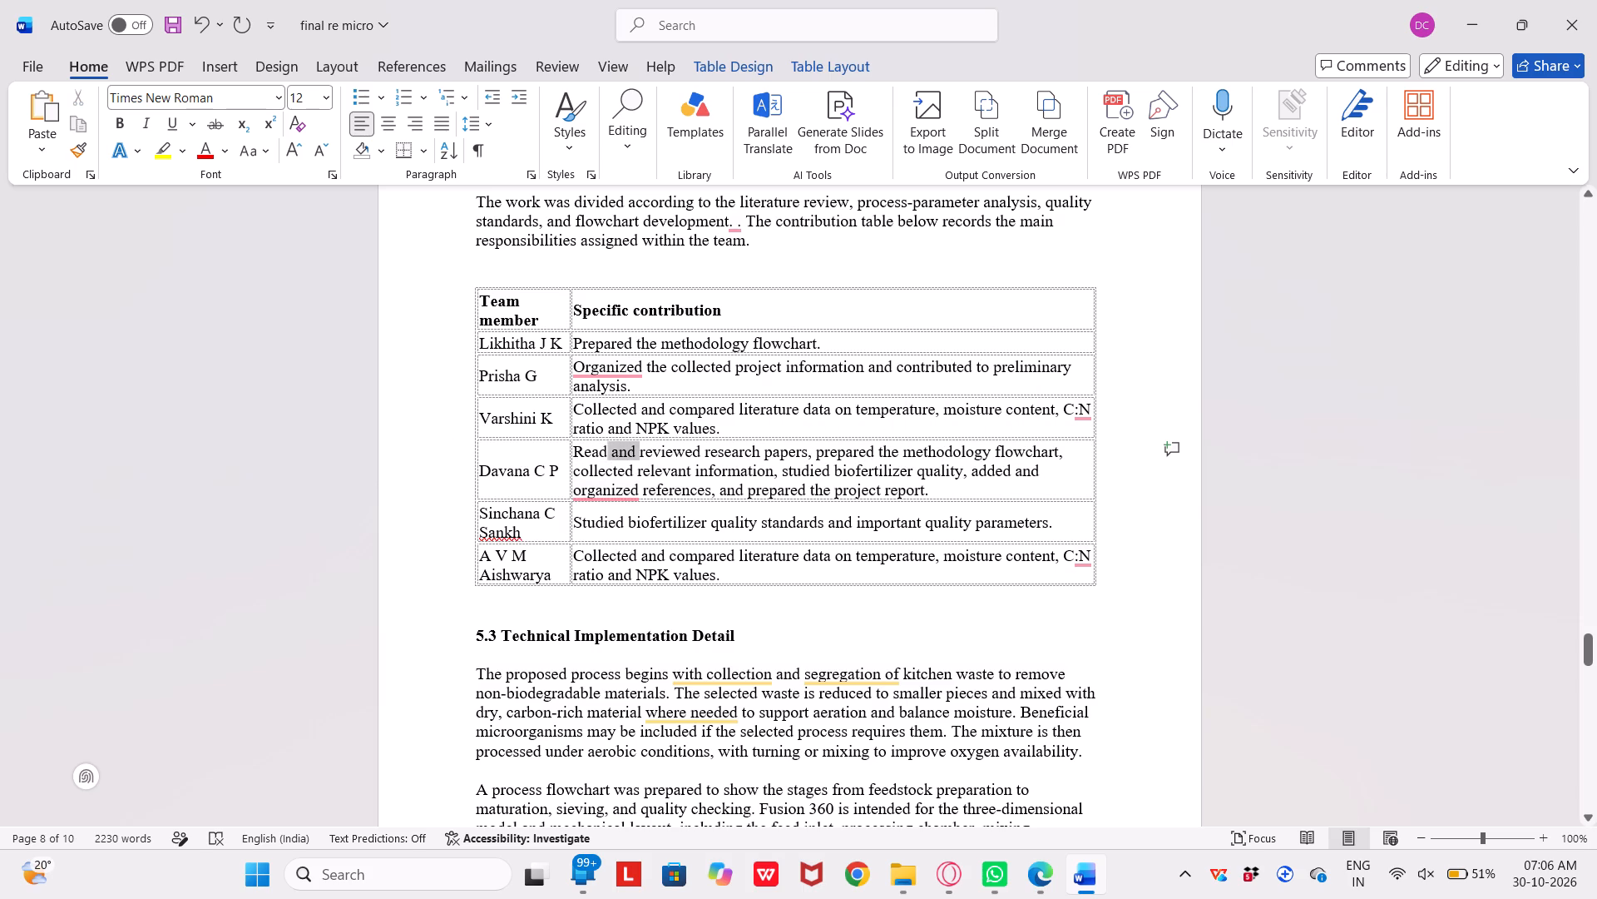
{"action": "left_click_drag", "start_coordinate": [605, 453], "coordinate": [585, 453]}
{"action": "key", "text": "BackSpace"}
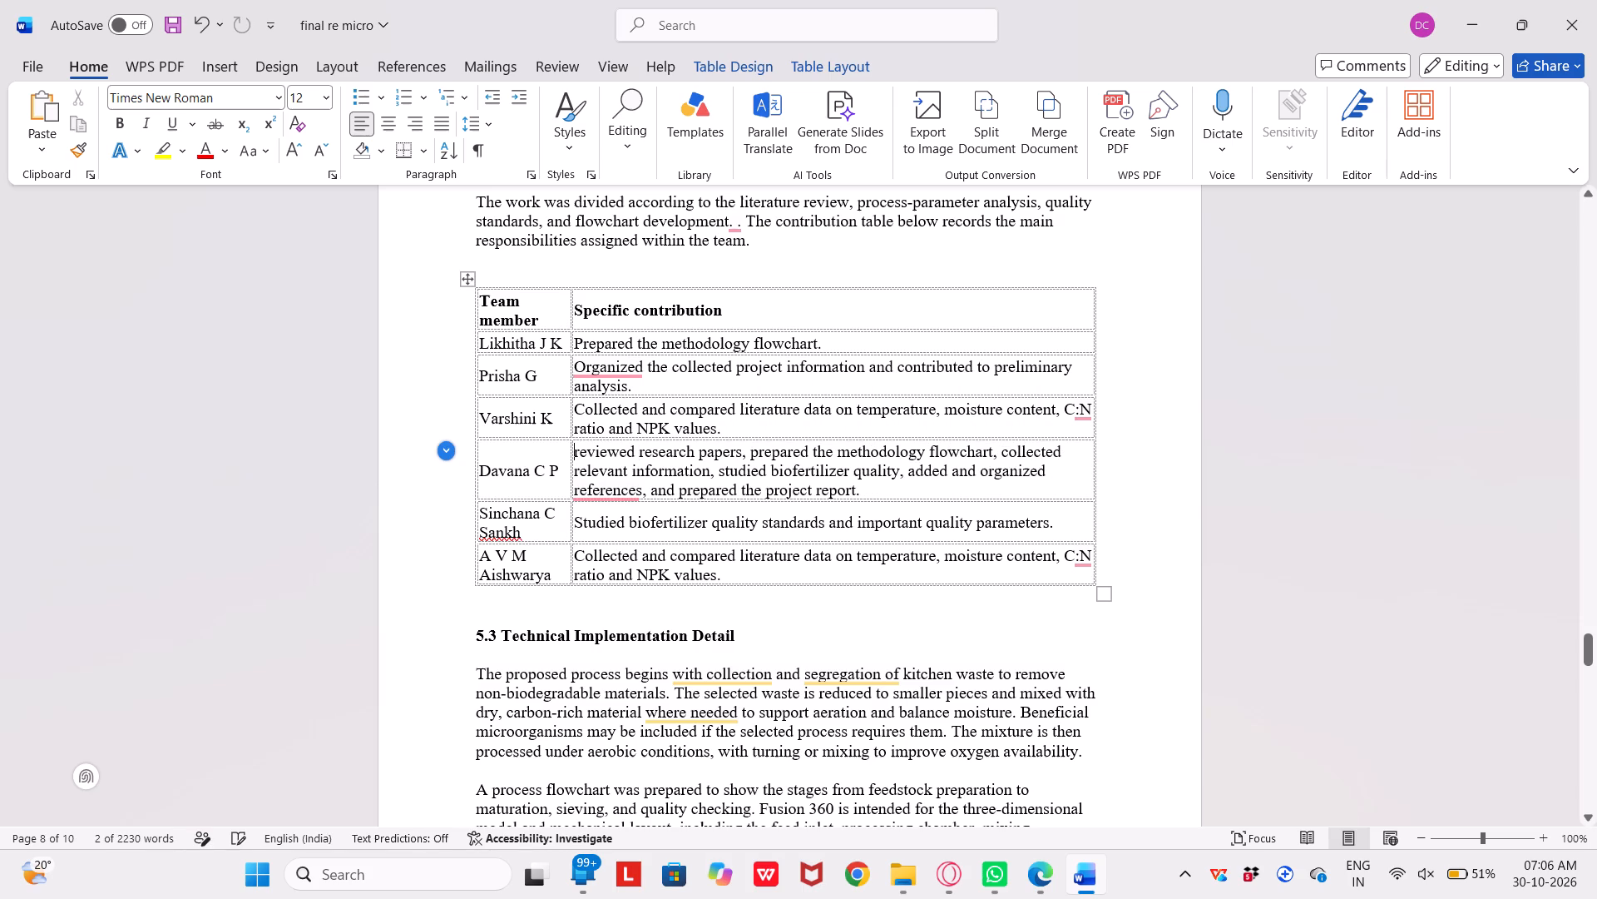
{"action": "key", "text": "Delete"}
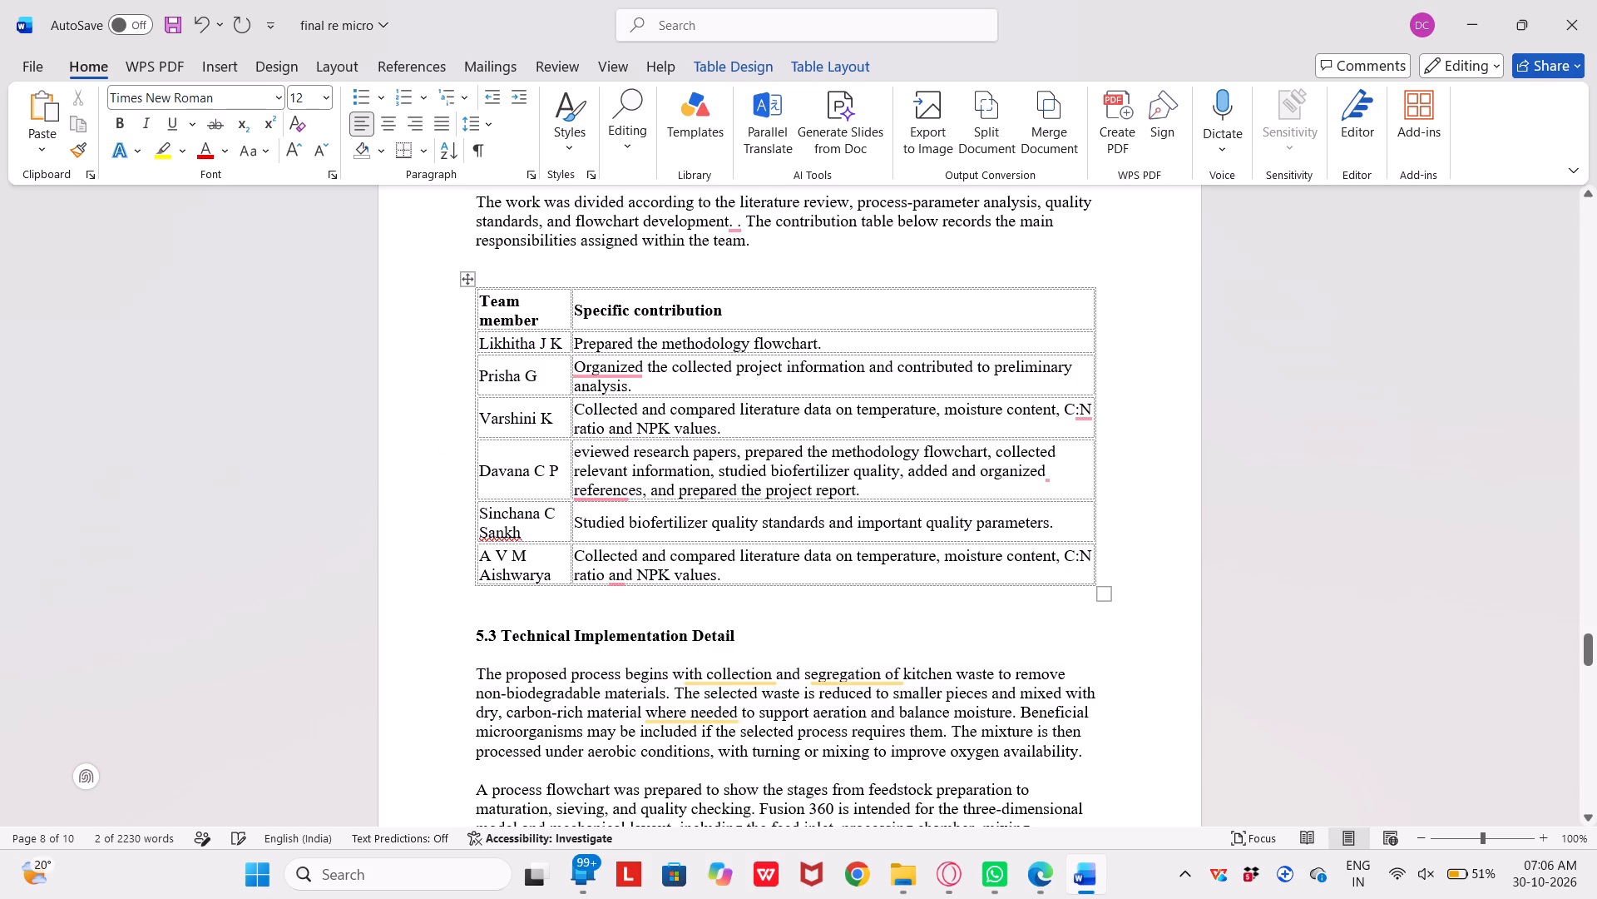
{"action": "key", "text": "shift+r"}
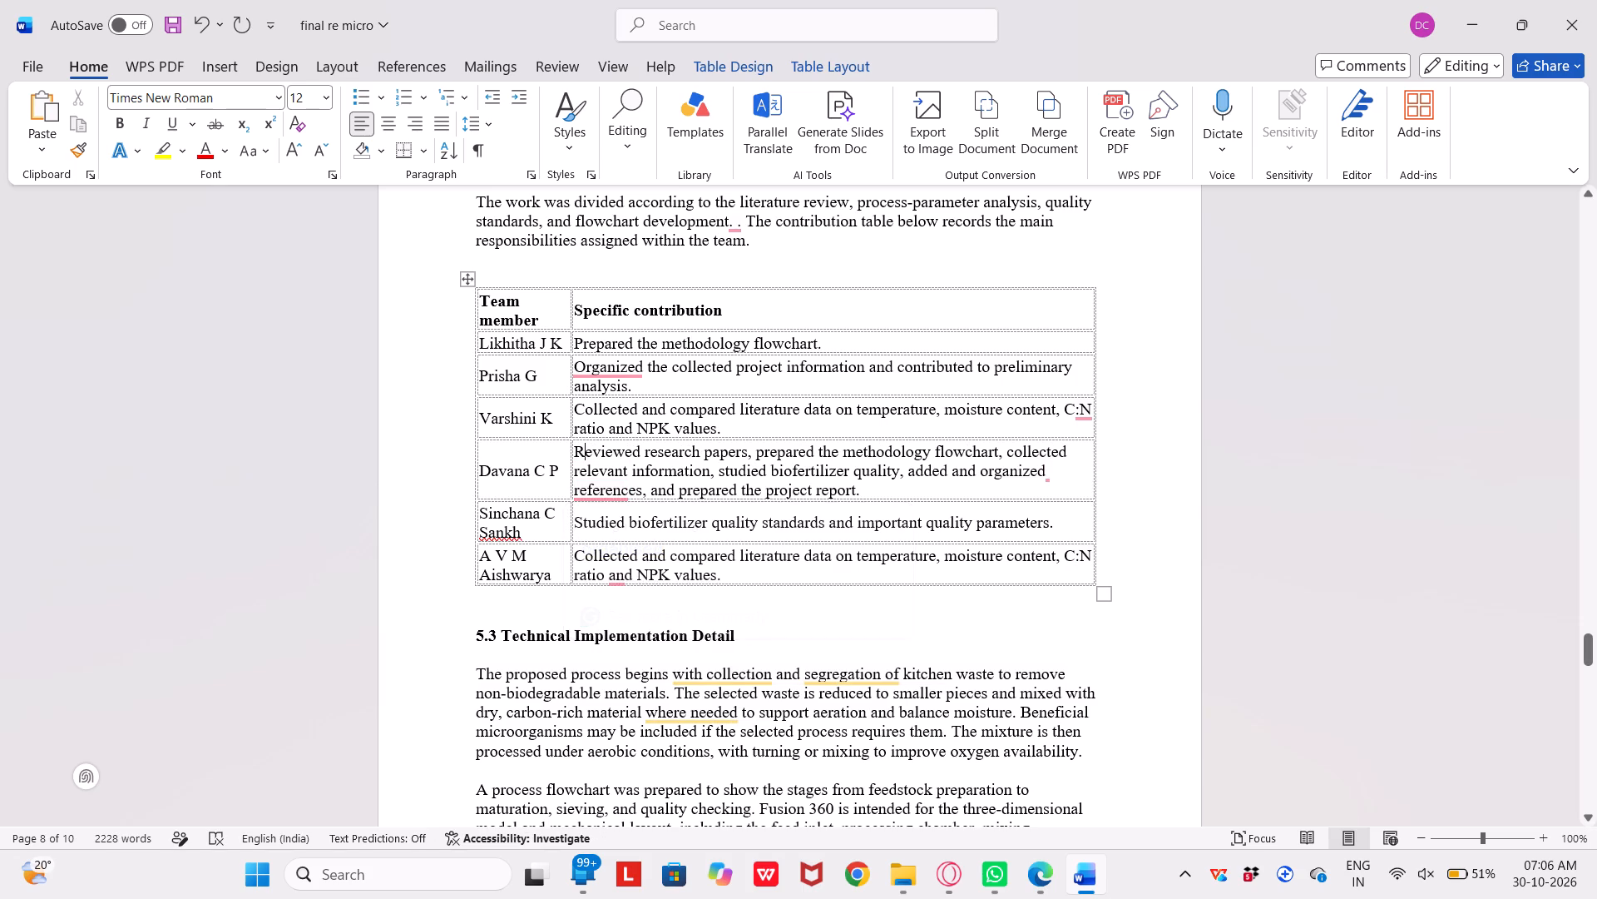
Delete "collected relevant information" and its leftover comma from the same contribution entry, so "studied biofertilizer quality" directly follows "flowchart,".
{"action": "left_click_drag", "start_coordinate": [710, 470], "coordinate": [594, 473]}
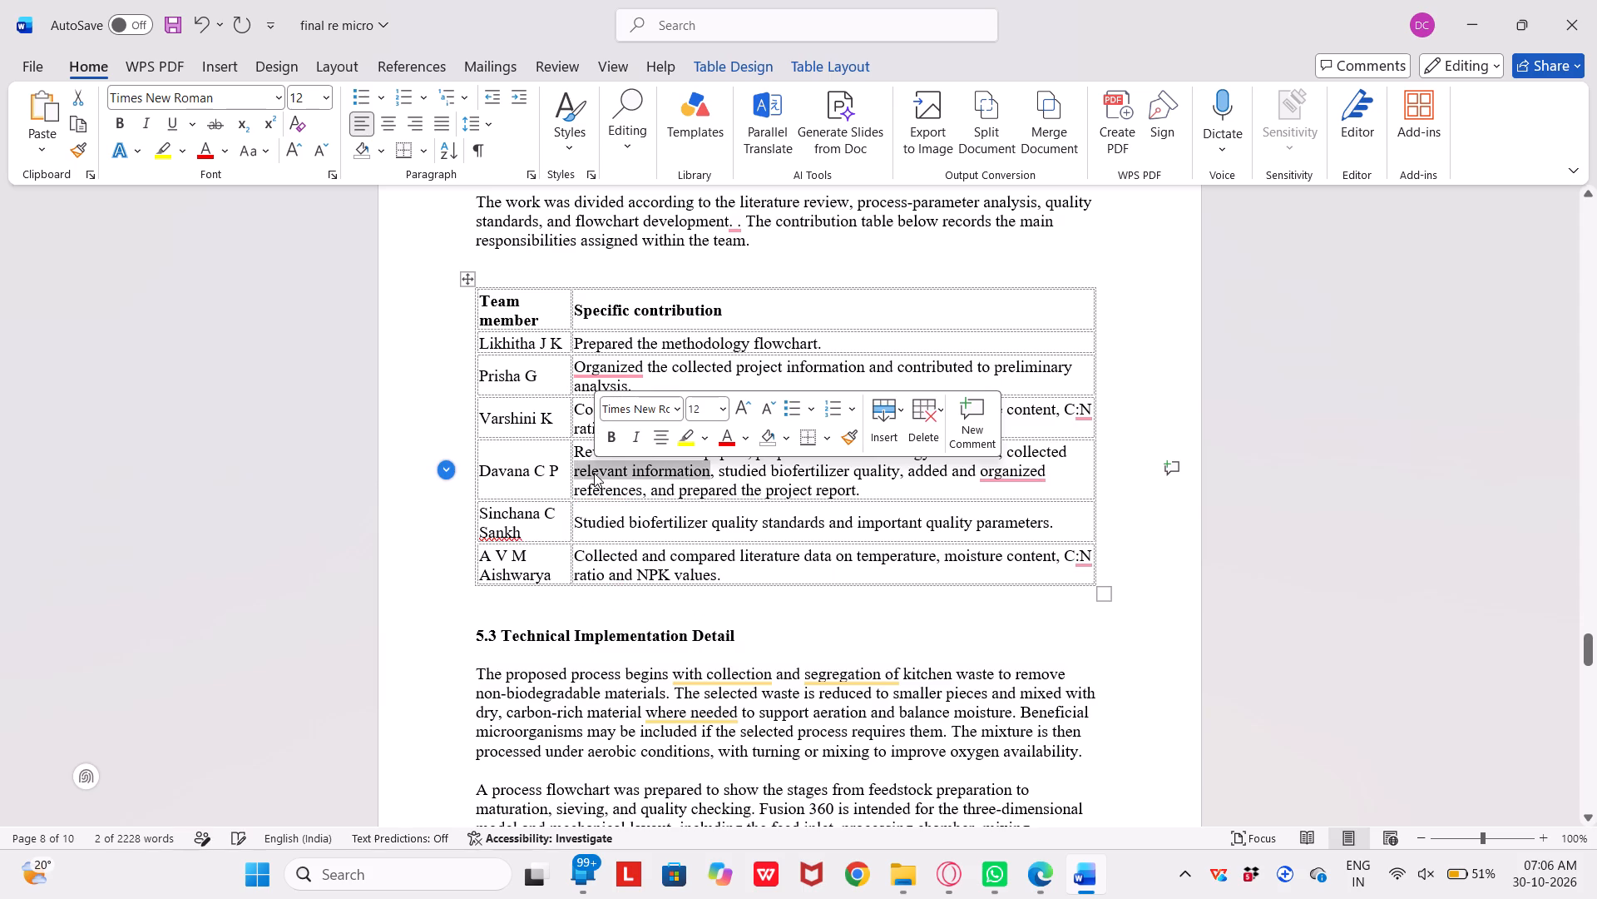
{"action": "left_click", "coordinate": [594, 473]}
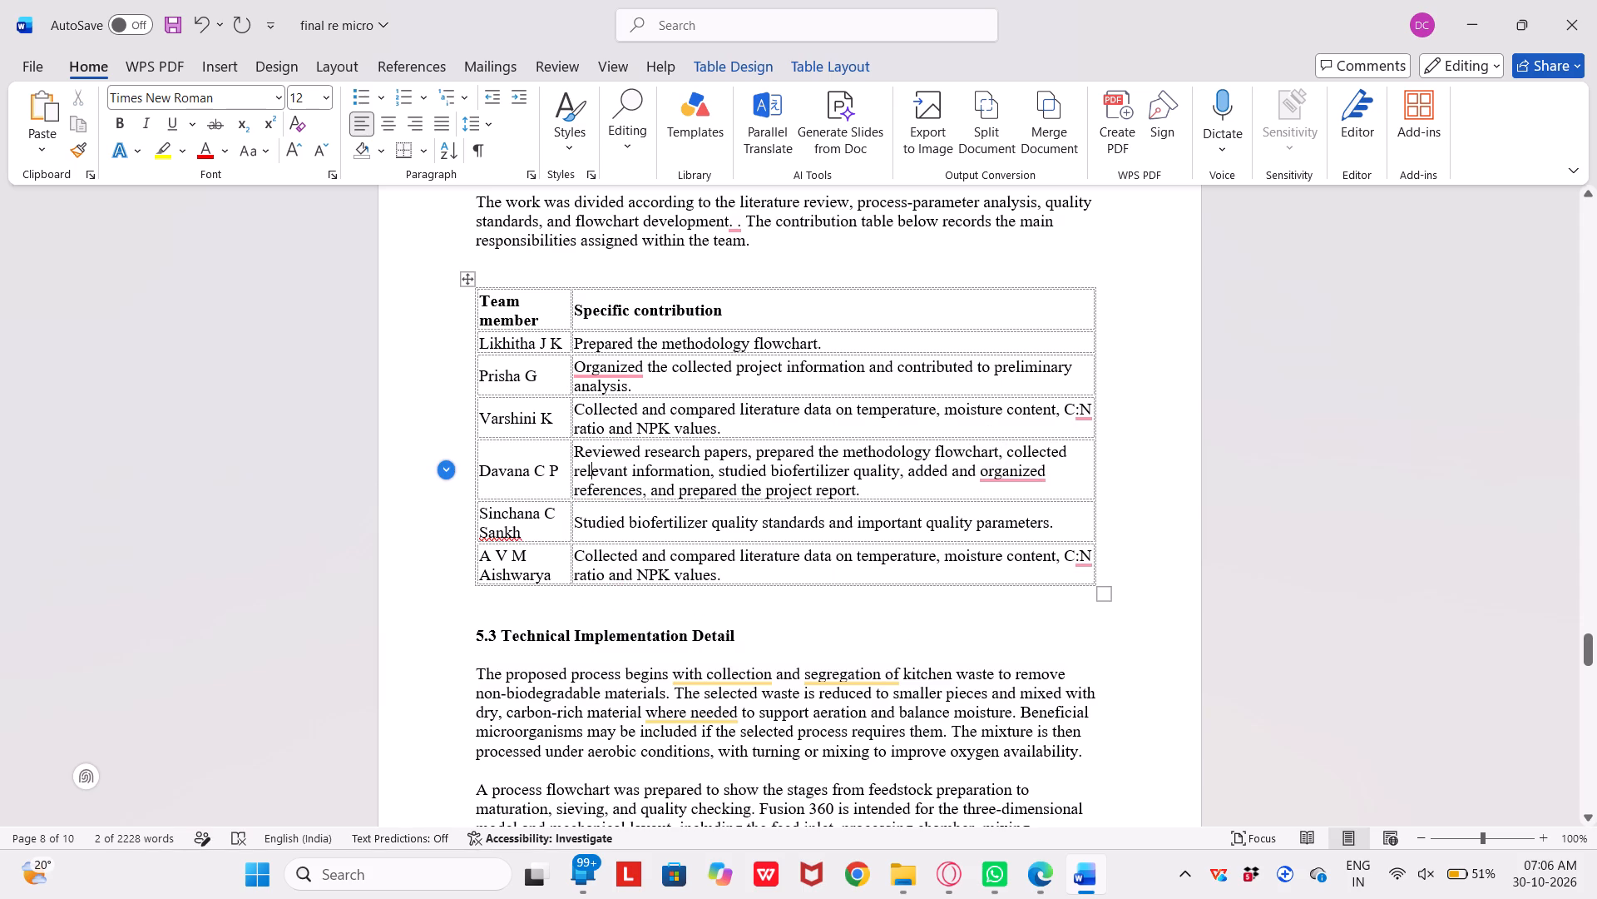
{"action": "left_click_drag", "start_coordinate": [1009, 446], "coordinate": [702, 472]}
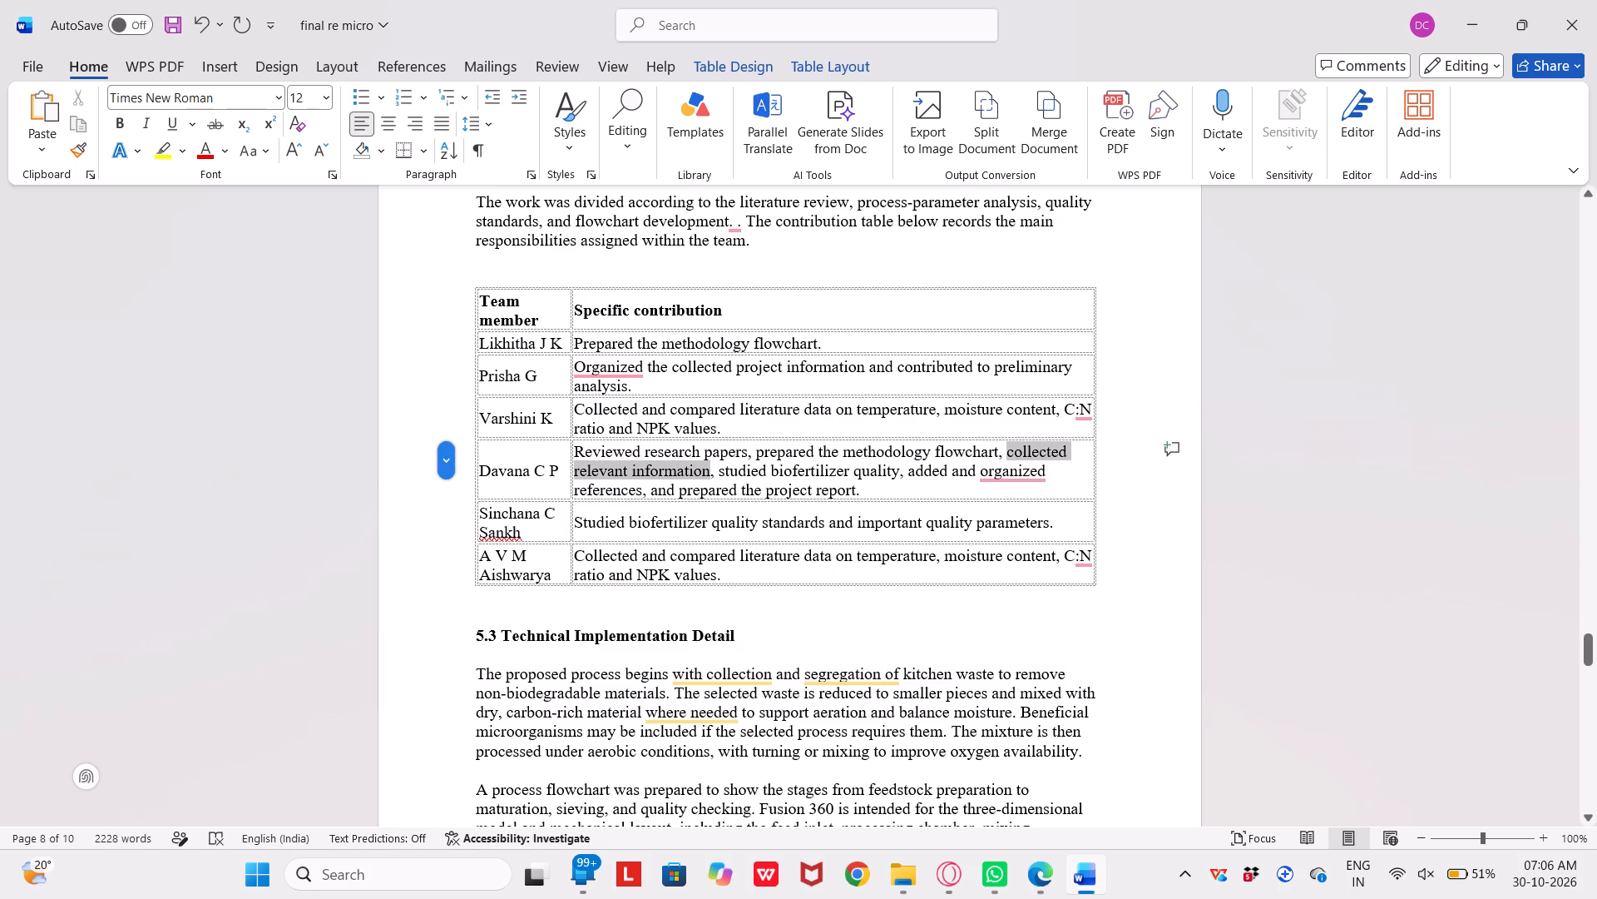
{"action": "left_click_drag", "start_coordinate": [702, 472], "coordinate": [711, 472]}
{"action": "key", "text": "BackSpace"}
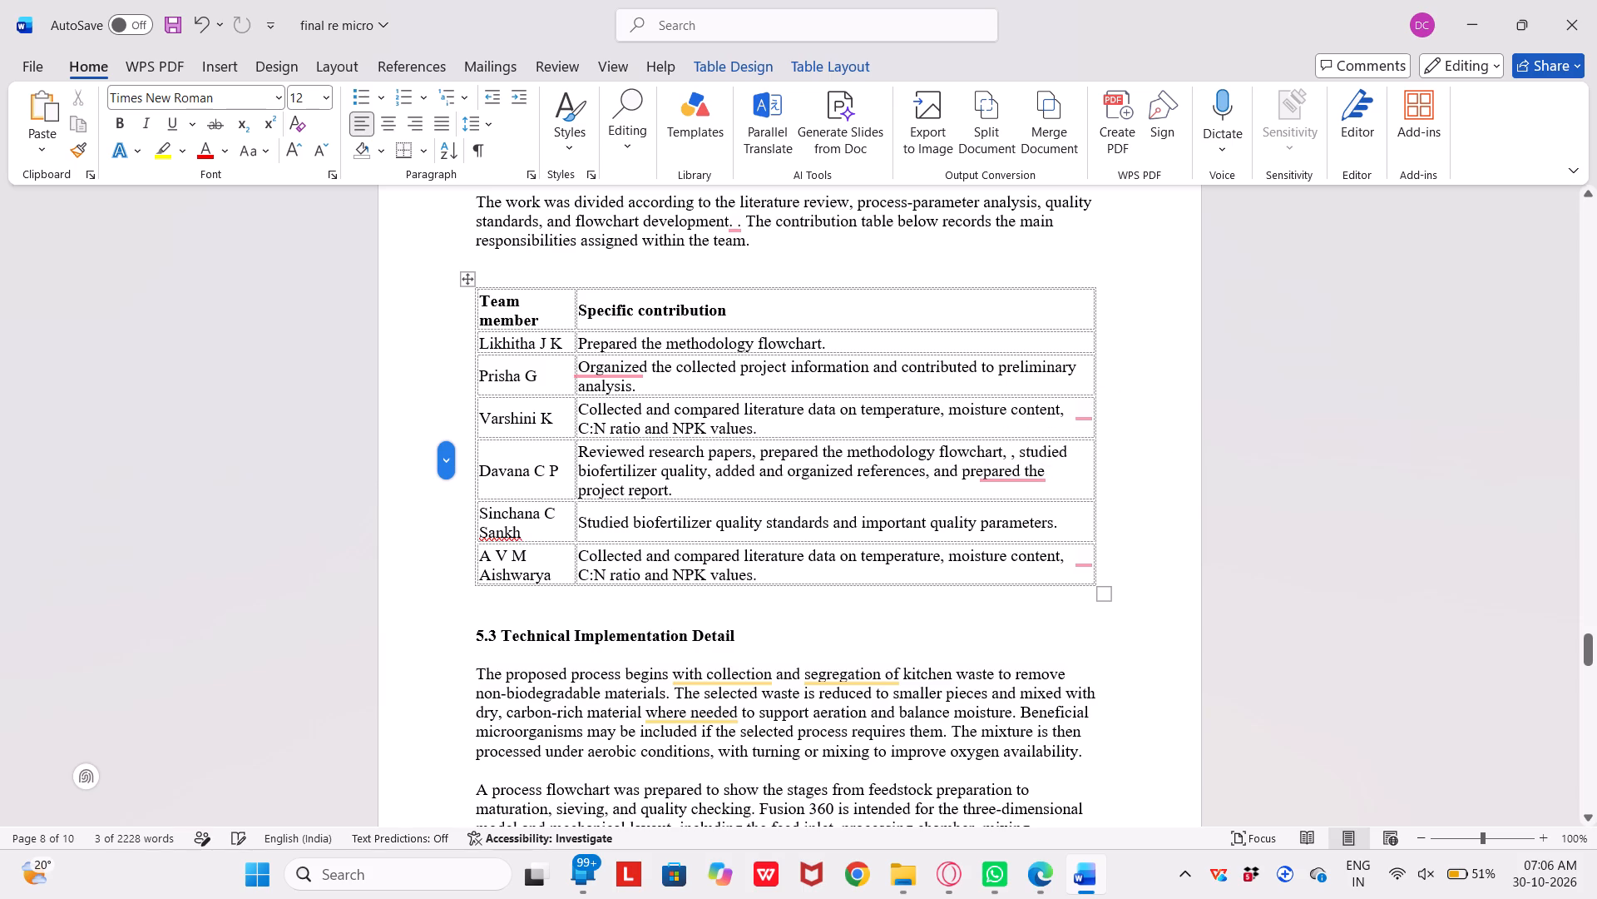
{"action": "key", "text": "Delete"}
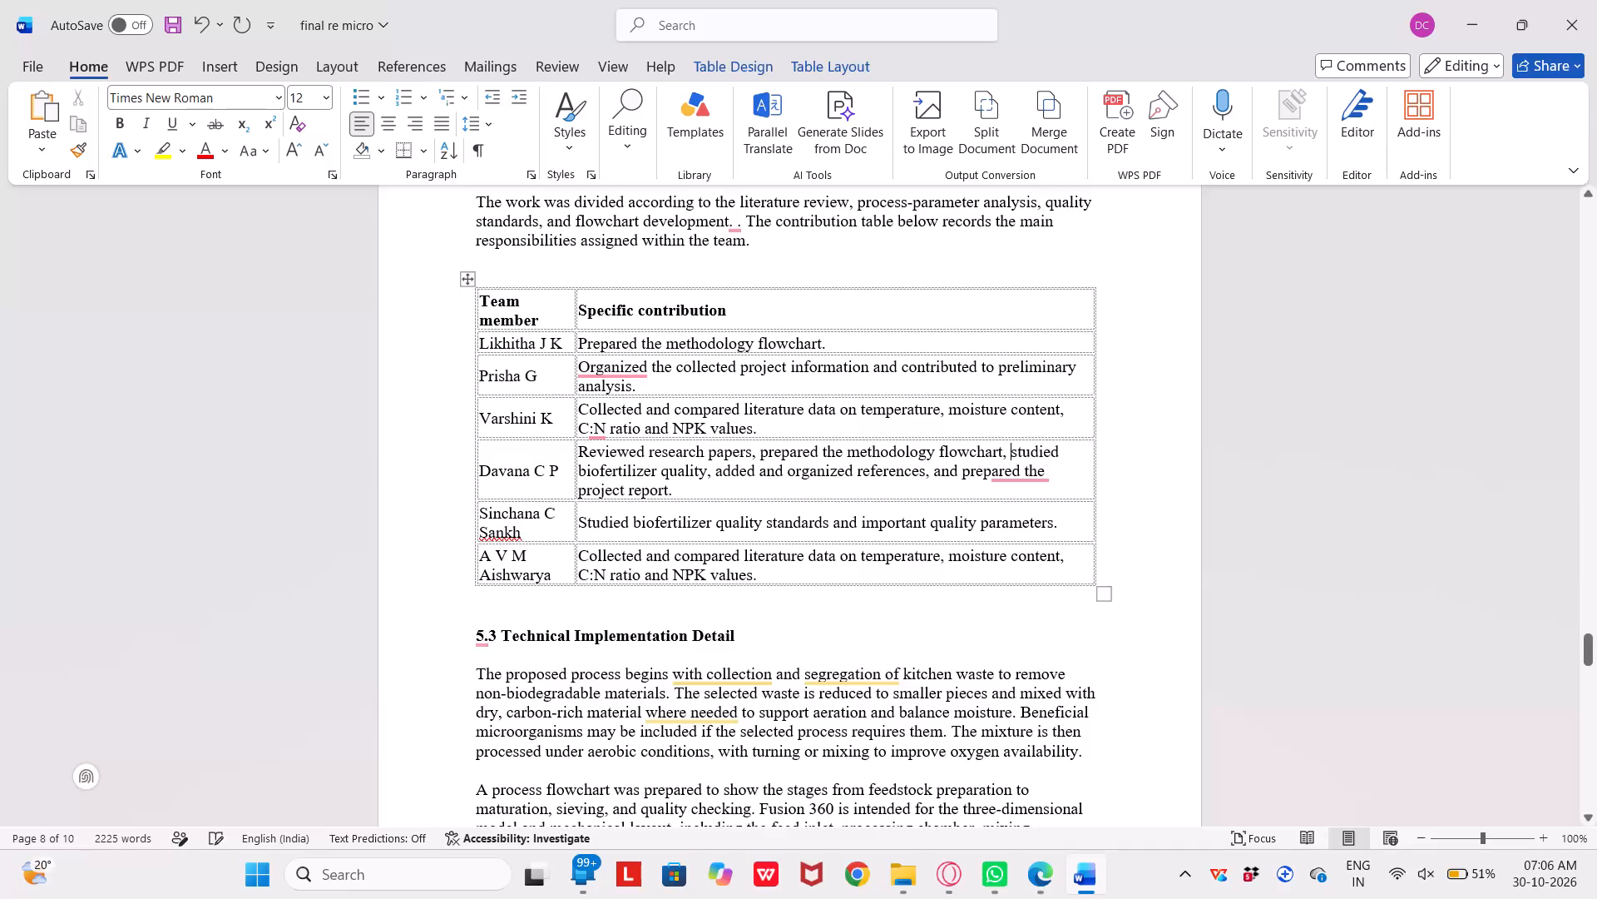
{"action": "left_click", "coordinate": [729, 494]}
{"action": "left_click", "coordinate": [893, 628]}
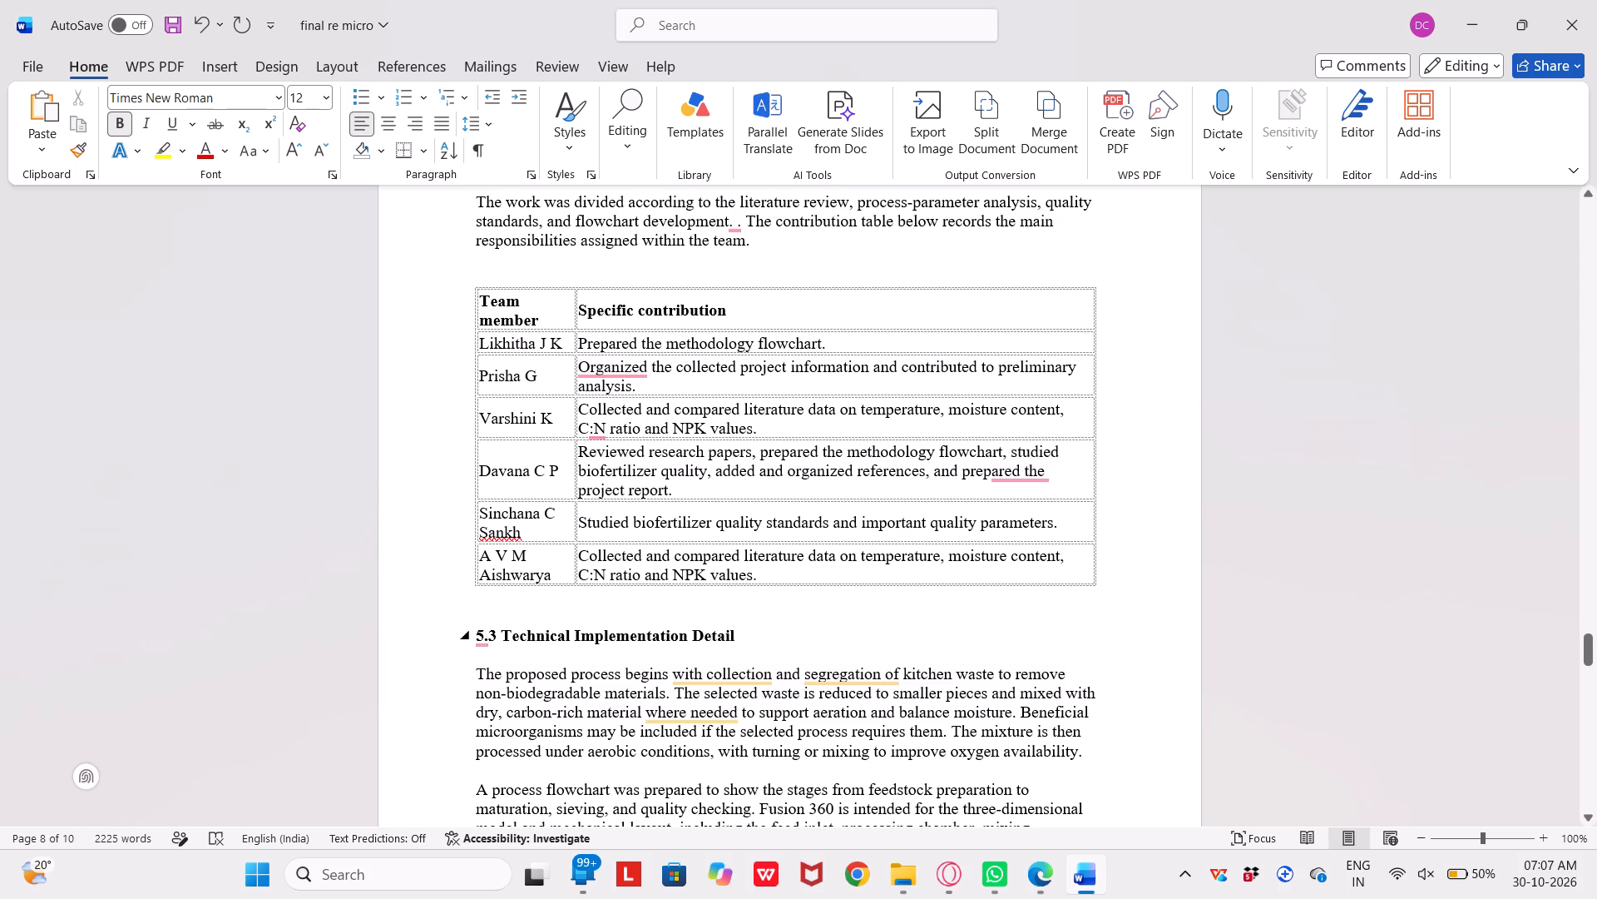
Review the rest of the report from the section 5.2 contribution table through the outputs, benefits and future scope to the references.
{"action": "scroll", "coordinate": [852, 627], "scroll_direction": "up", "scroll_amount": 1}
{"action": "scroll", "coordinate": [852, 627], "scroll_direction": "down", "scroll_amount": 2}
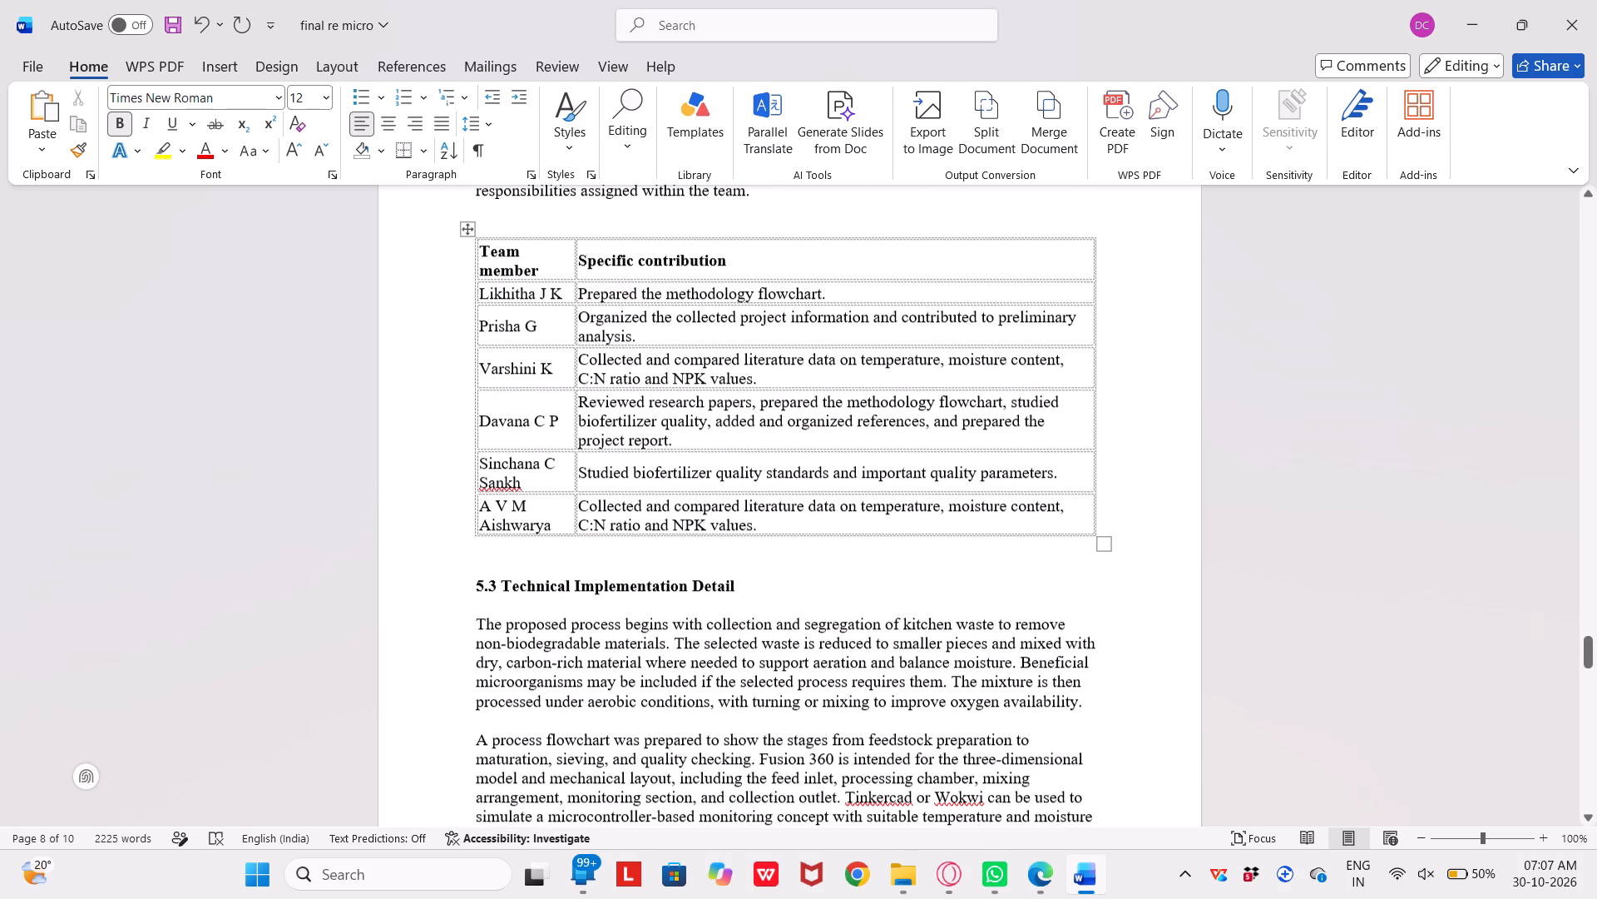
{"action": "scroll", "coordinate": [861, 616], "scroll_direction": "down", "scroll_amount": 19}
{"action": "scroll", "coordinate": [873, 651], "scroll_direction": "down", "scroll_amount": 6}
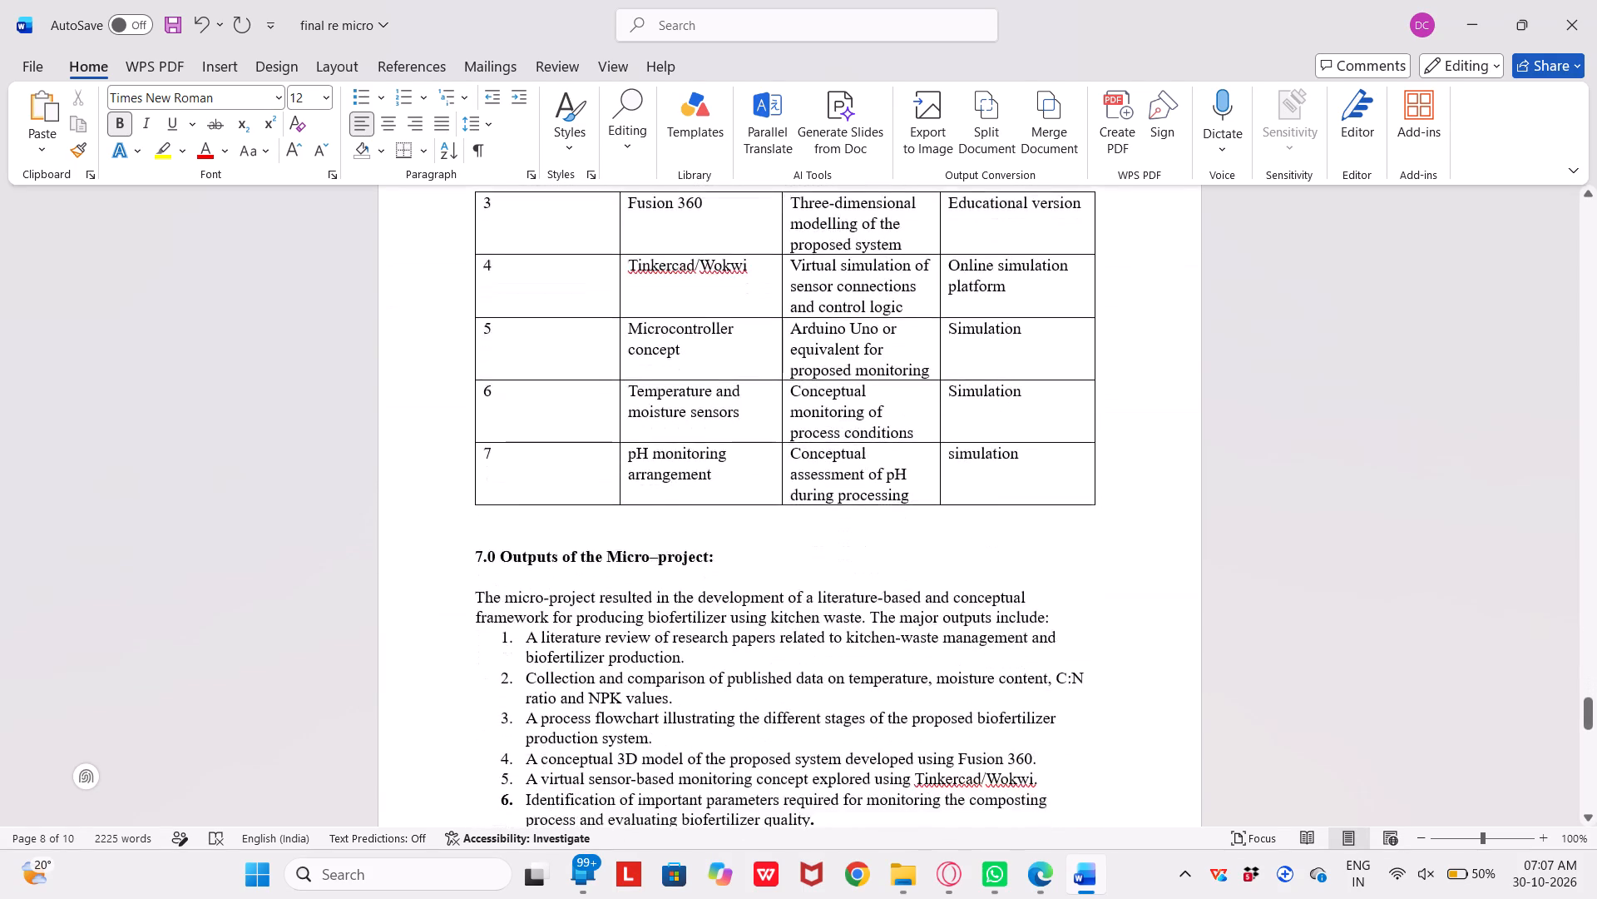
{"action": "scroll", "coordinate": [871, 652], "scroll_direction": "down", "scroll_amount": 11}
{"action": "scroll", "coordinate": [872, 658], "scroll_direction": "down", "scroll_amount": 19}
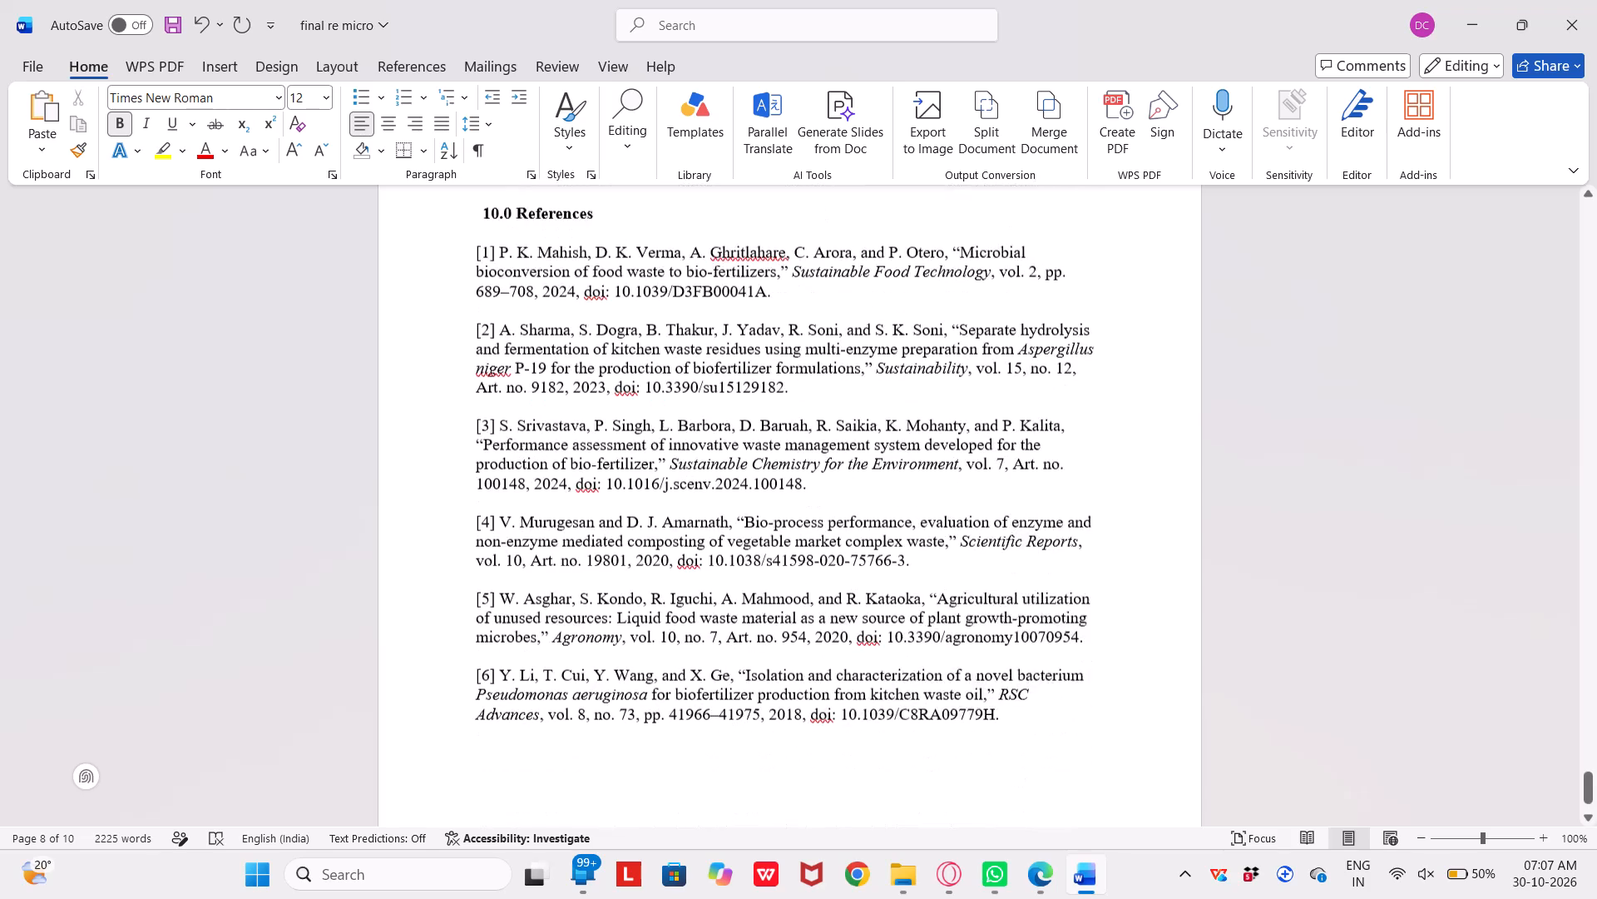
{"action": "scroll", "coordinate": [885, 663], "scroll_direction": "down", "scroll_amount": 3}
{"action": "scroll", "coordinate": [894, 735], "scroll_direction": "up", "scroll_amount": 20}
{"action": "scroll", "coordinate": [894, 735], "scroll_direction": "up", "scroll_amount": 10}
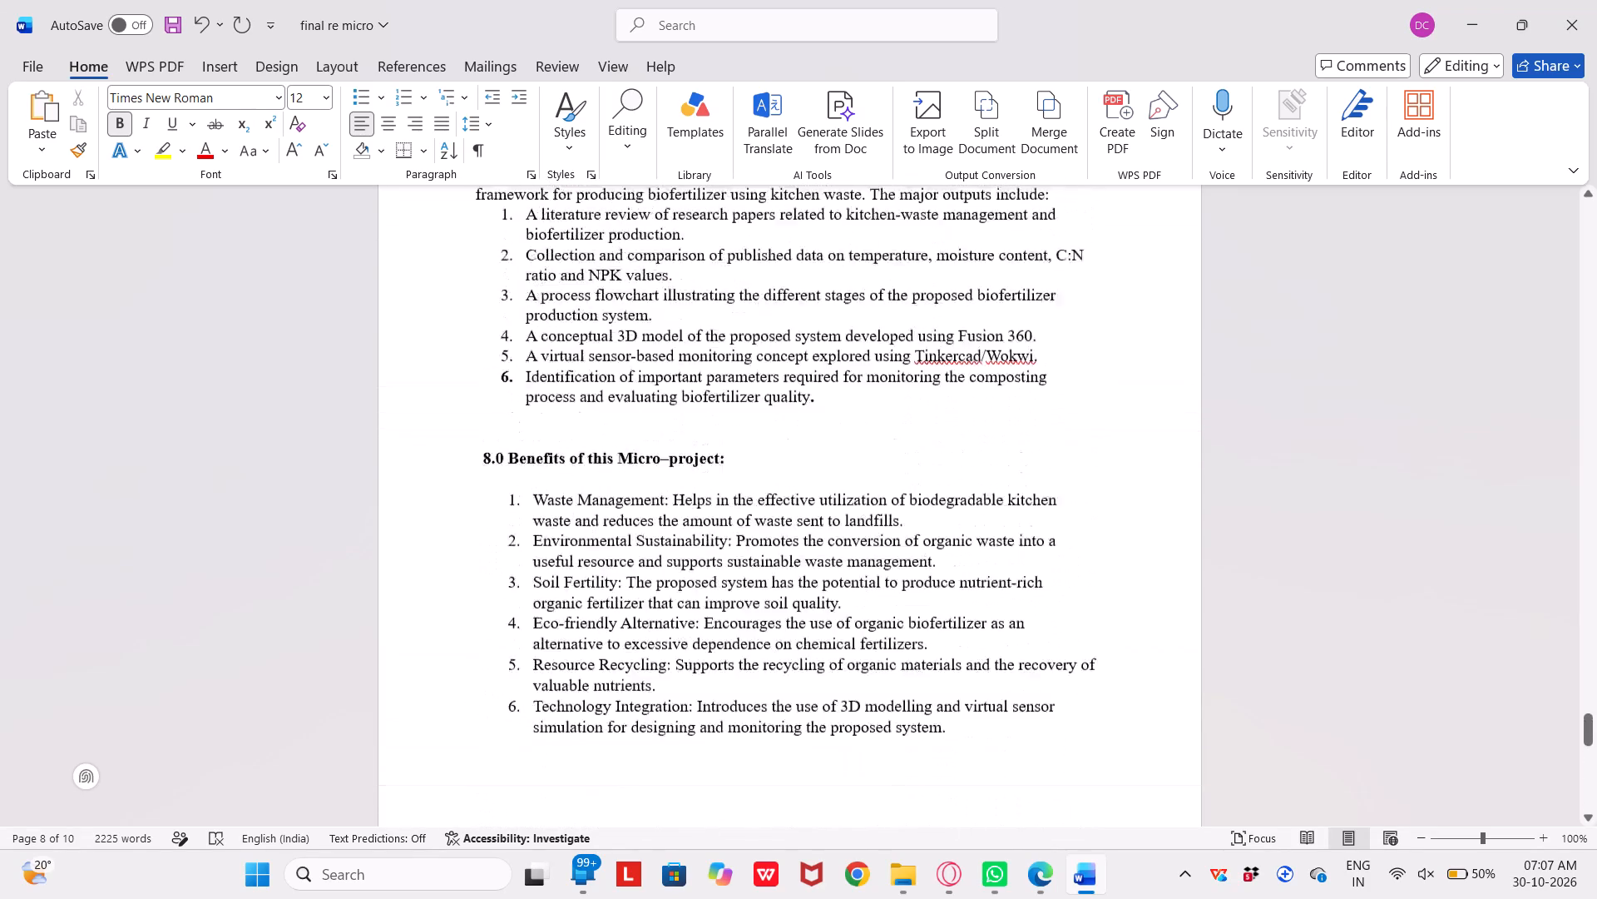
{"action": "scroll", "coordinate": [935, 300], "scroll_direction": "up", "scroll_amount": 4}
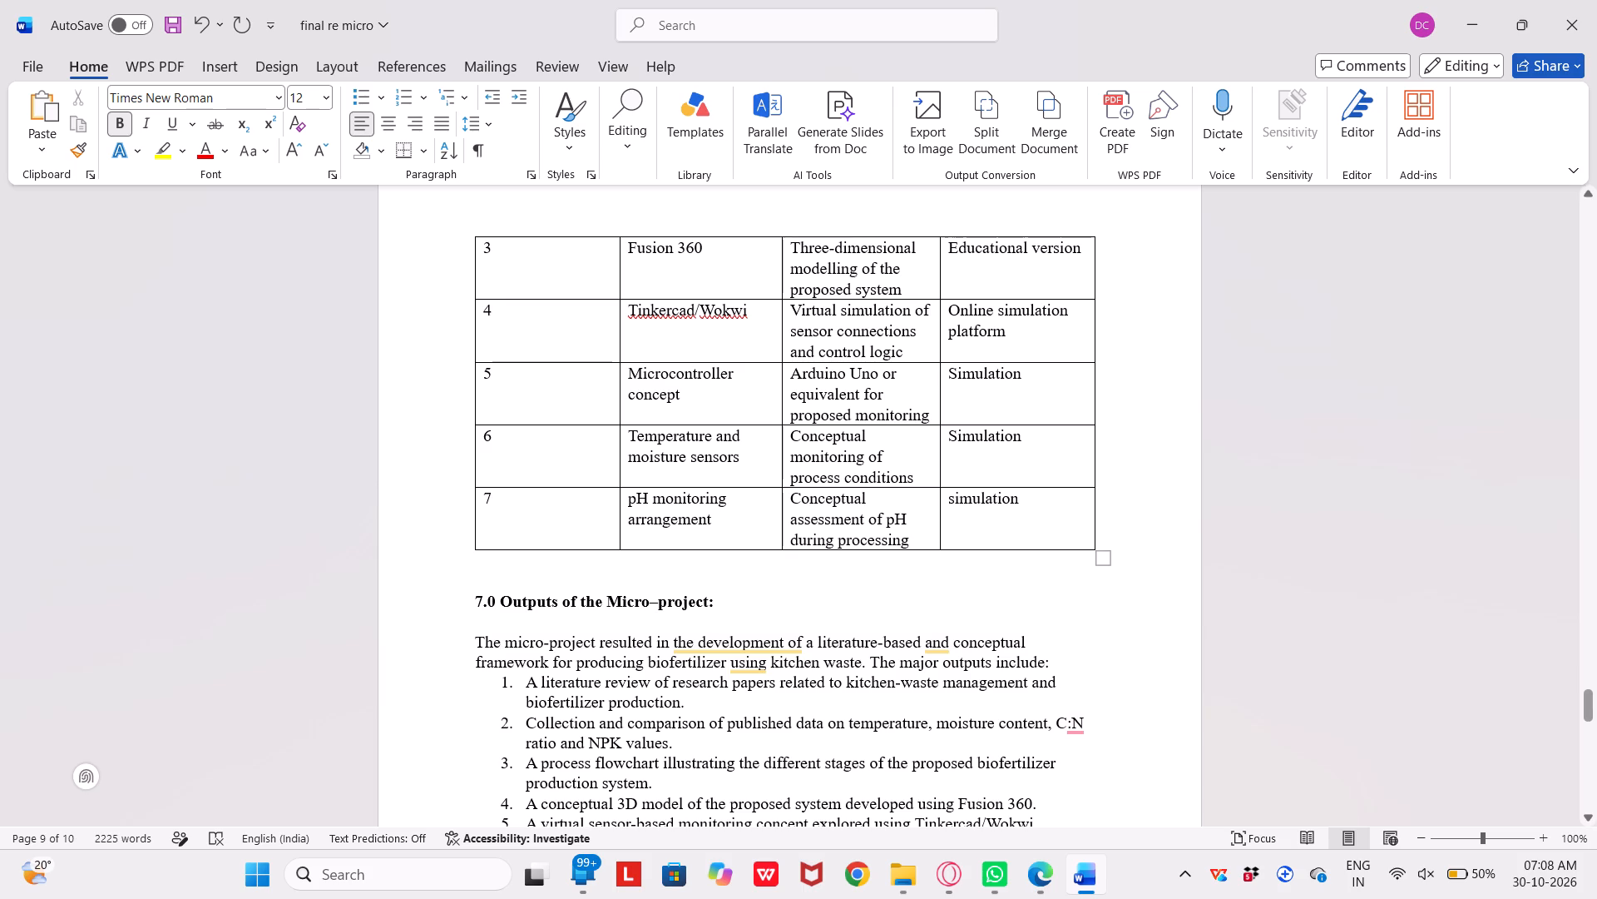
{"action": "scroll", "coordinate": [868, 605], "scroll_direction": "down", "scroll_amount": 7}
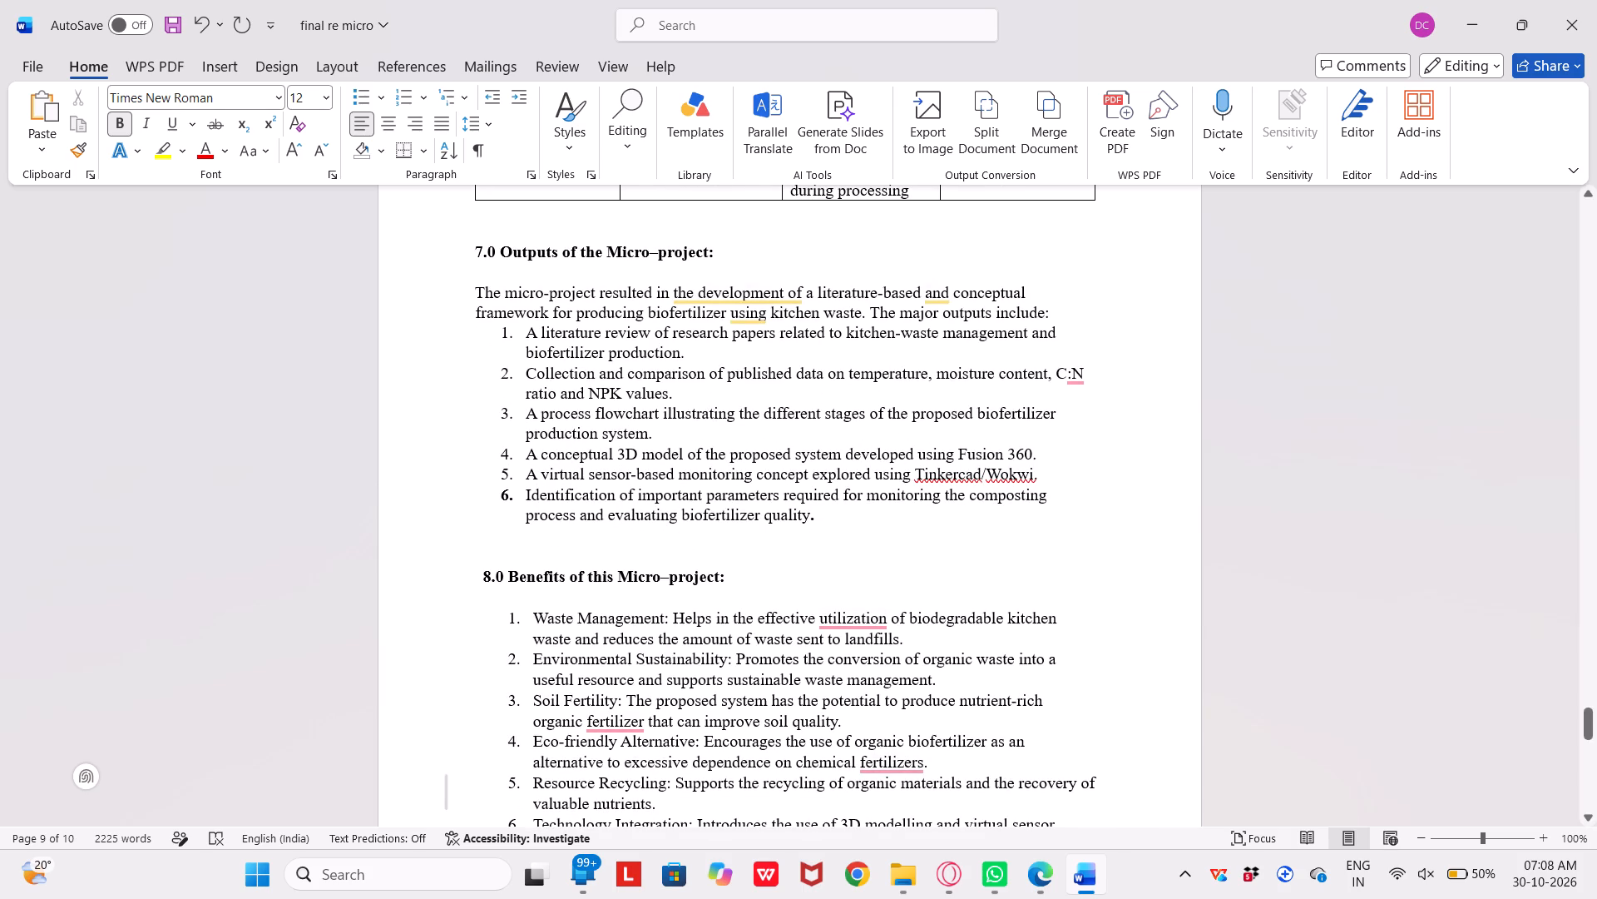
{"action": "scroll", "coordinate": [1072, 827], "scroll_direction": "up", "scroll_amount": 4}
{"action": "scroll", "coordinate": [926, 718], "scroll_direction": "down", "scroll_amount": 20}
{"action": "scroll", "coordinate": [926, 718], "scroll_direction": "down", "scroll_amount": 5}
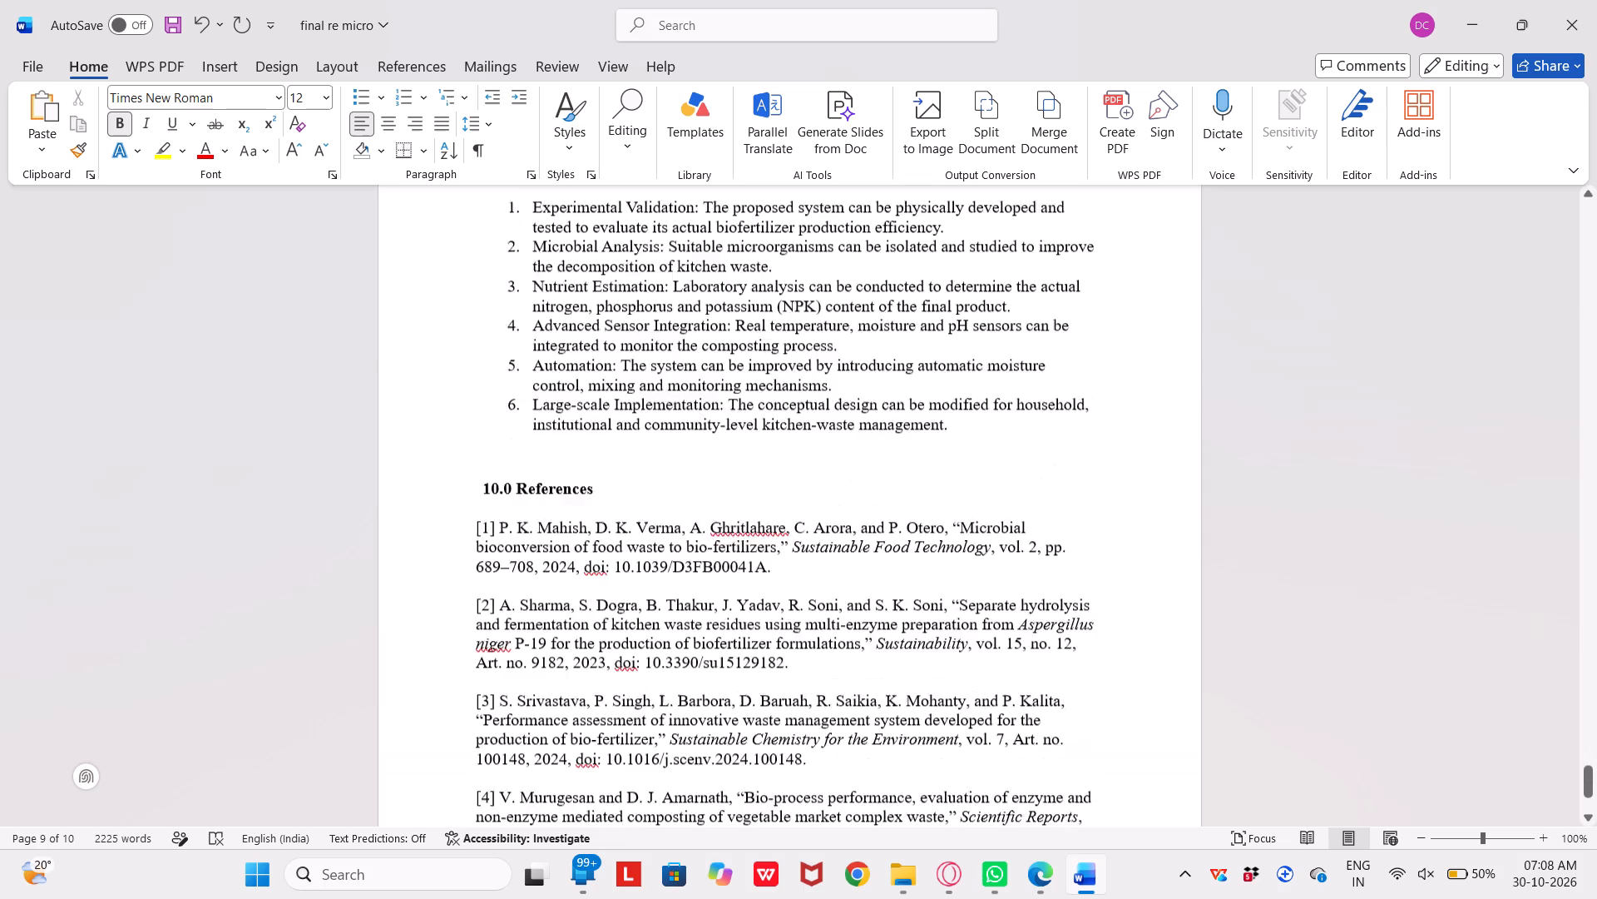
{"action": "scroll", "coordinate": [887, 743], "scroll_direction": "down", "scroll_amount": 7}
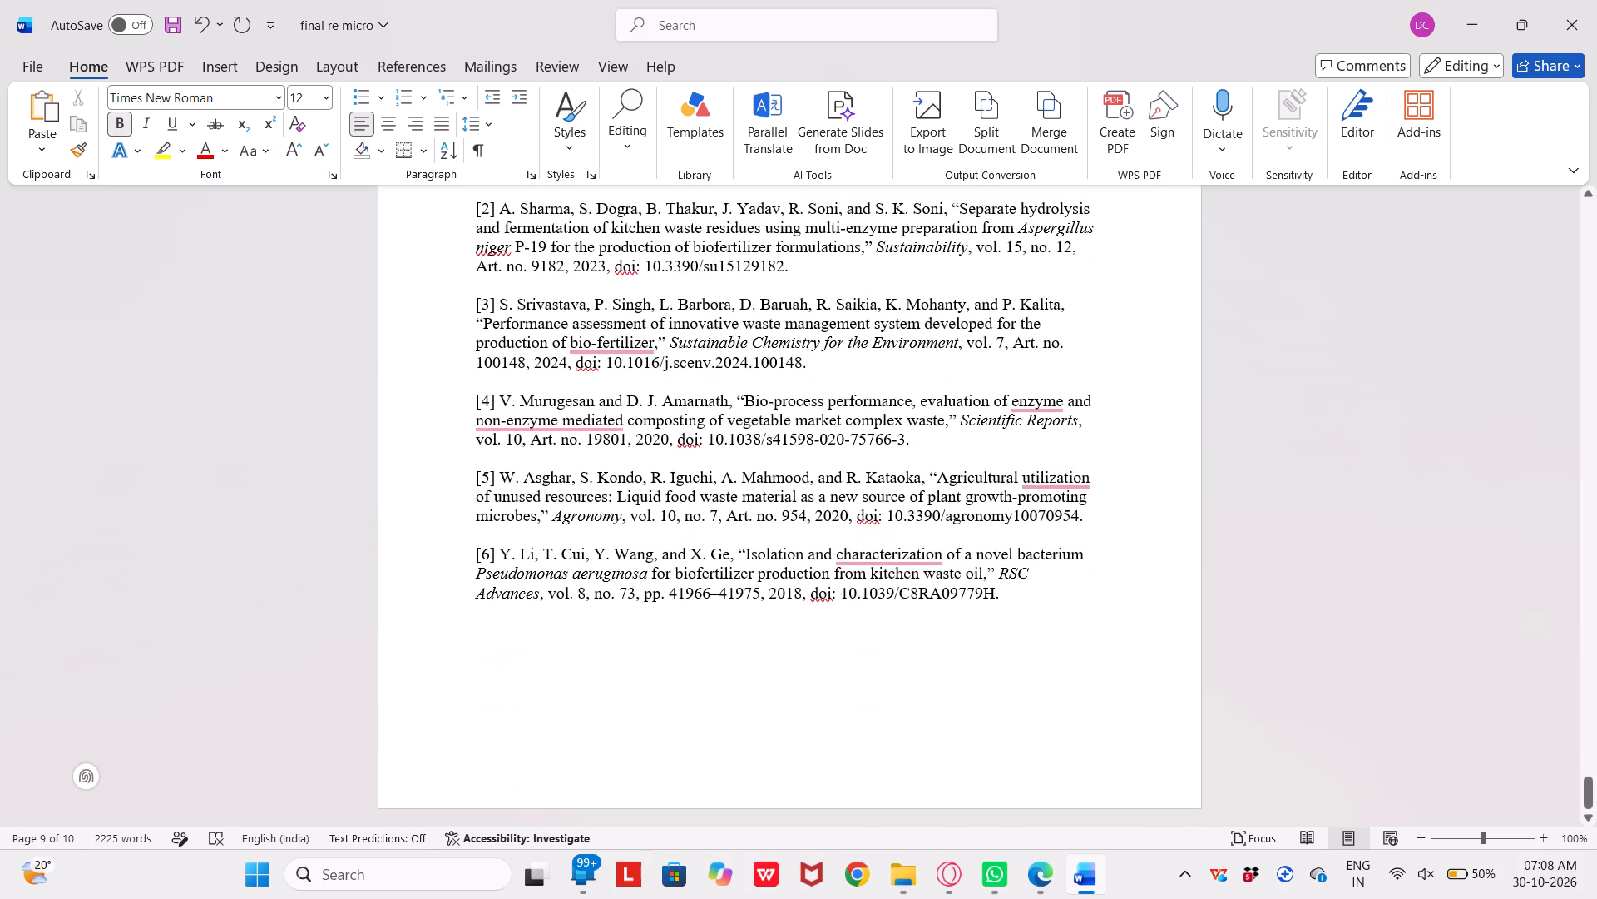
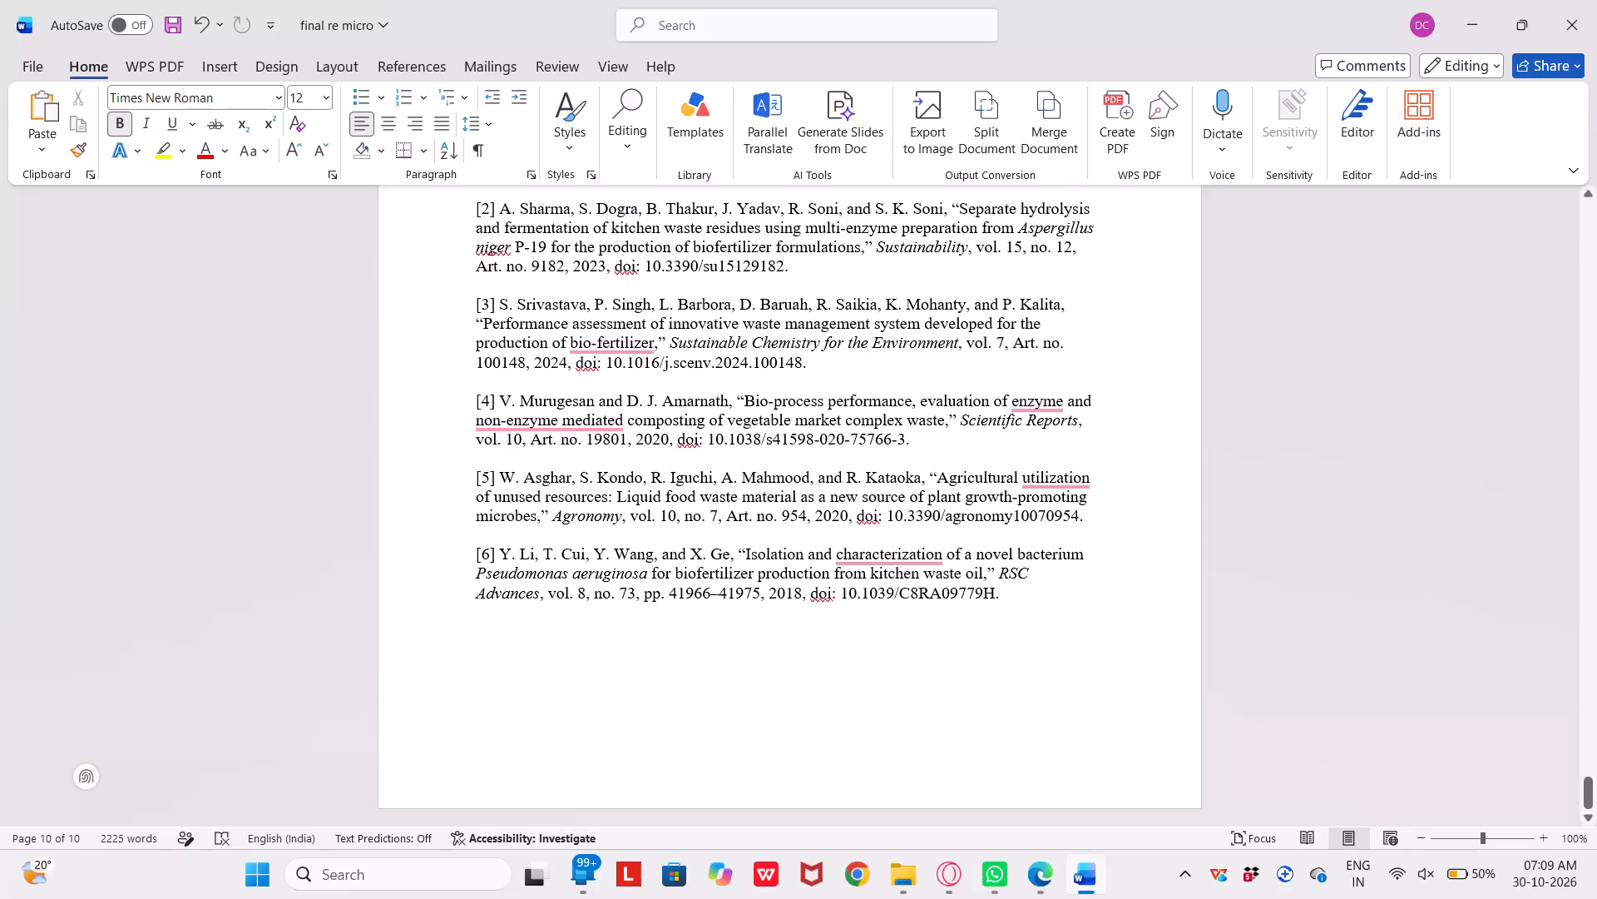
Review the report from the references back through the methodology, contents and declaration to the cover page.
{"action": "scroll", "coordinate": [739, 666], "scroll_direction": "up", "scroll_amount": 14}
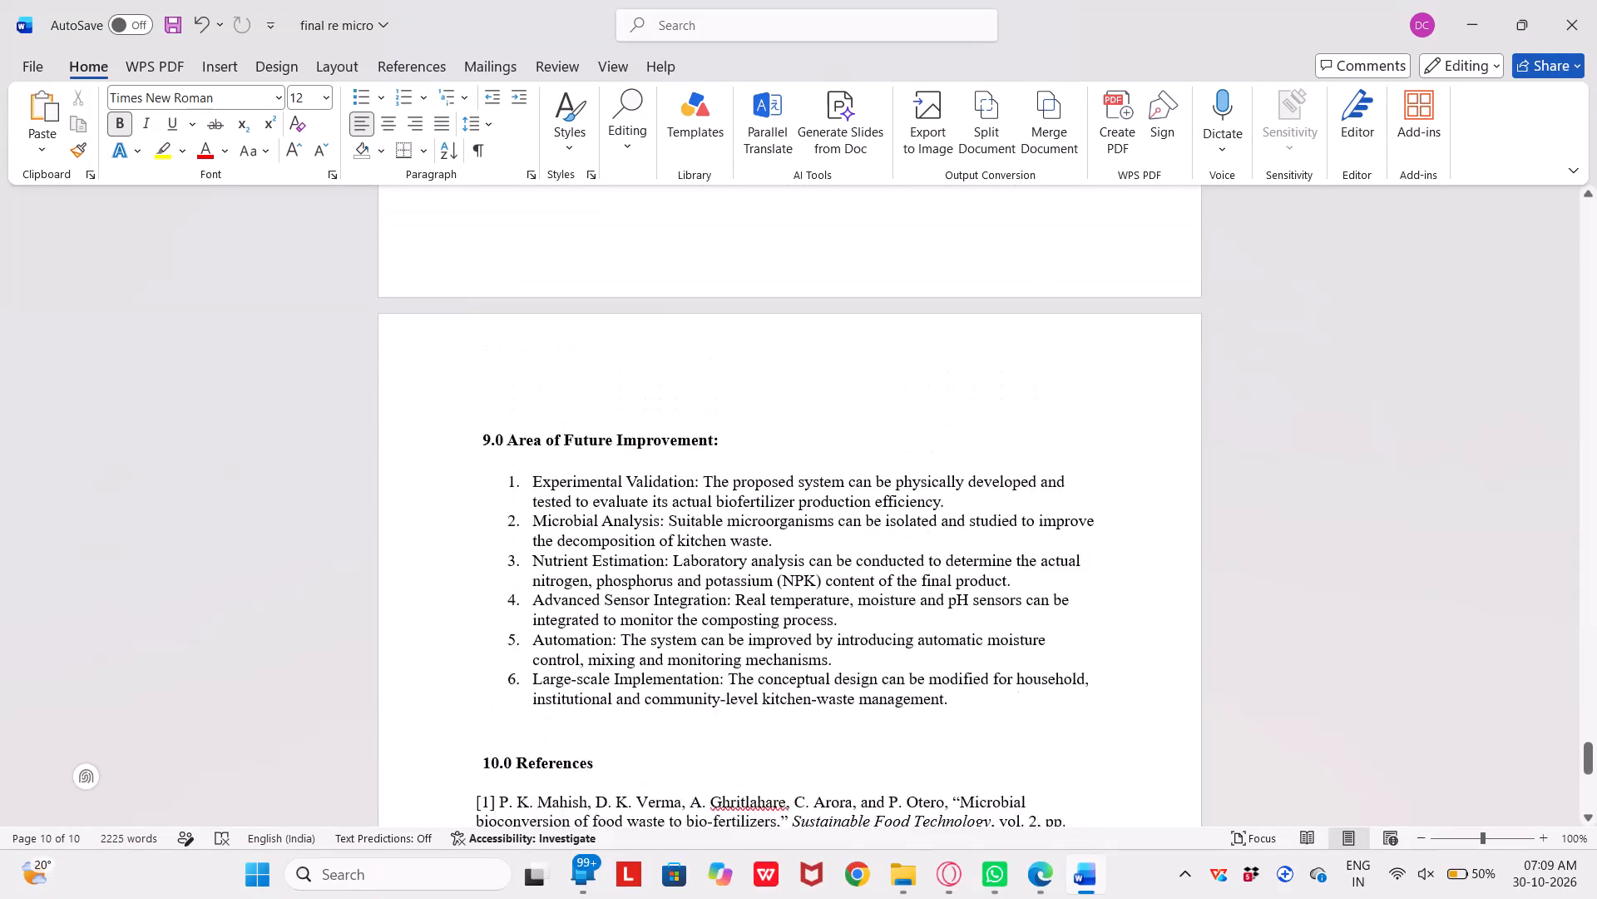
{"action": "scroll", "coordinate": [722, 664], "scroll_direction": "up", "scroll_amount": 11}
{"action": "scroll", "coordinate": [719, 661], "scroll_direction": "up", "scroll_amount": 10}
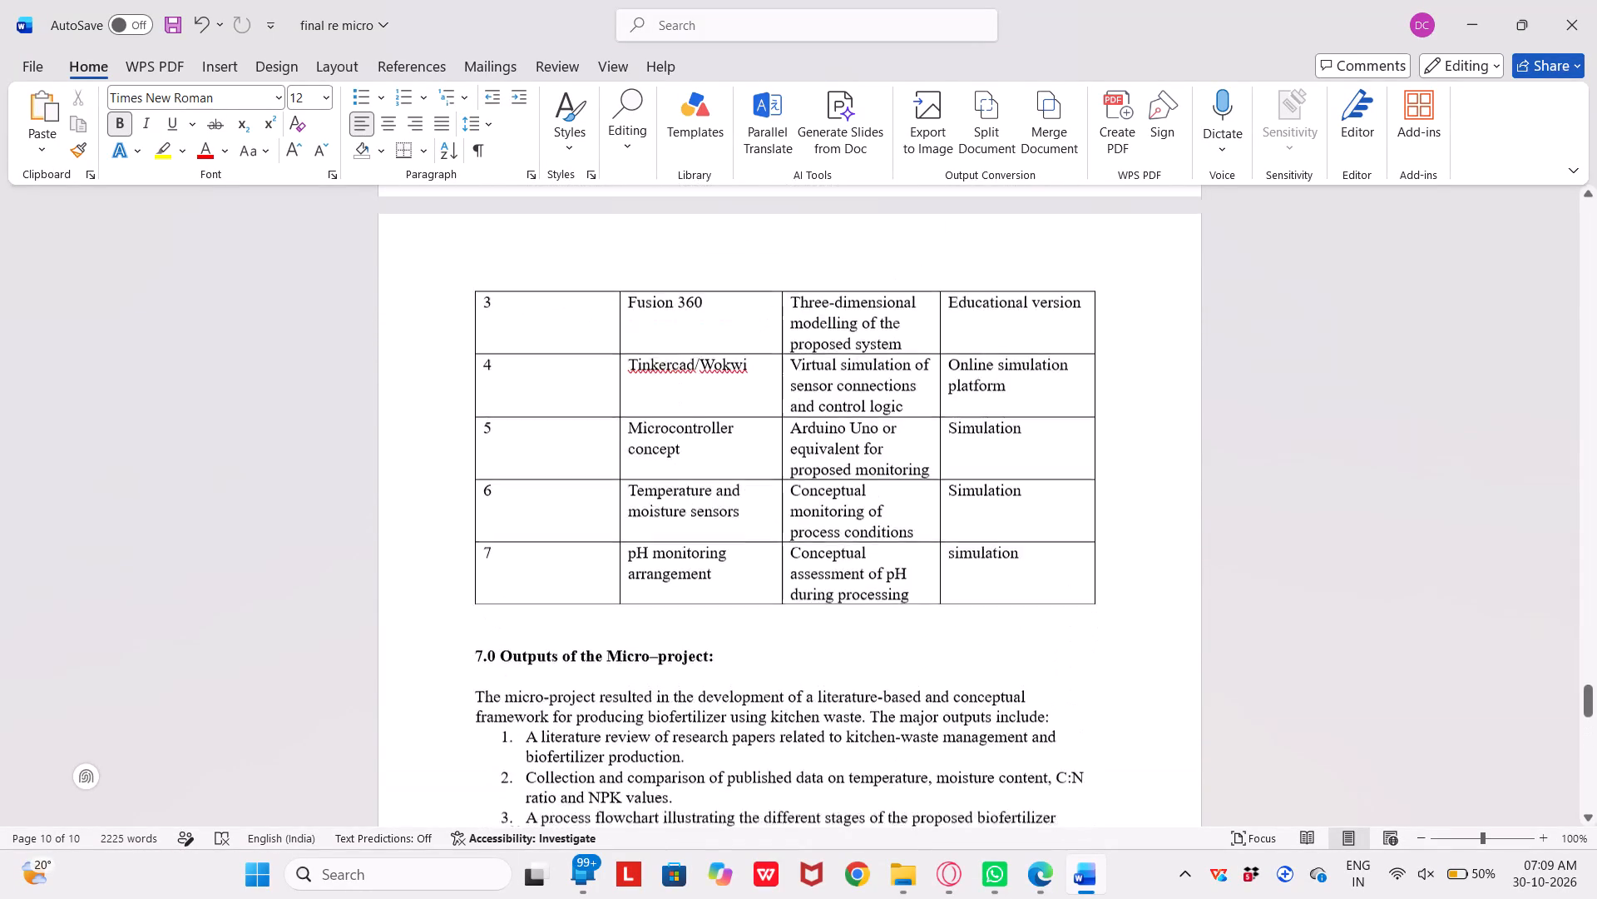
{"action": "scroll", "coordinate": [719, 661], "scroll_direction": "up", "scroll_amount": 20}
{"action": "scroll", "coordinate": [719, 661], "scroll_direction": "up", "scroll_amount": 17}
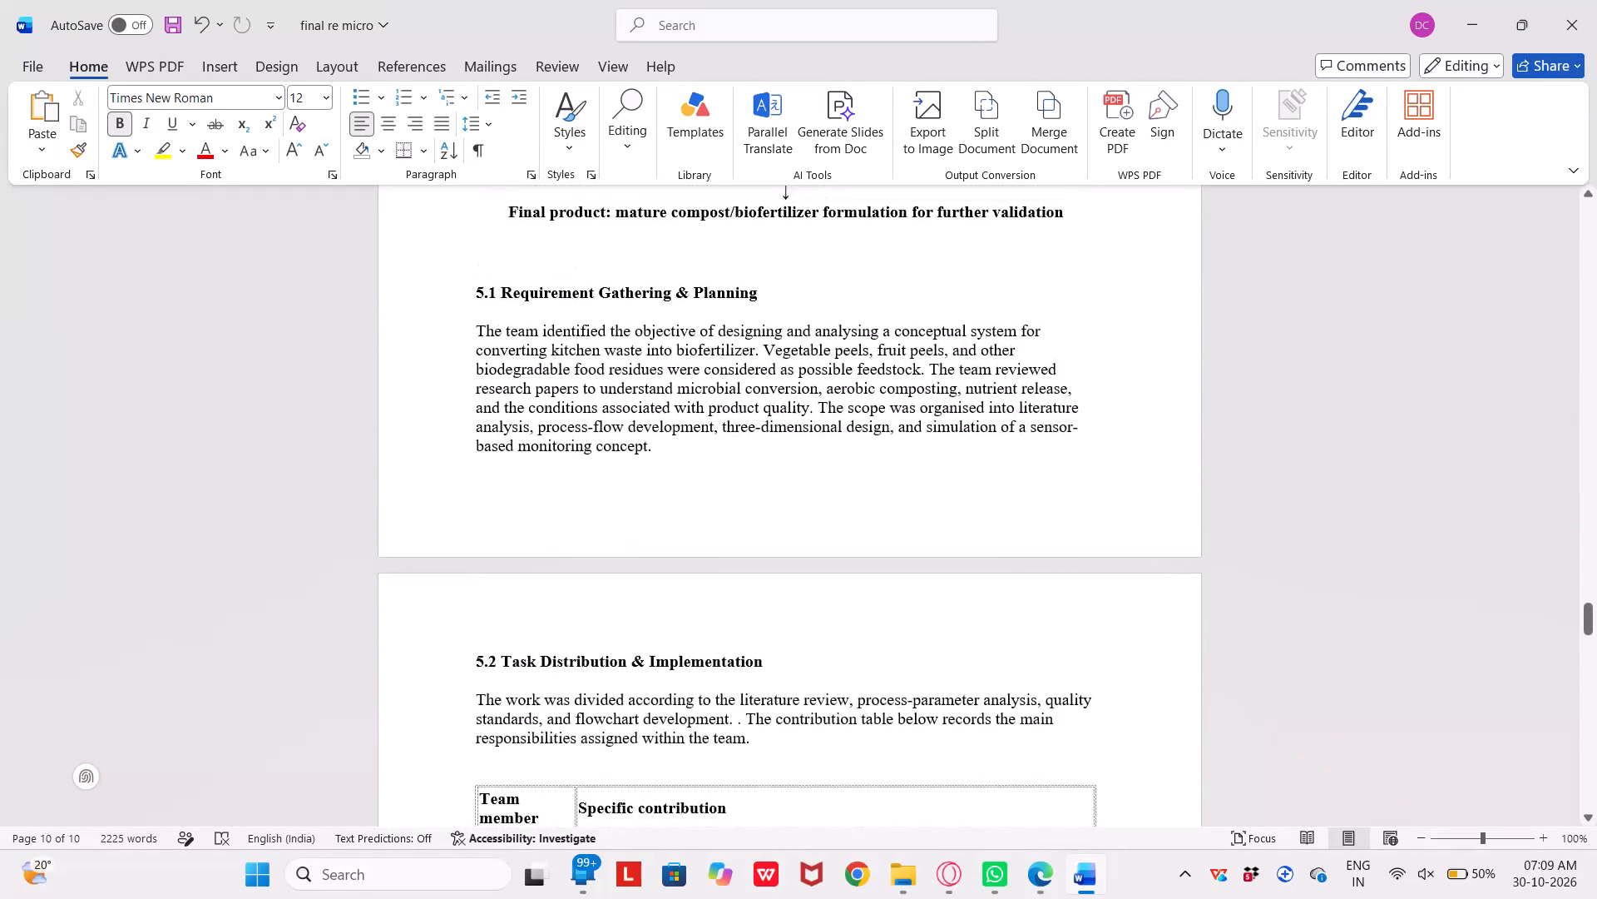
{"action": "scroll", "coordinate": [719, 661], "scroll_direction": "up", "scroll_amount": 20}
{"action": "scroll", "coordinate": [719, 661], "scroll_direction": "up", "scroll_amount": 12}
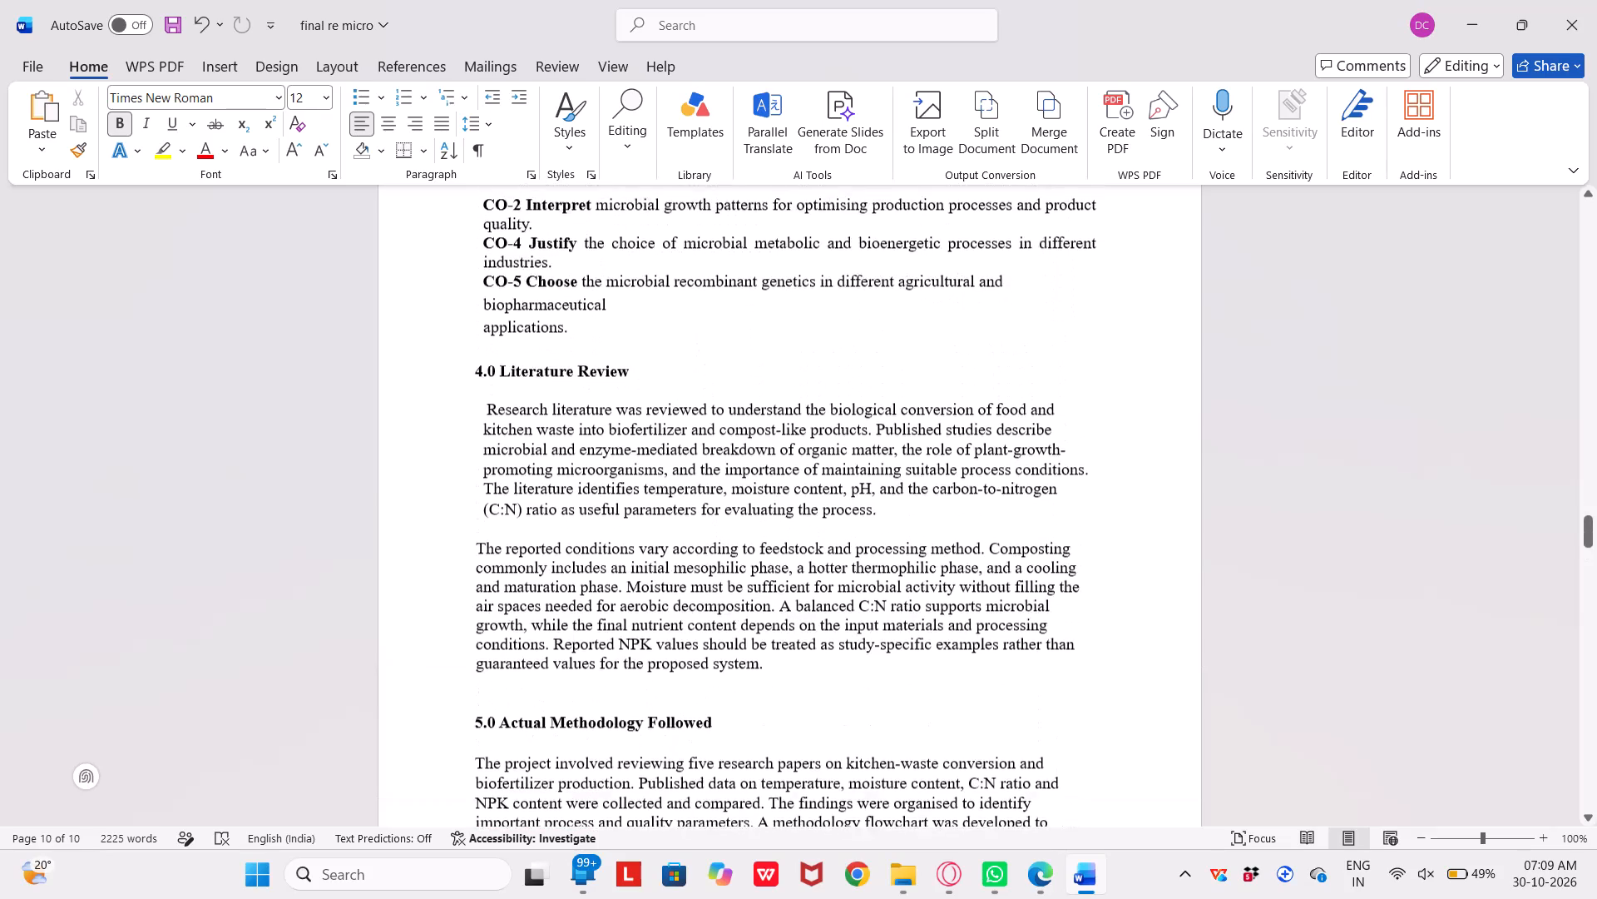
{"action": "scroll", "coordinate": [719, 661], "scroll_direction": "up", "scroll_amount": 20}
{"action": "scroll", "coordinate": [719, 661], "scroll_direction": "up", "scroll_amount": 17}
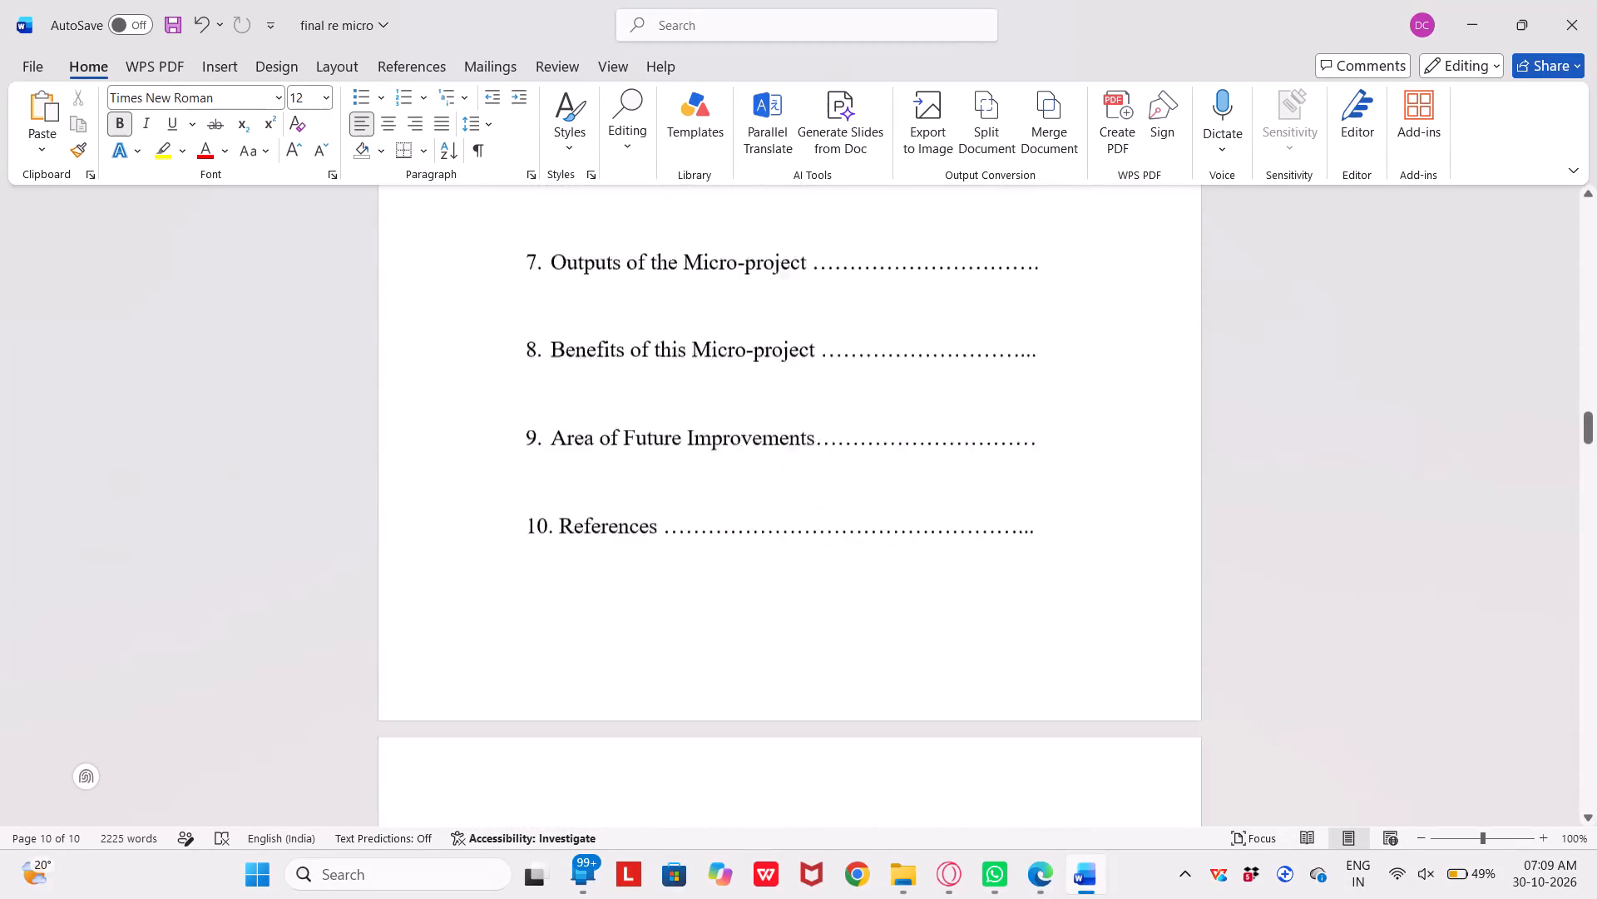
{"action": "scroll", "coordinate": [719, 661], "scroll_direction": "up", "scroll_amount": 14}
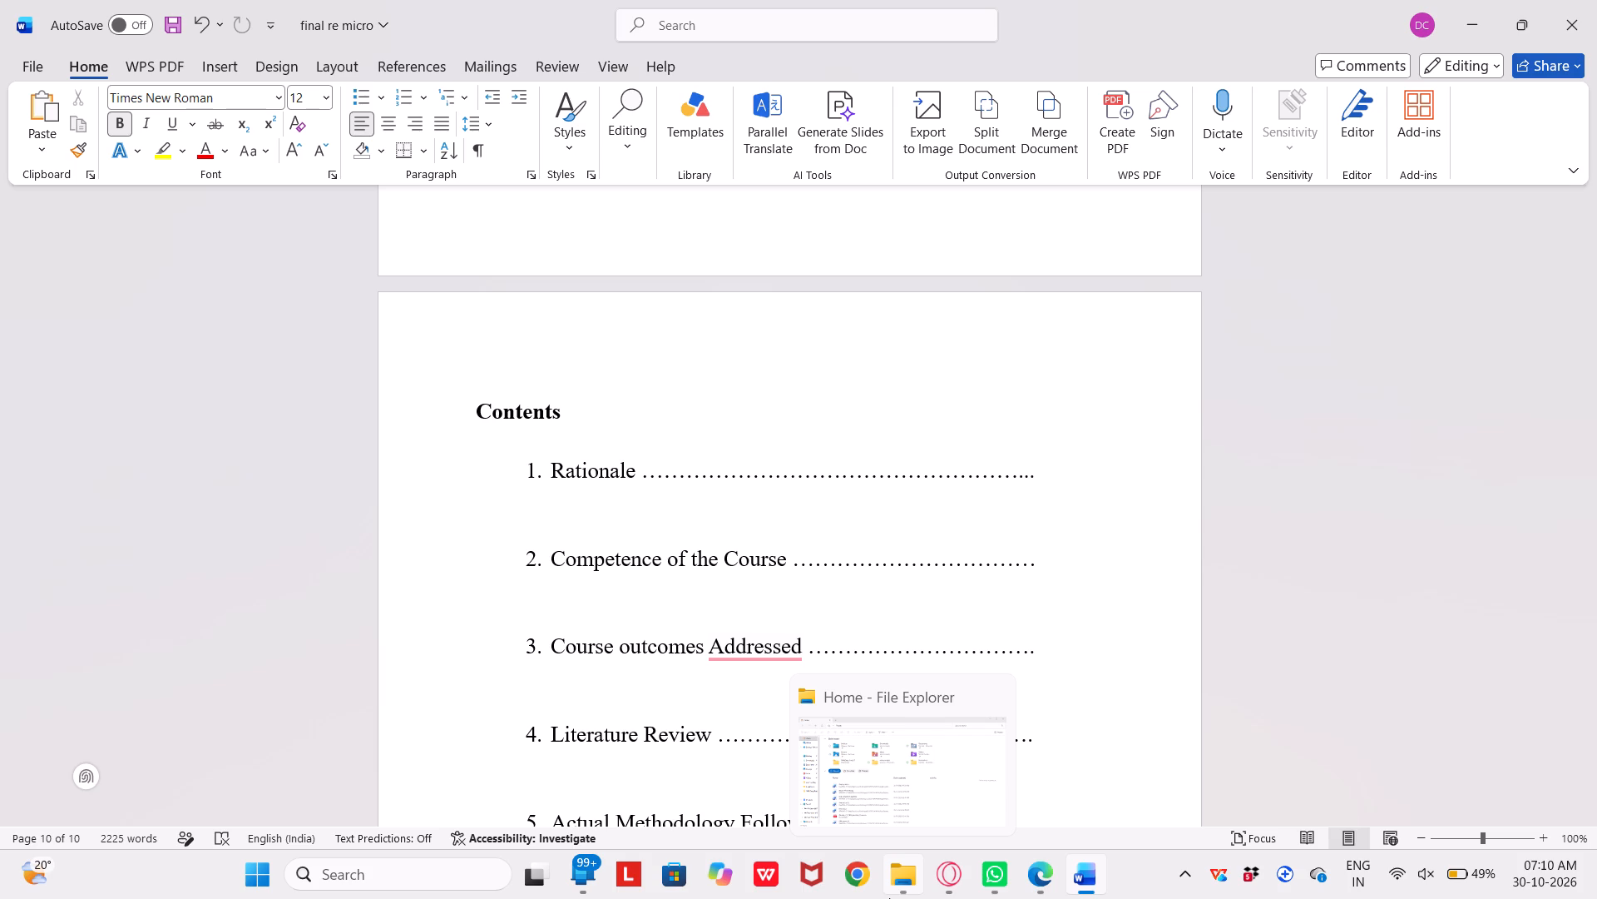
{"action": "scroll", "coordinate": [776, 647], "scroll_direction": "up", "scroll_amount": 8}
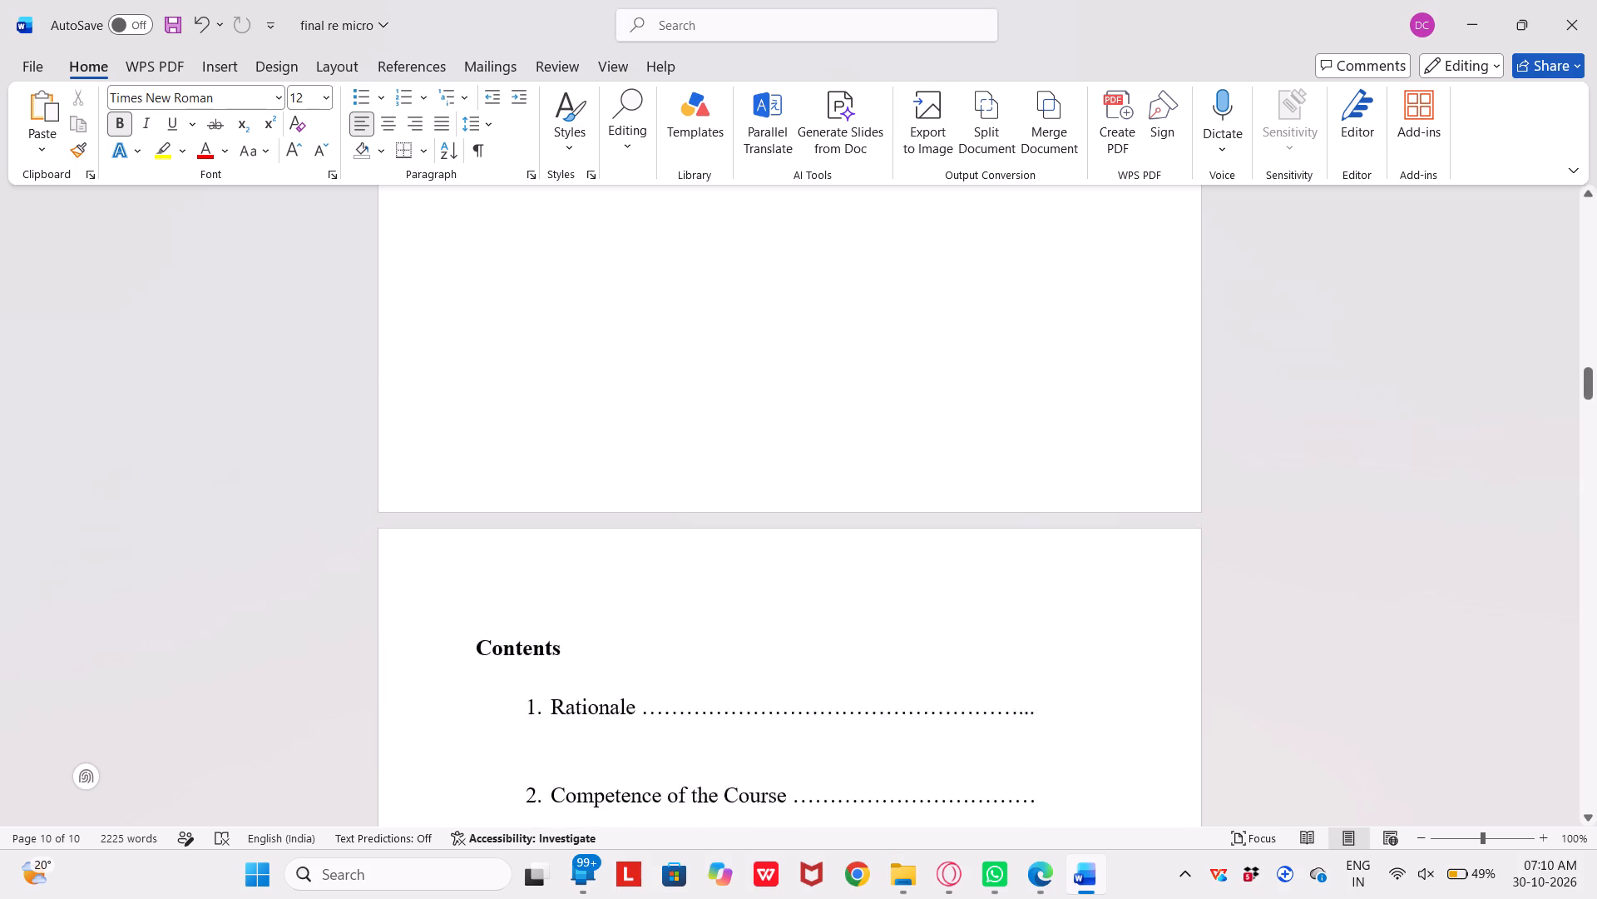
{"action": "scroll", "coordinate": [776, 643], "scroll_direction": "up", "scroll_amount": 20}
{"action": "scroll", "coordinate": [776, 643], "scroll_direction": "up", "scroll_amount": 19}
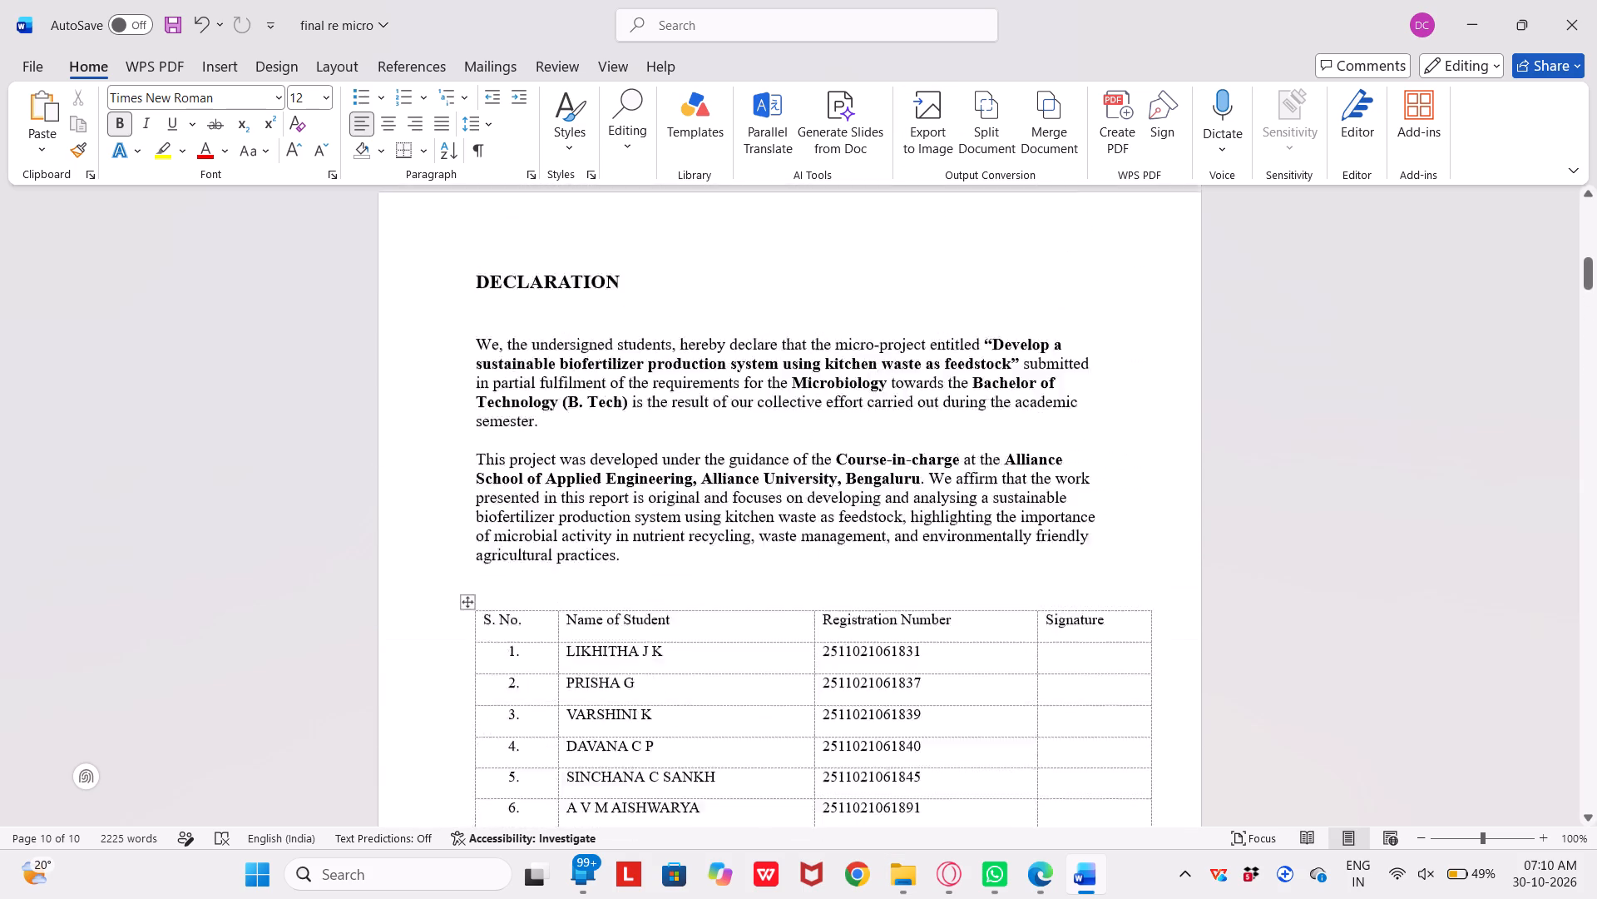
{"action": "scroll", "coordinate": [794, 652], "scroll_direction": "up", "scroll_amount": 20}
{"action": "scroll", "coordinate": [794, 652], "scroll_direction": "up", "scroll_amount": 14}
{"action": "scroll", "coordinate": [797, 646], "scroll_direction": "down", "scroll_amount": 5}
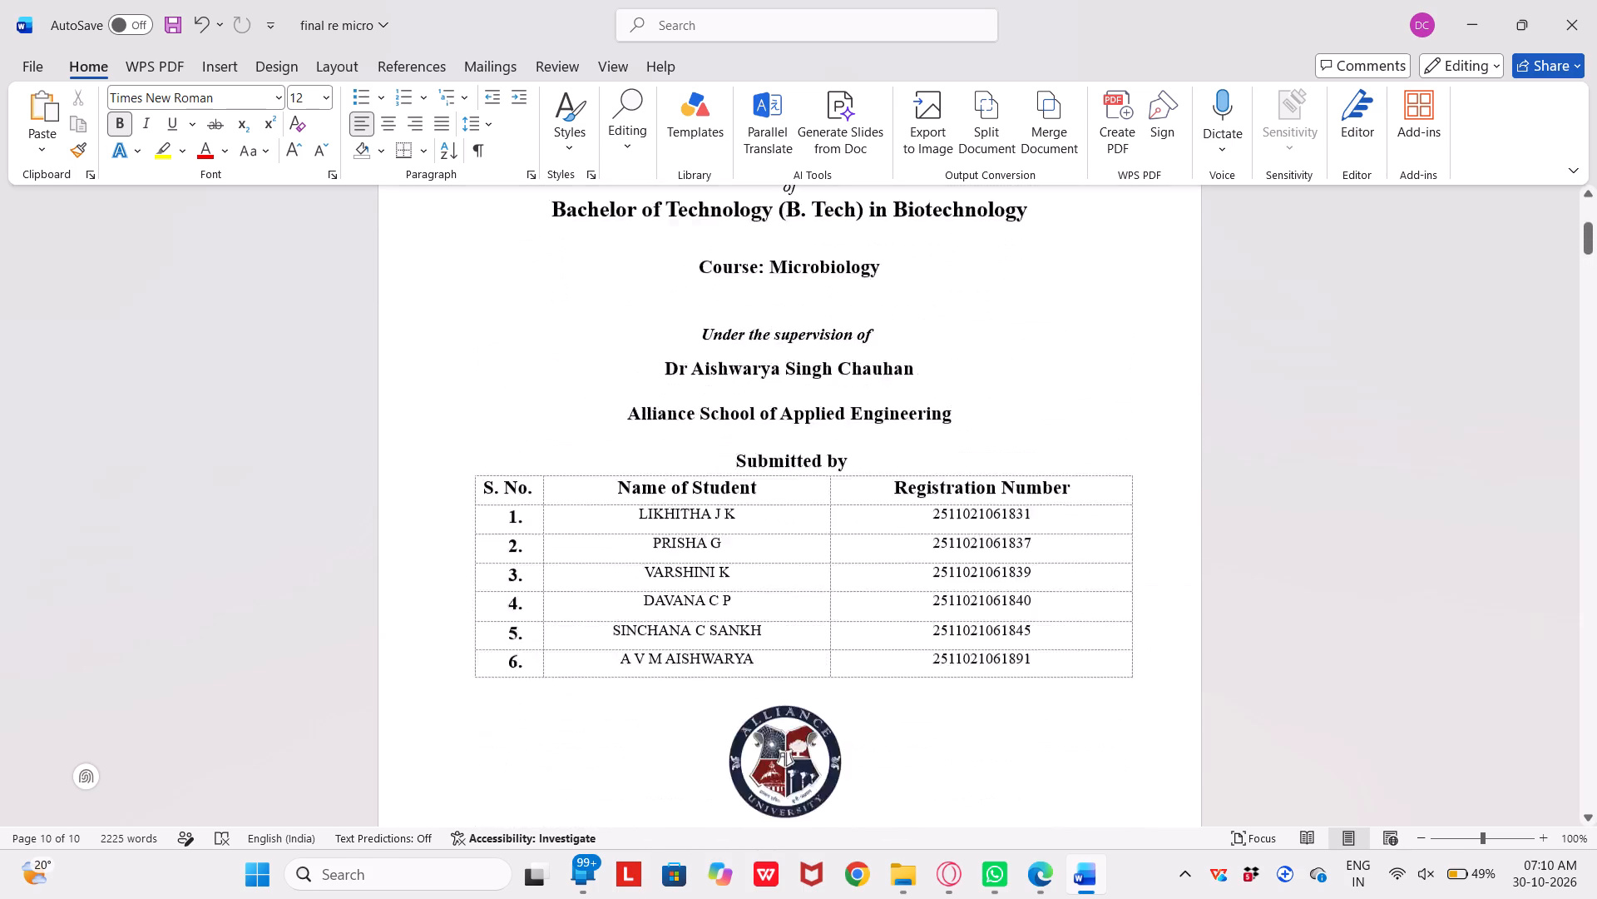
{"action": "scroll", "coordinate": [797, 643], "scroll_direction": "down", "scroll_amount": 20}
{"action": "scroll", "coordinate": [797, 643], "scroll_direction": "down", "scroll_amount": 1}
{"action": "scroll", "coordinate": [799, 632], "scroll_direction": "up", "scroll_amount": 20}
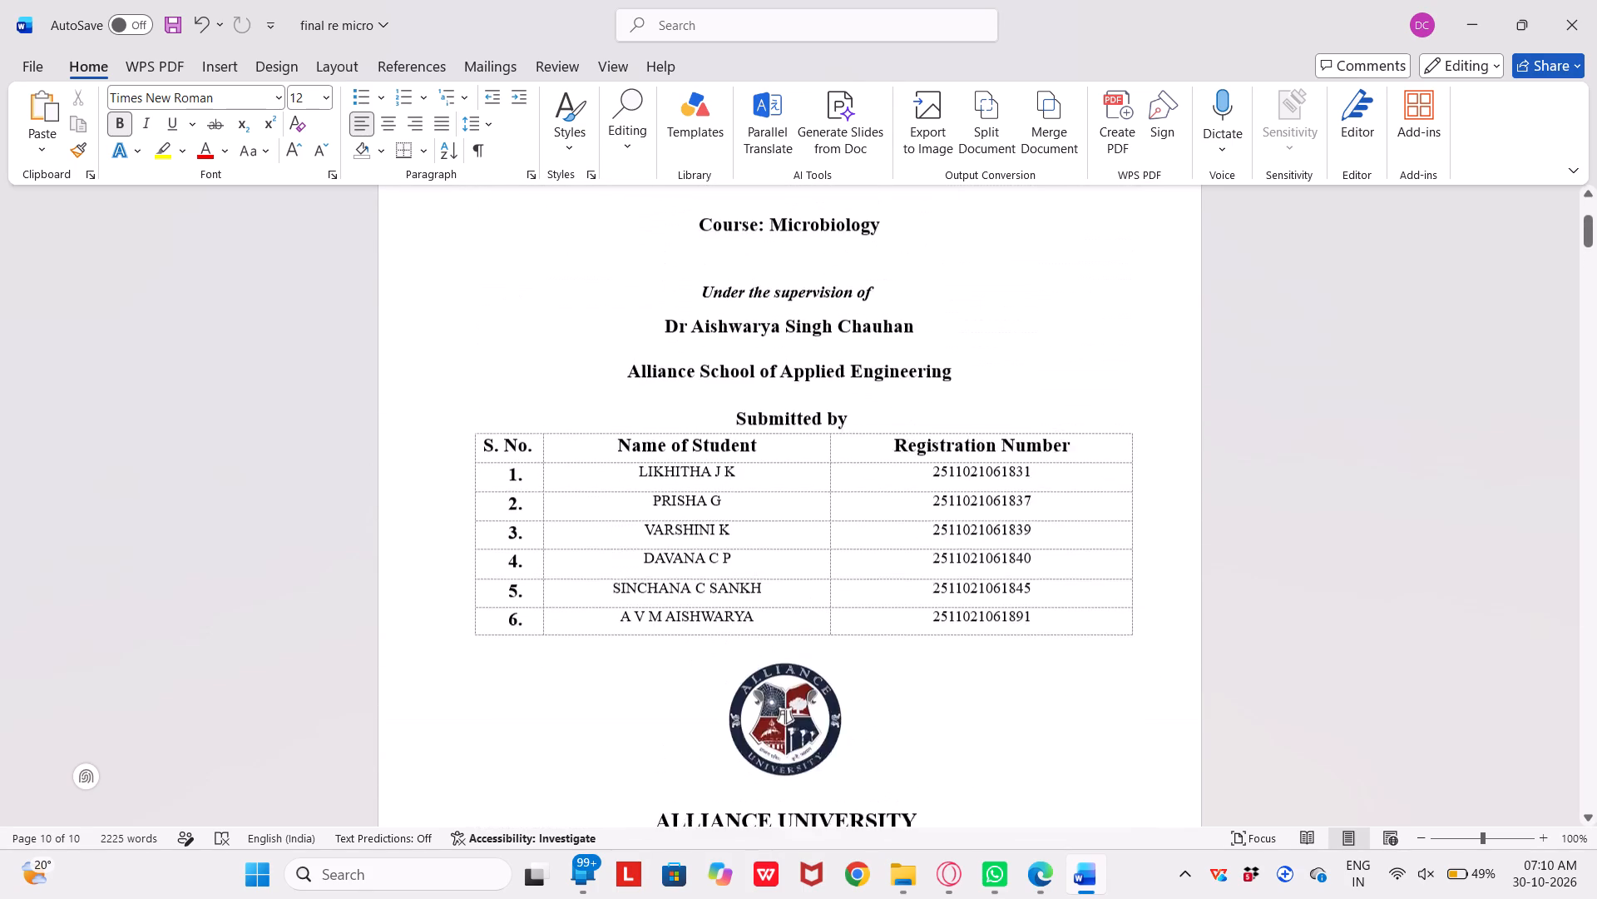
{"action": "scroll", "coordinate": [799, 632], "scroll_direction": "up", "scroll_amount": 8}
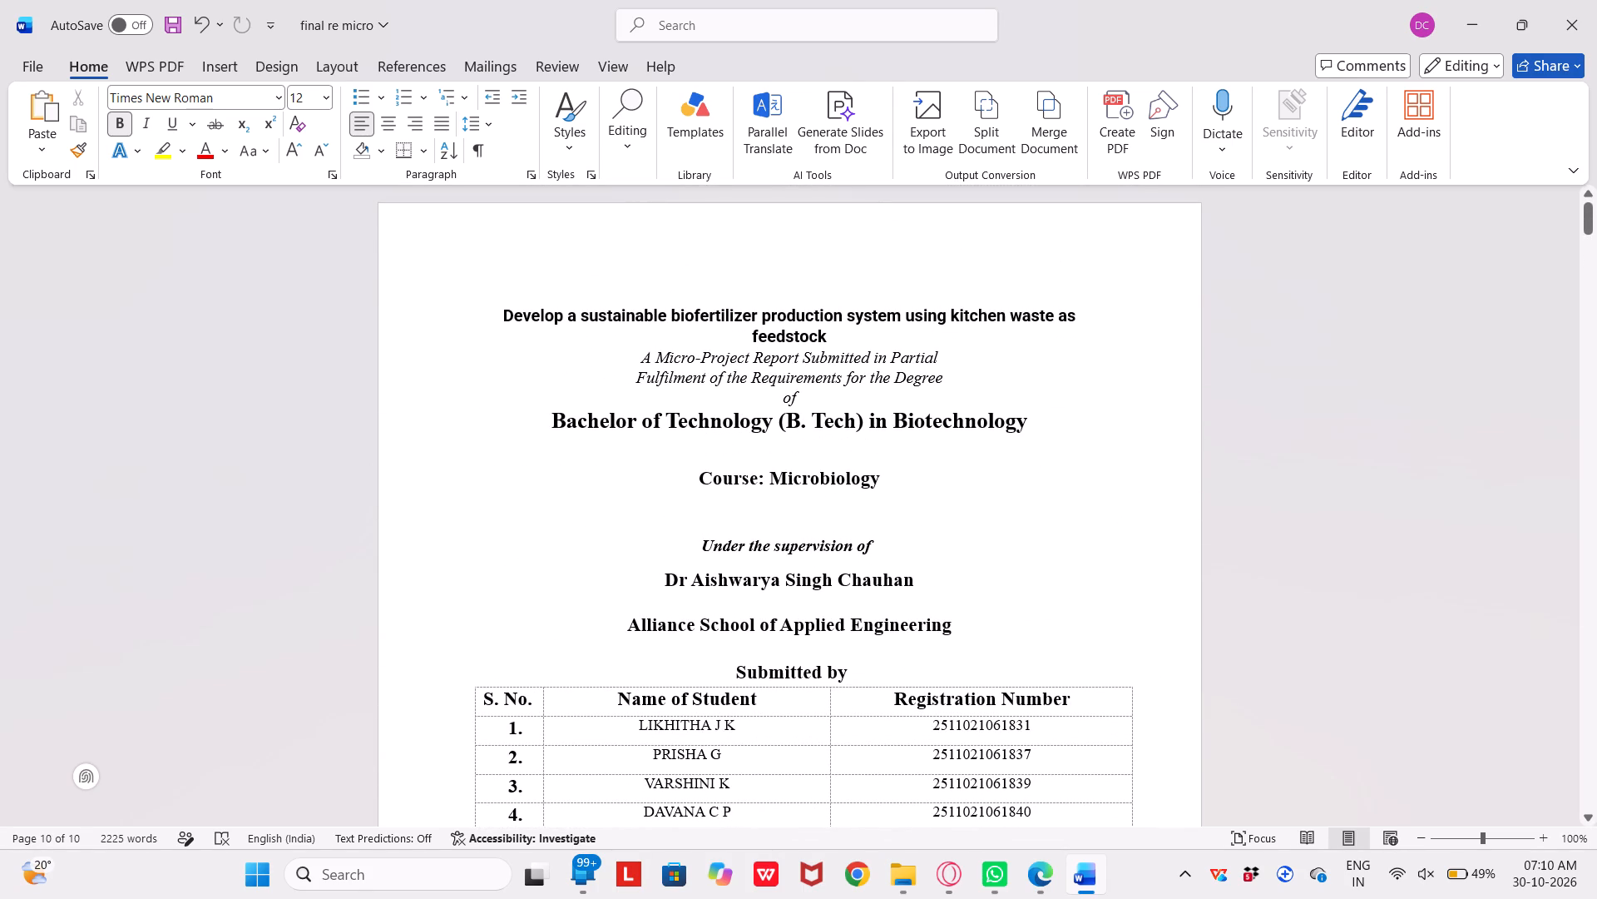
{"action": "scroll", "coordinate": [799, 632], "scroll_direction": "down", "scroll_amount": 6}
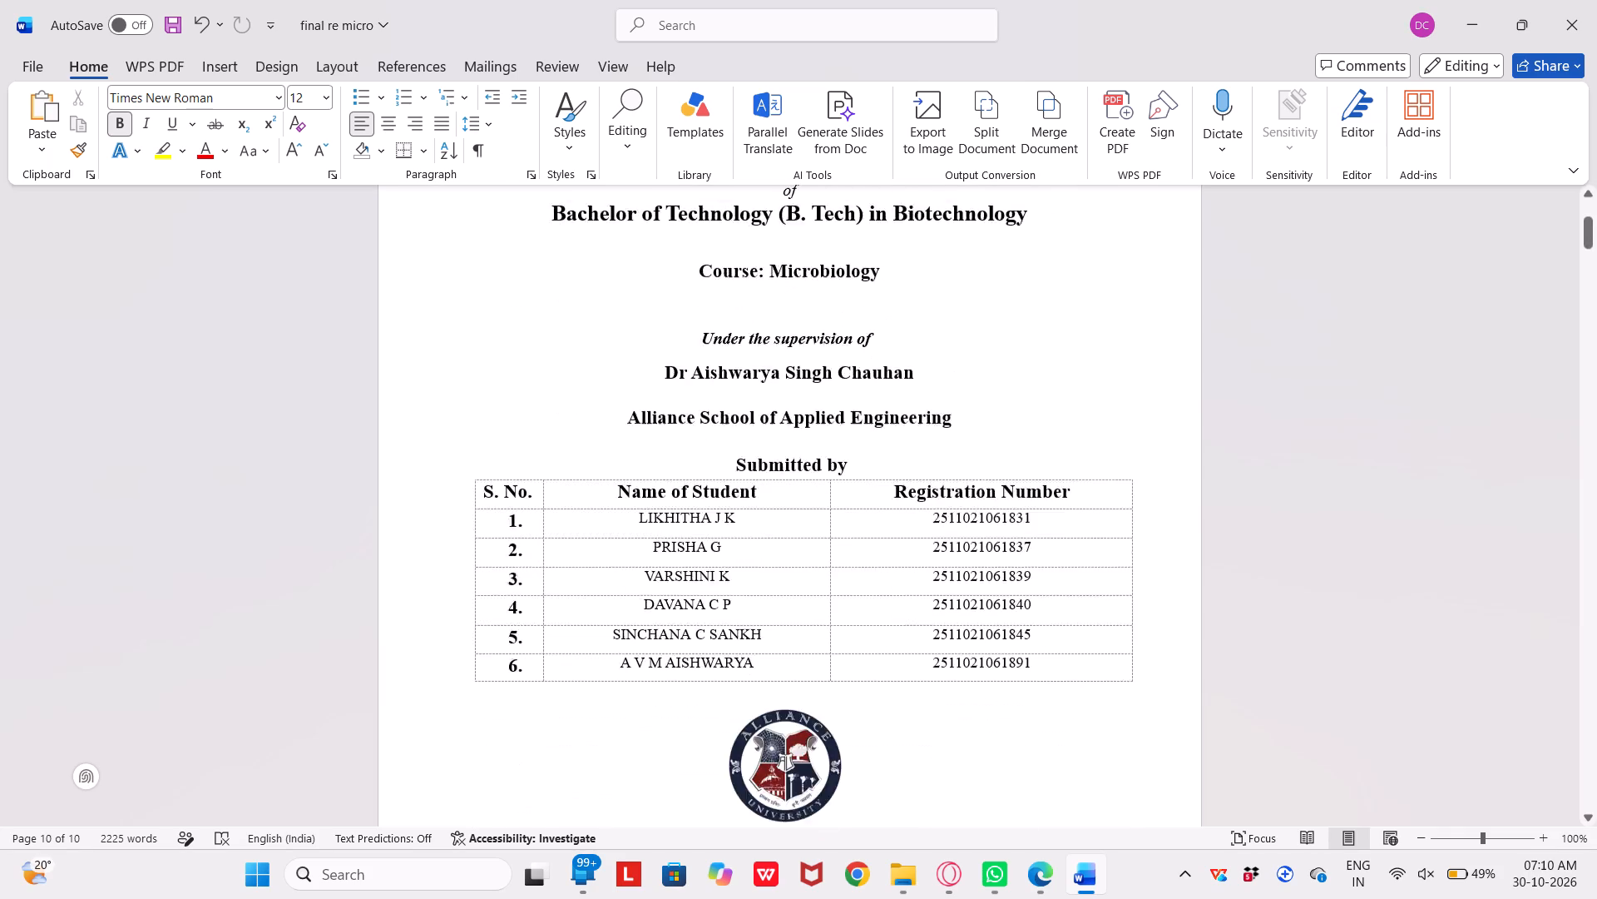
{"action": "scroll", "coordinate": [799, 632], "scroll_direction": "down", "scroll_amount": 4}
{"action": "scroll", "coordinate": [799, 630], "scroll_direction": "up", "scroll_amount": 1}
{"action": "scroll", "coordinate": [799, 630], "scroll_direction": "down", "scroll_amount": 2}
{"action": "scroll", "coordinate": [799, 628], "scroll_direction": "up", "scroll_amount": 12}
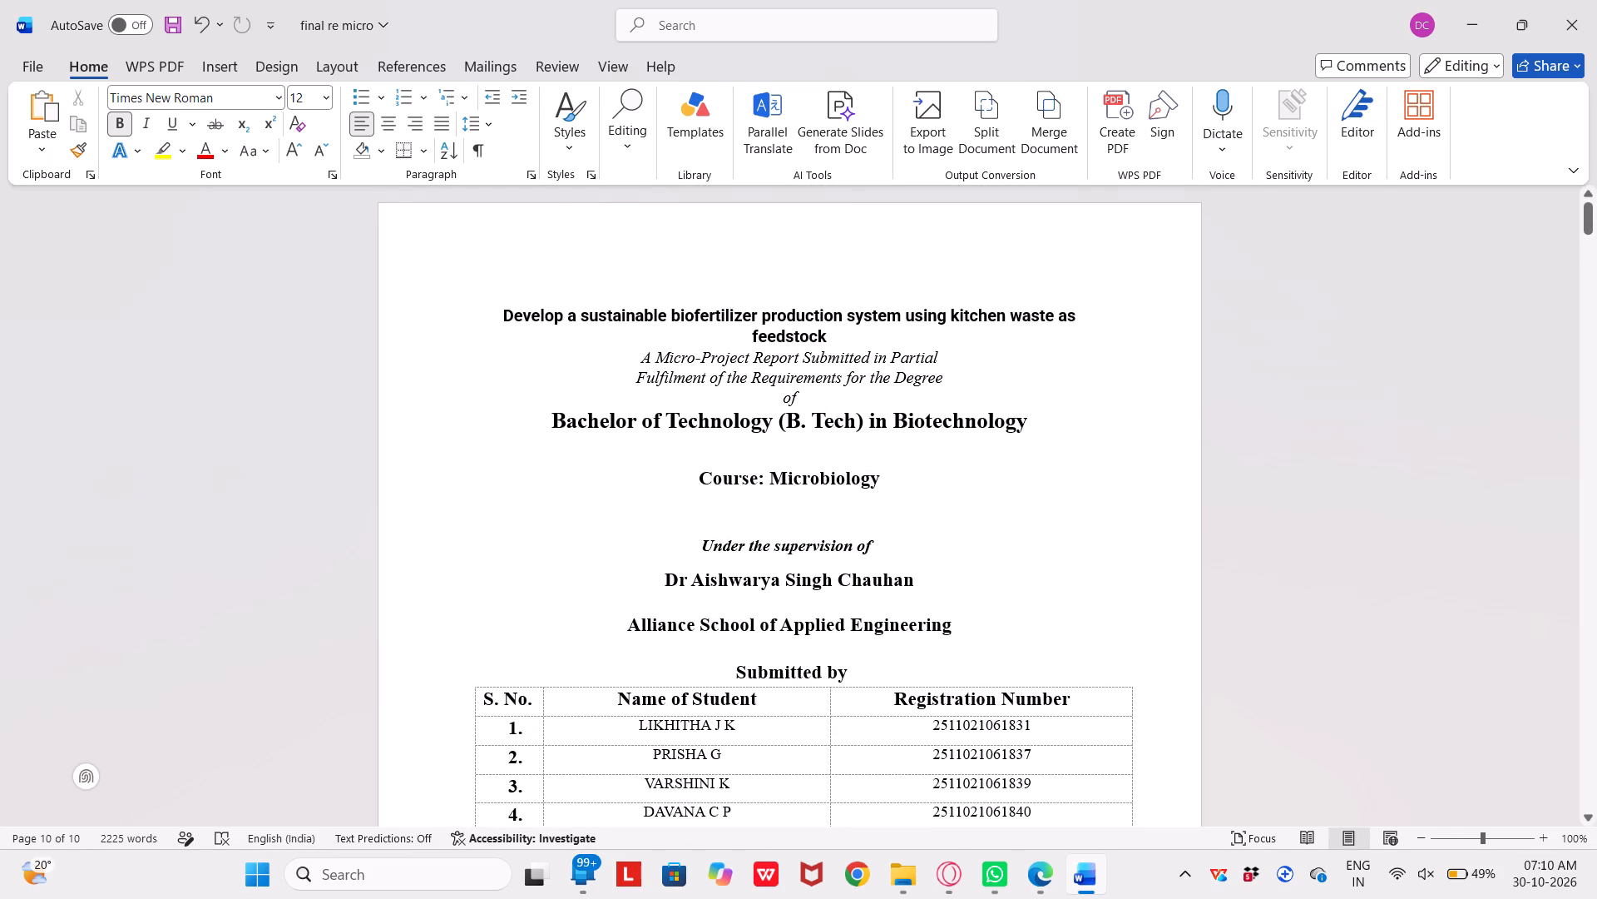
Widen the Team member column of the section 5.2 contribution table so its heading fits on a single line.
{"action": "scroll", "coordinate": [799, 628], "scroll_direction": "down", "scroll_amount": 20}
{"action": "scroll", "coordinate": [799, 628], "scroll_direction": "down", "scroll_amount": 6}
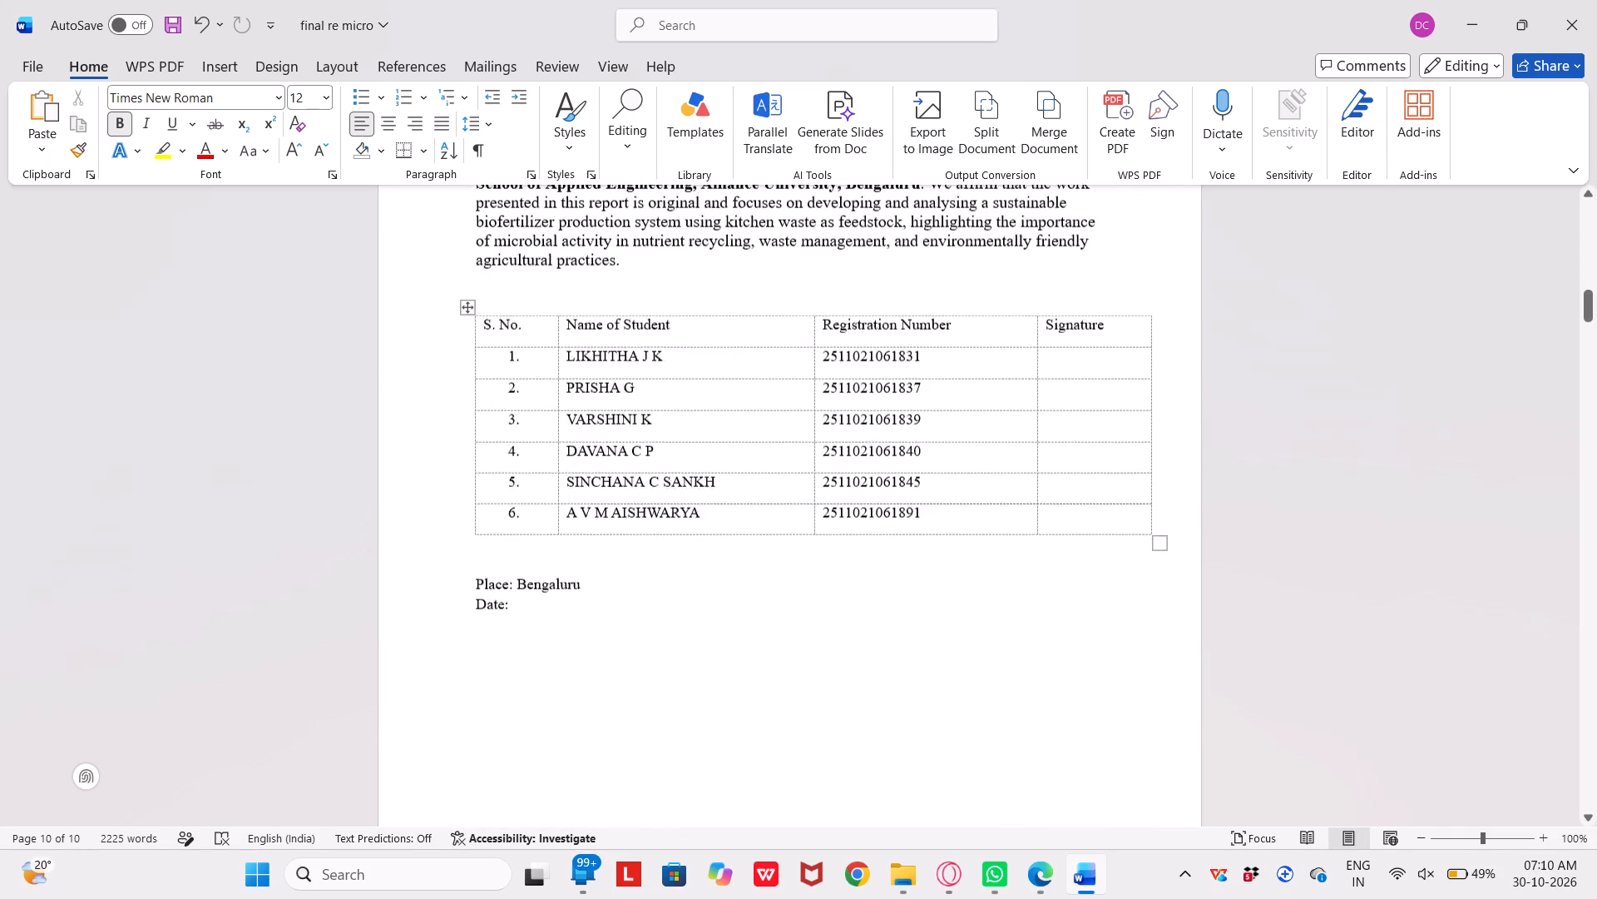
{"action": "scroll", "coordinate": [797, 624], "scroll_direction": "down", "scroll_amount": 20}
{"action": "scroll", "coordinate": [797, 624], "scroll_direction": "down", "scroll_amount": 17}
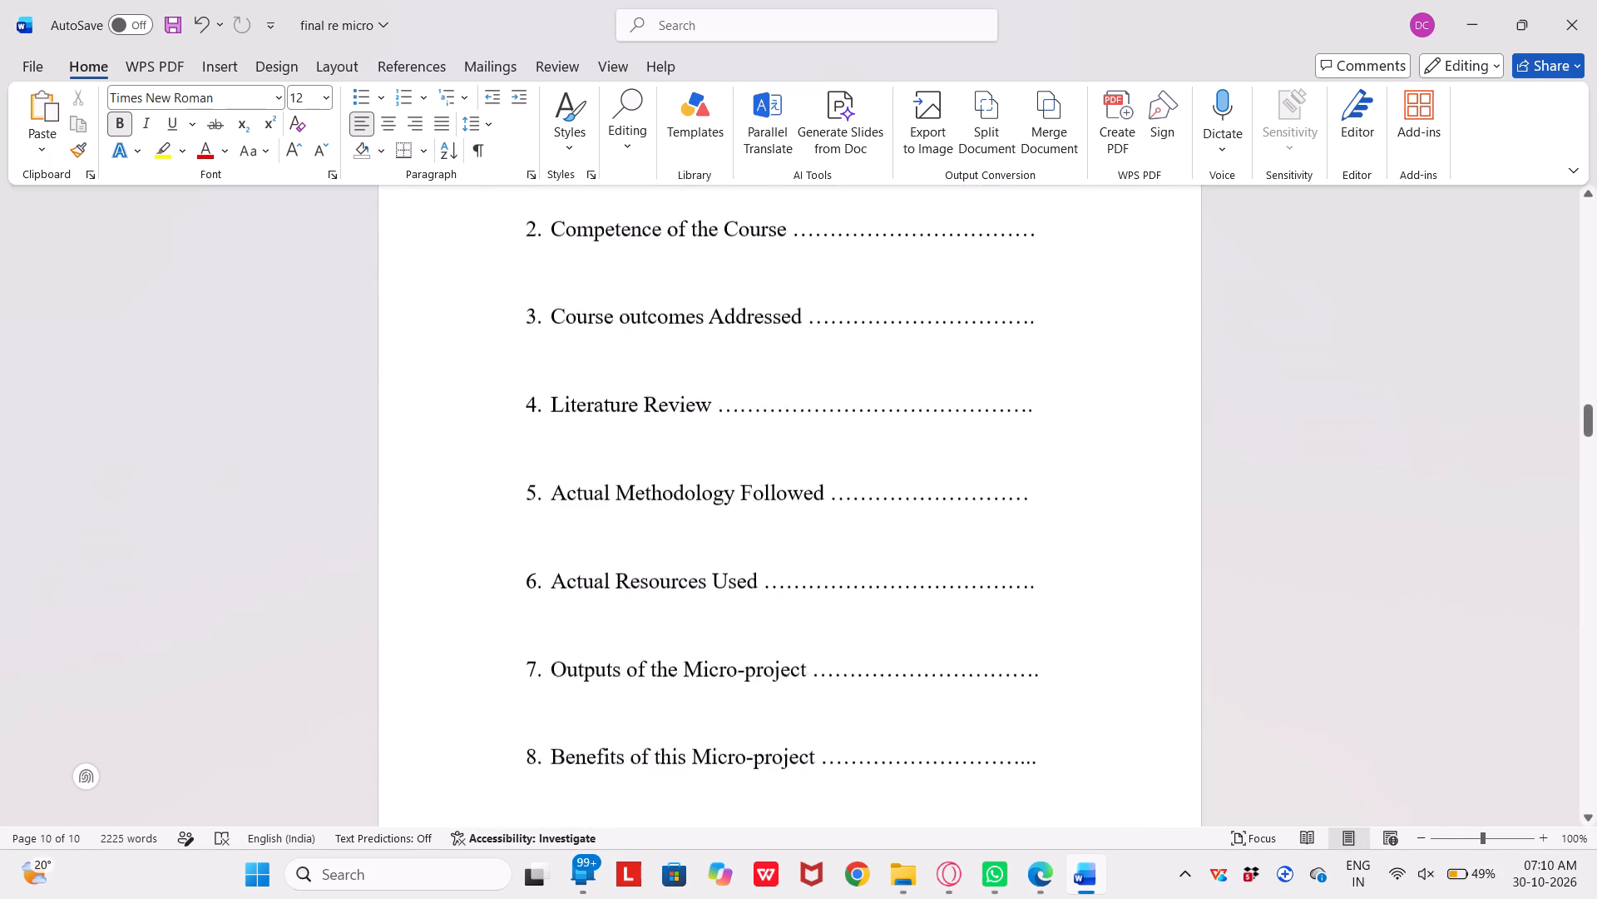
{"action": "scroll", "coordinate": [794, 628], "scroll_direction": "down", "scroll_amount": 20}
{"action": "scroll", "coordinate": [794, 628], "scroll_direction": "down", "scroll_amount": 17}
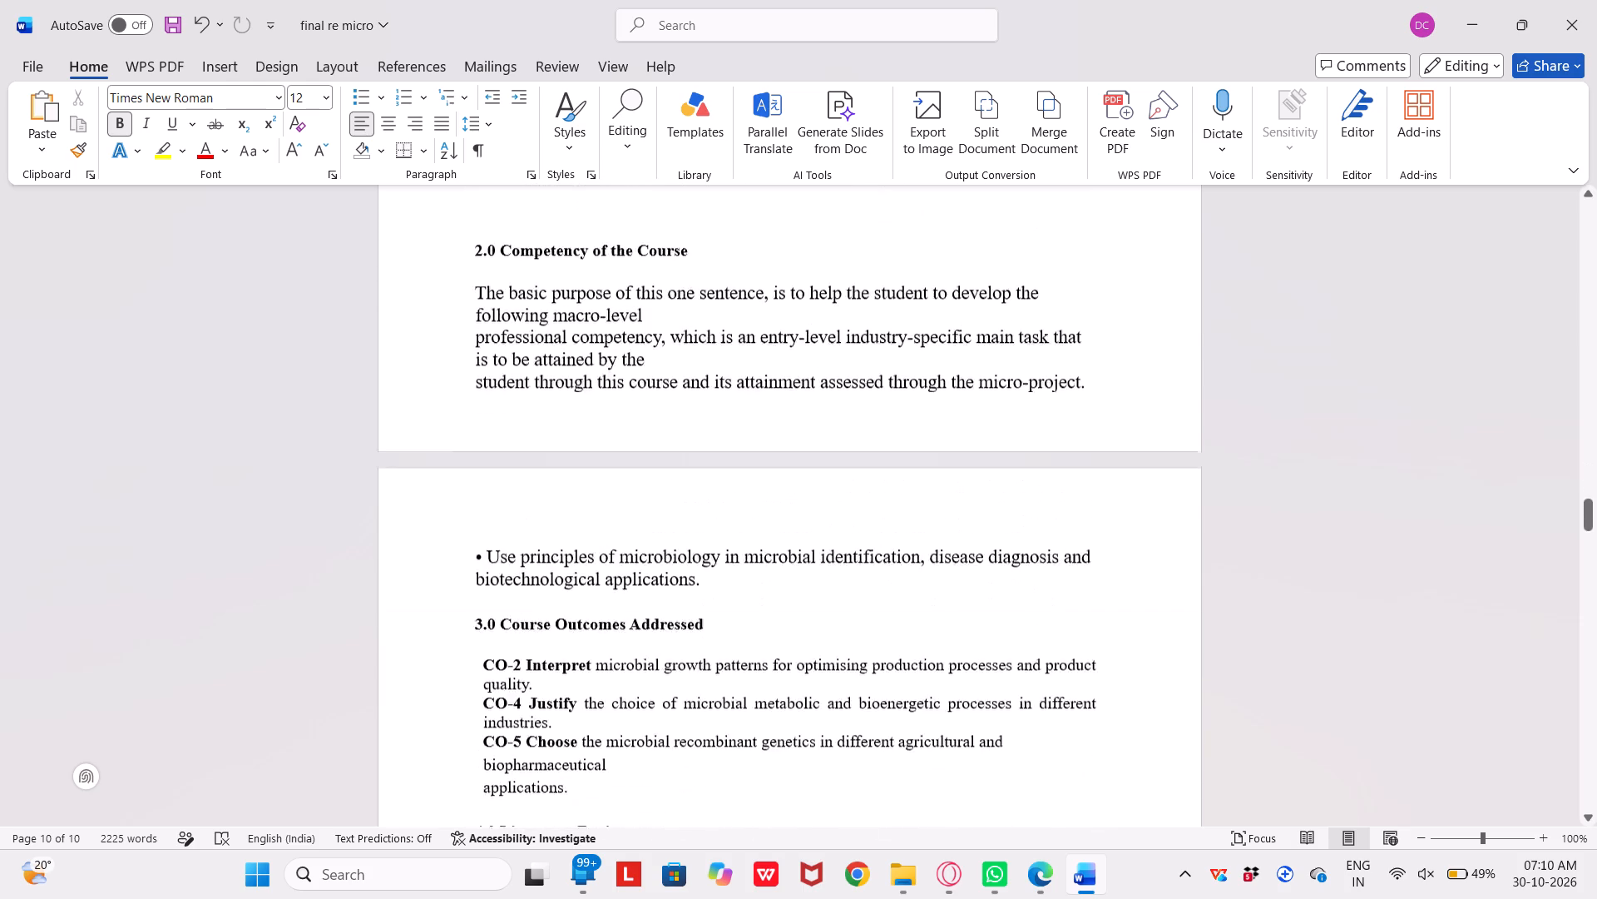
{"action": "scroll", "coordinate": [788, 626], "scroll_direction": "down", "scroll_amount": 20}
{"action": "scroll", "coordinate": [788, 626], "scroll_direction": "down", "scroll_amount": 17}
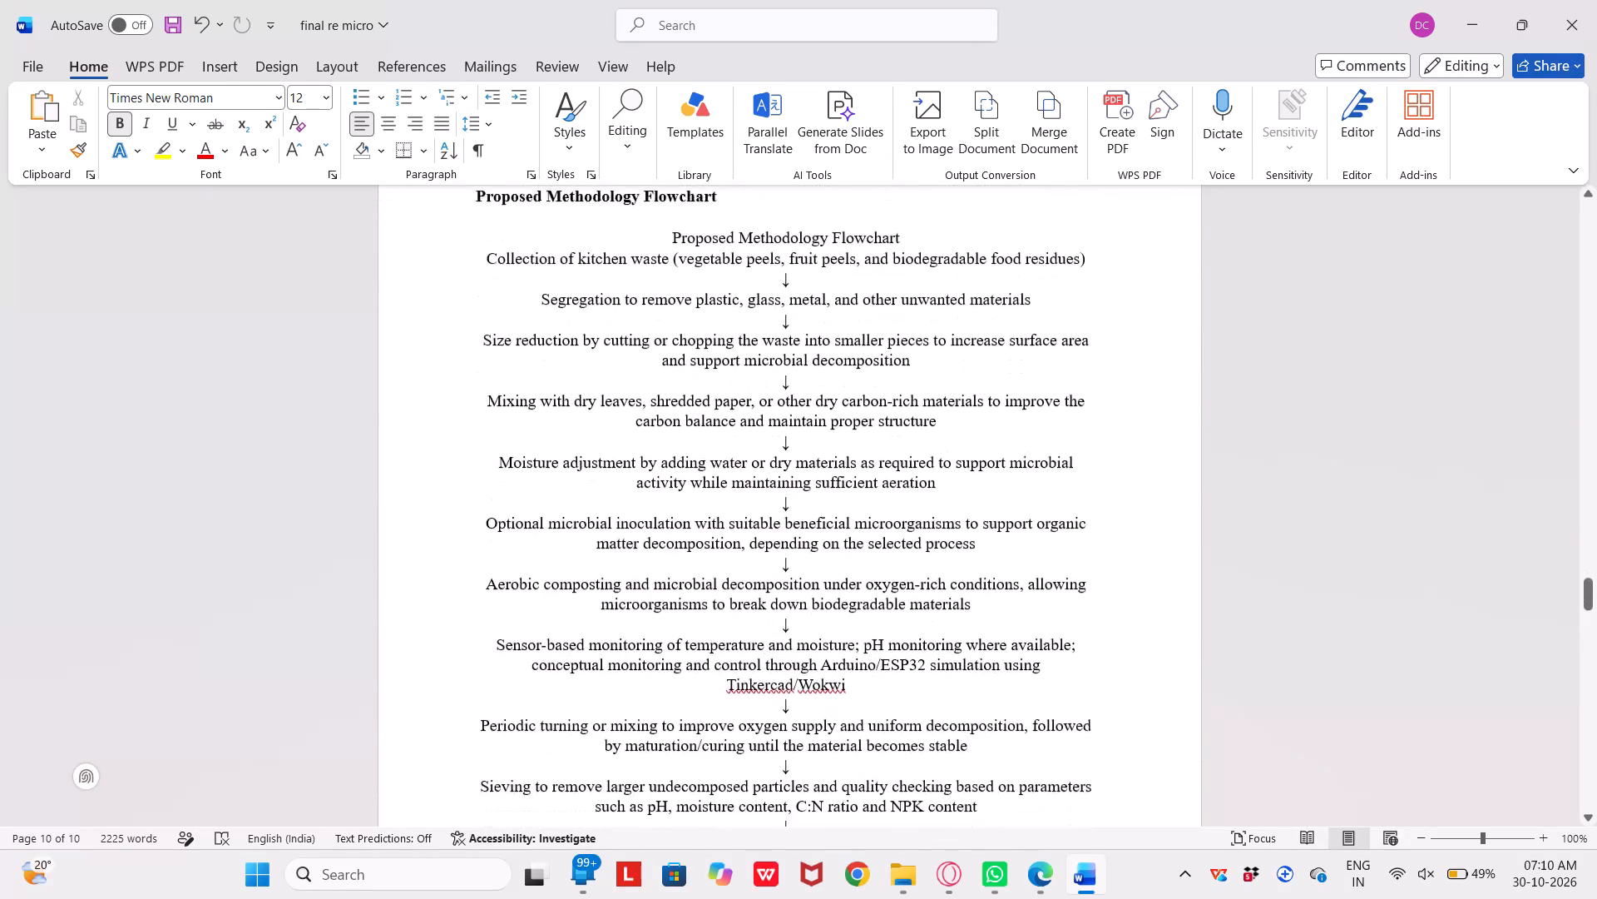
{"action": "scroll", "coordinate": [788, 623], "scroll_direction": "down", "scroll_amount": 20}
{"action": "scroll", "coordinate": [788, 623], "scroll_direction": "down", "scroll_amount": 9}
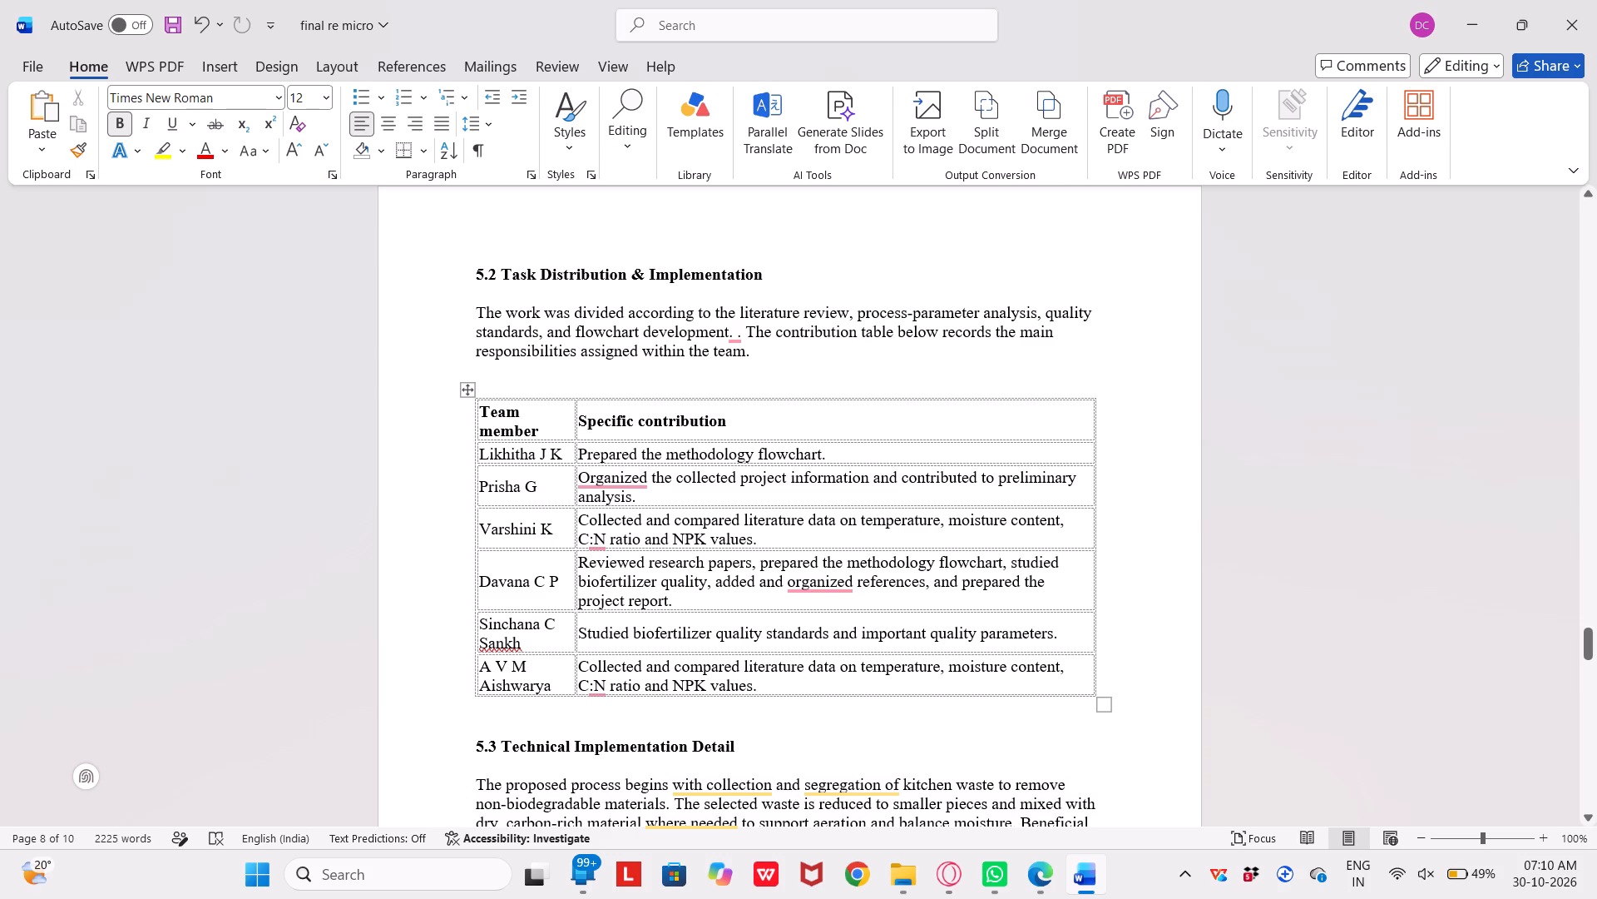
{"action": "left_click", "coordinate": [573, 408]}
{"action": "left_click", "coordinate": [578, 402]}
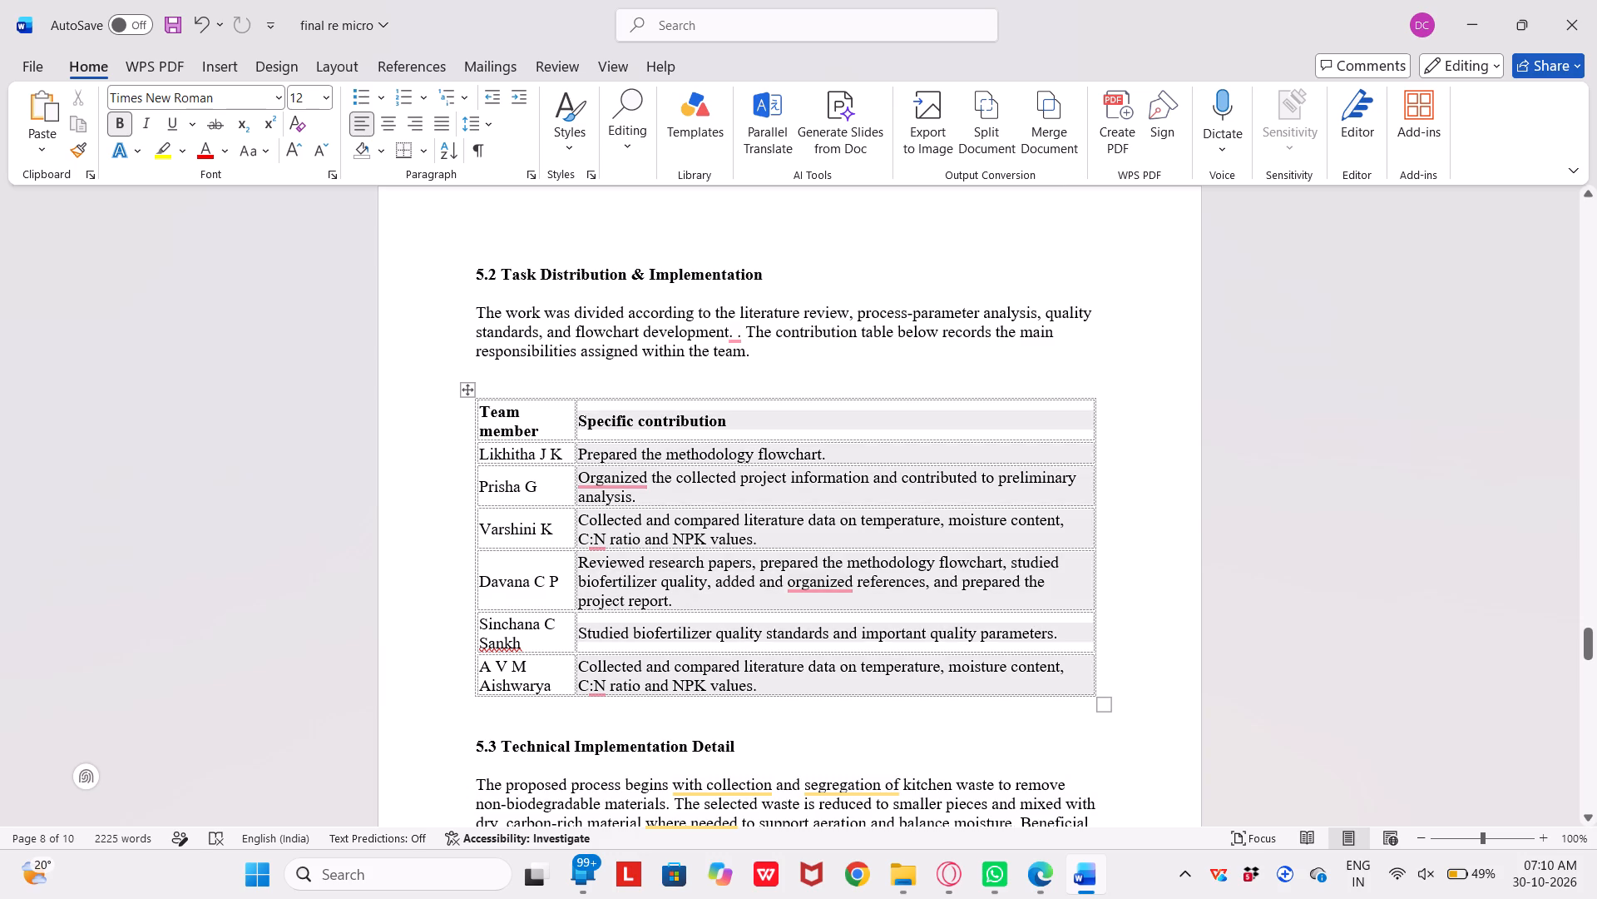
{"action": "left_click", "coordinate": [574, 408]}
{"action": "left_click_drag", "start_coordinate": [575, 405], "coordinate": [587, 405]}
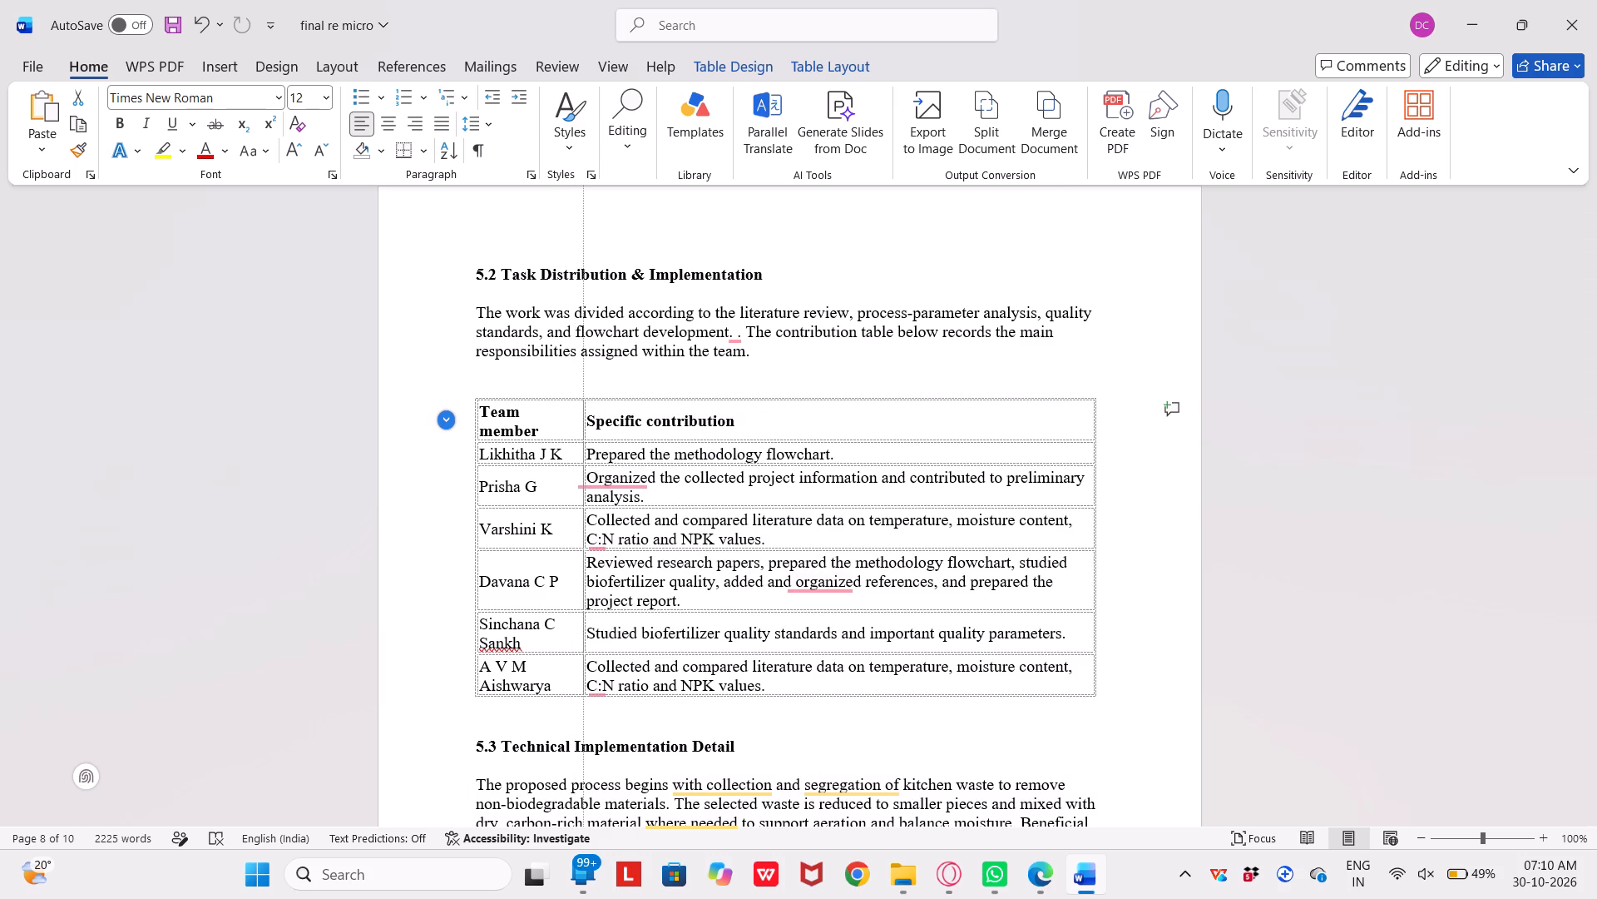
{"action": "left_click_drag", "start_coordinate": [587, 405], "coordinate": [604, 405]}
{"action": "left_click", "coordinate": [1034, 716]}
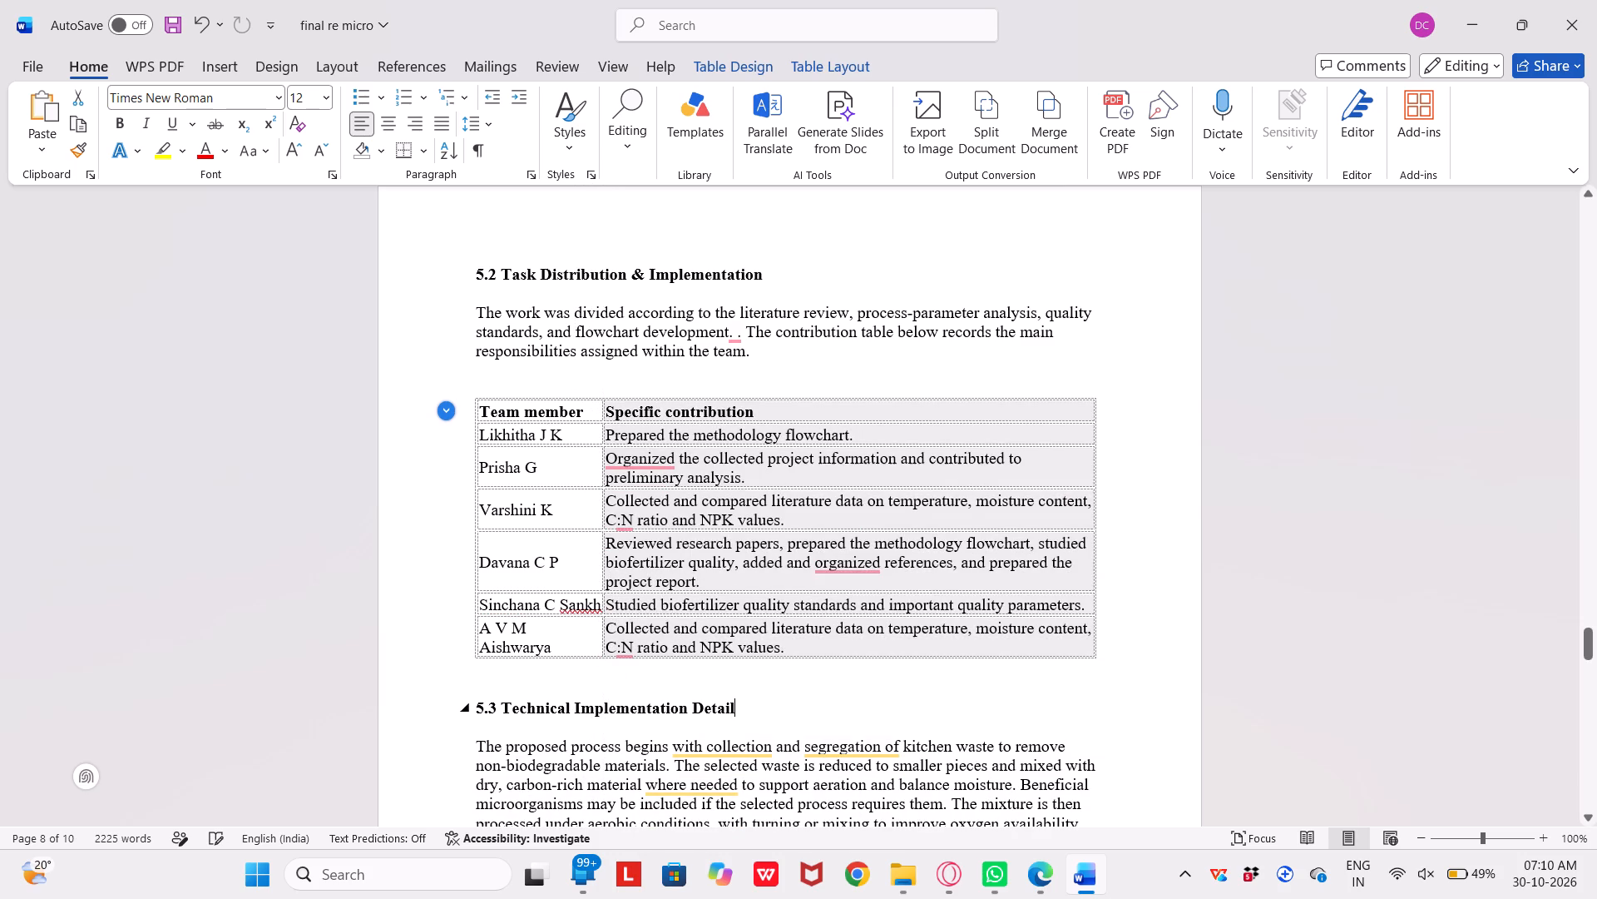
{"action": "left_click", "coordinate": [601, 415]}
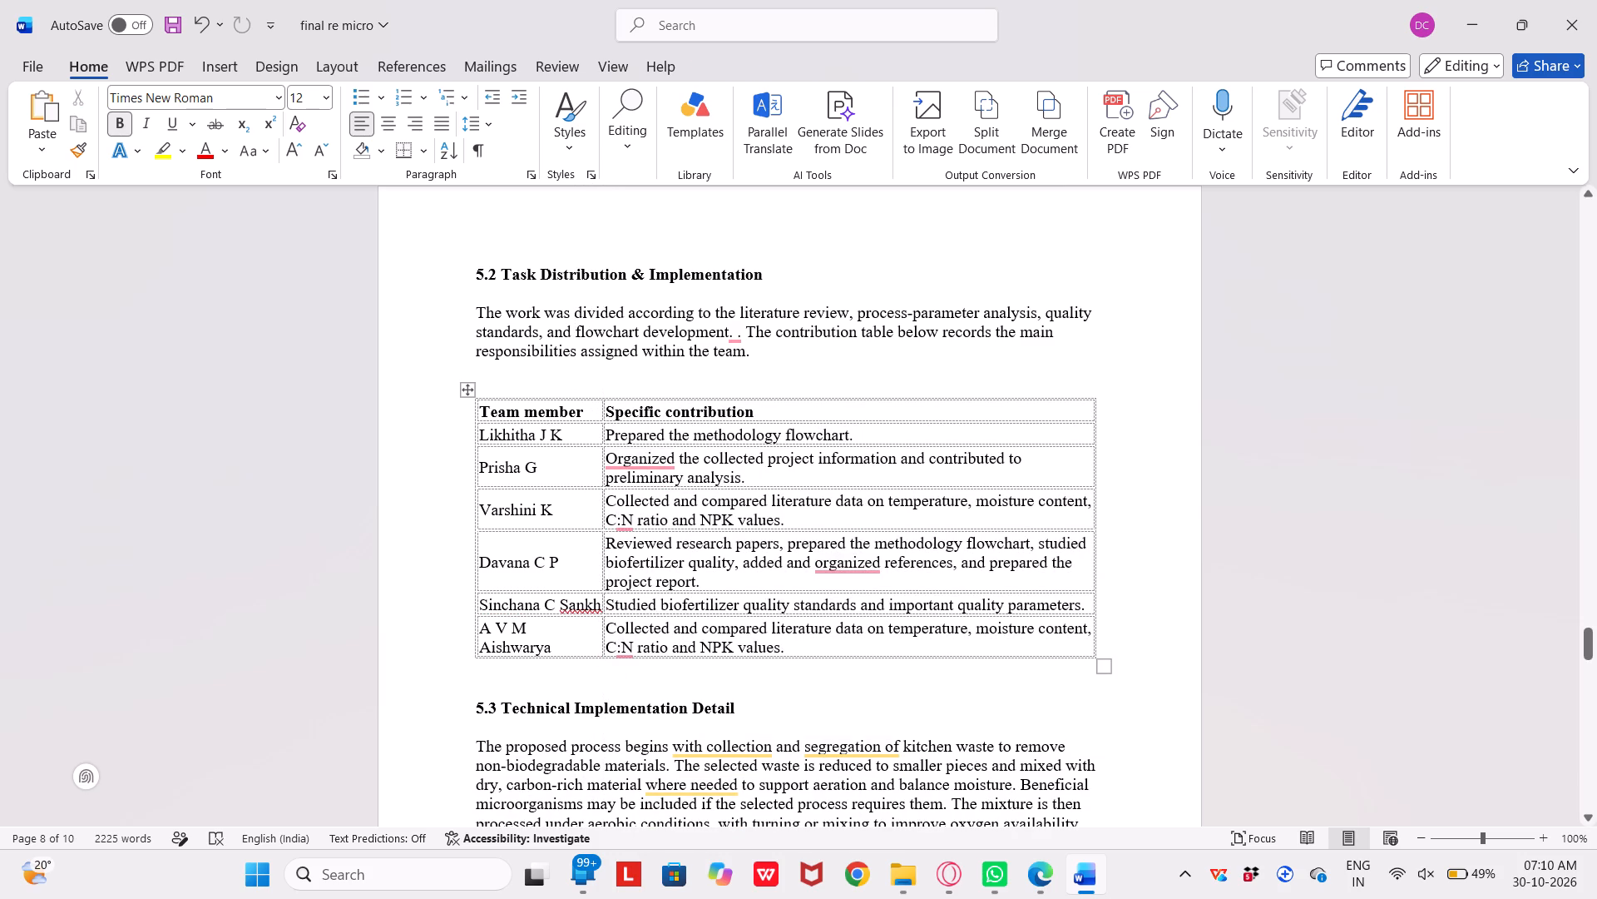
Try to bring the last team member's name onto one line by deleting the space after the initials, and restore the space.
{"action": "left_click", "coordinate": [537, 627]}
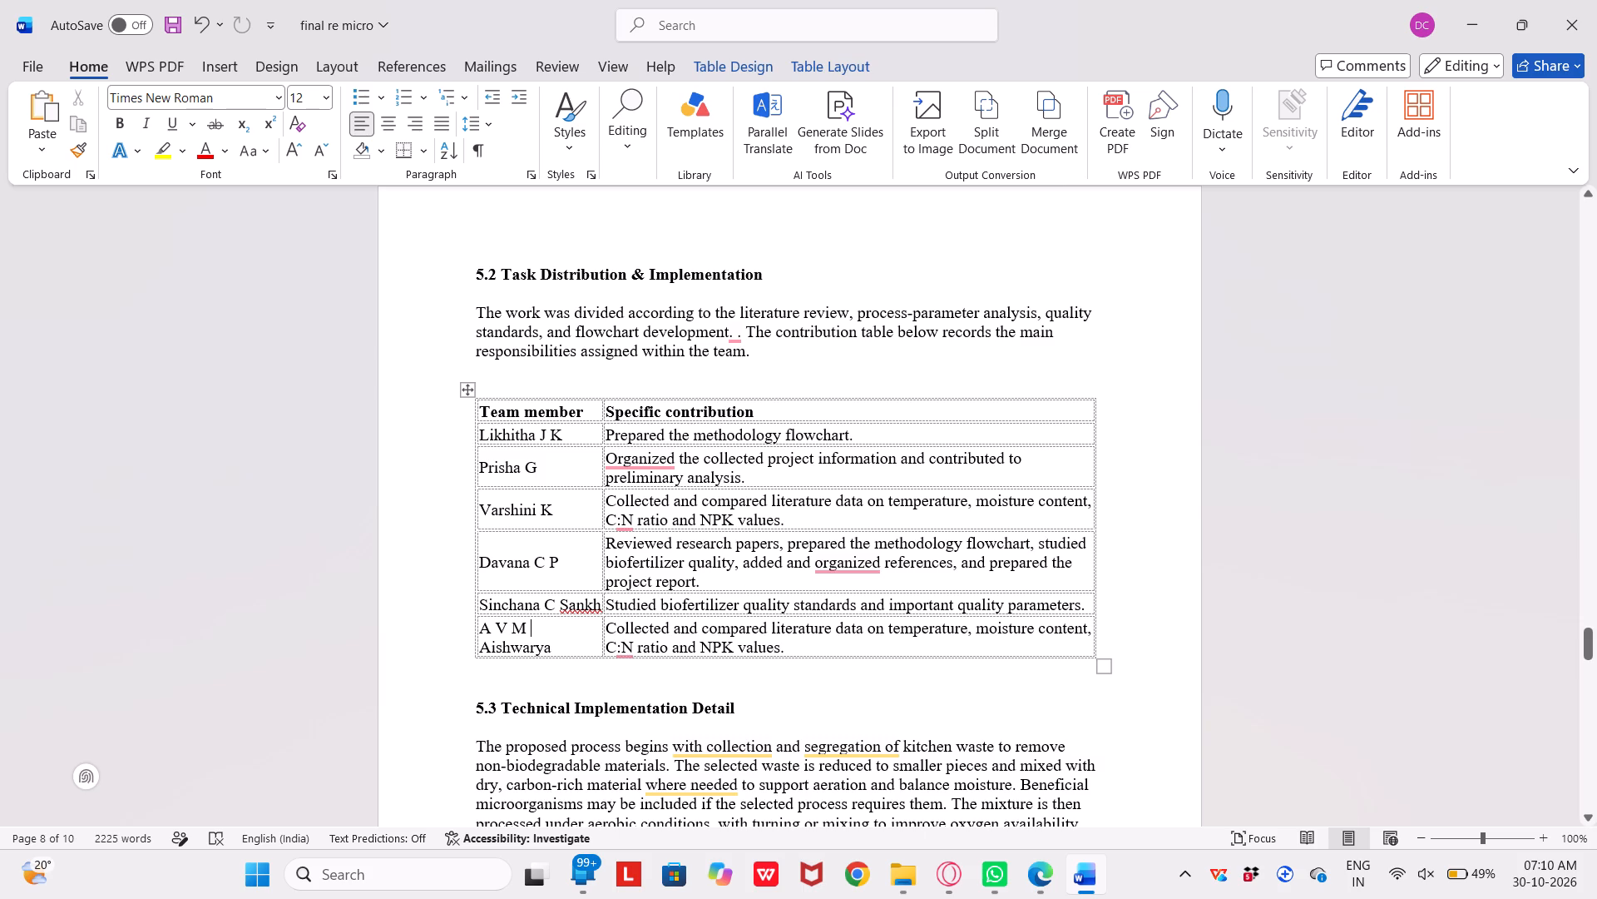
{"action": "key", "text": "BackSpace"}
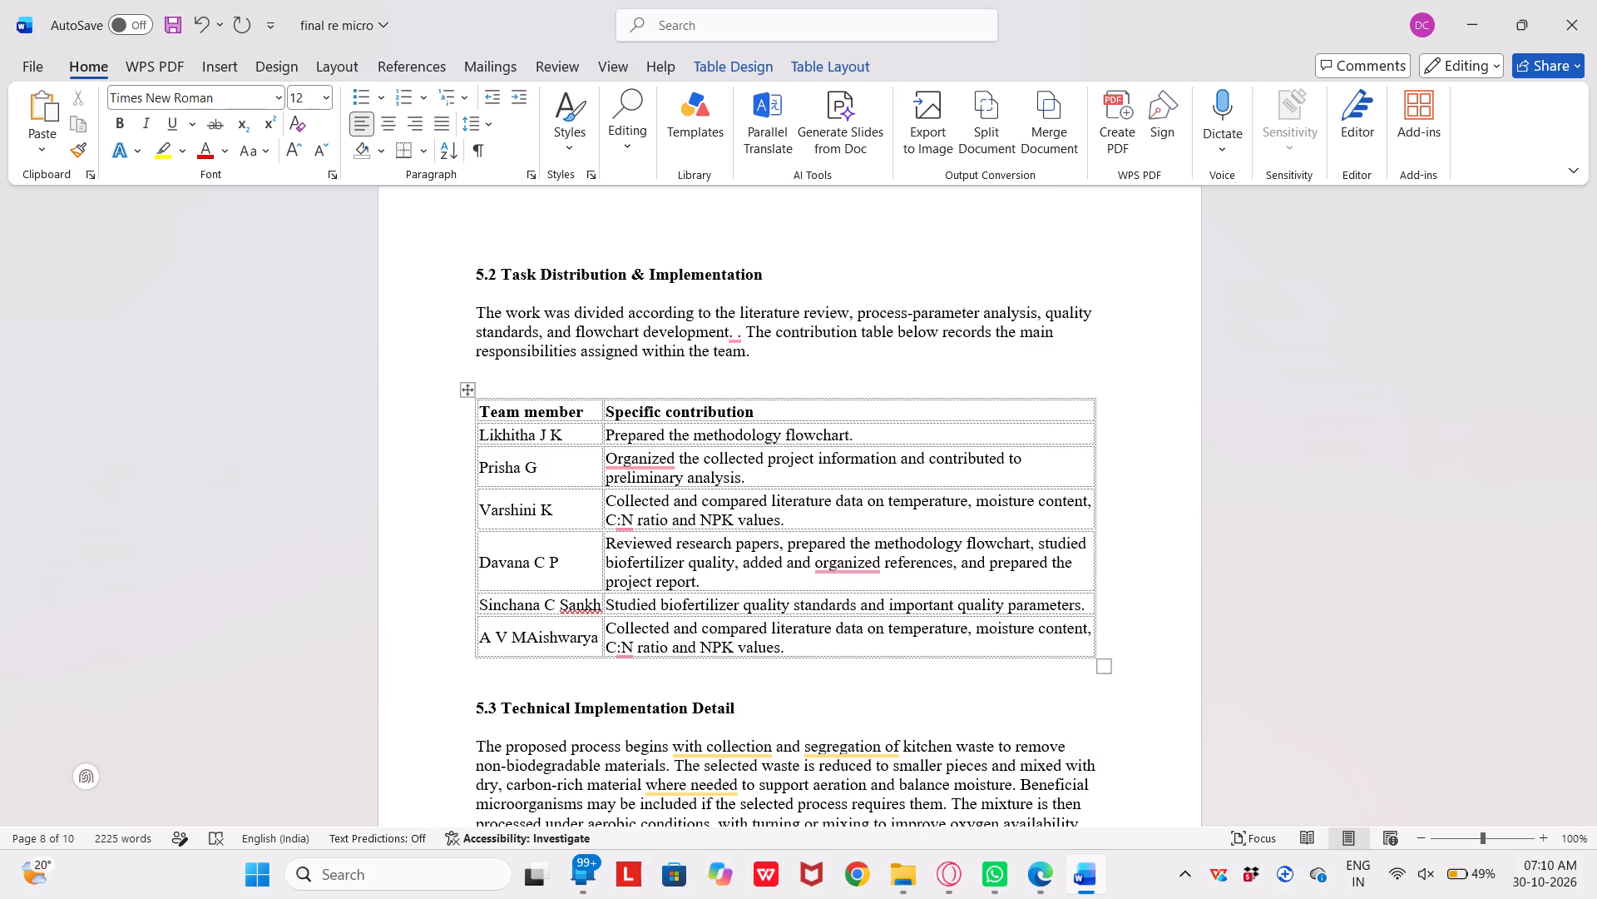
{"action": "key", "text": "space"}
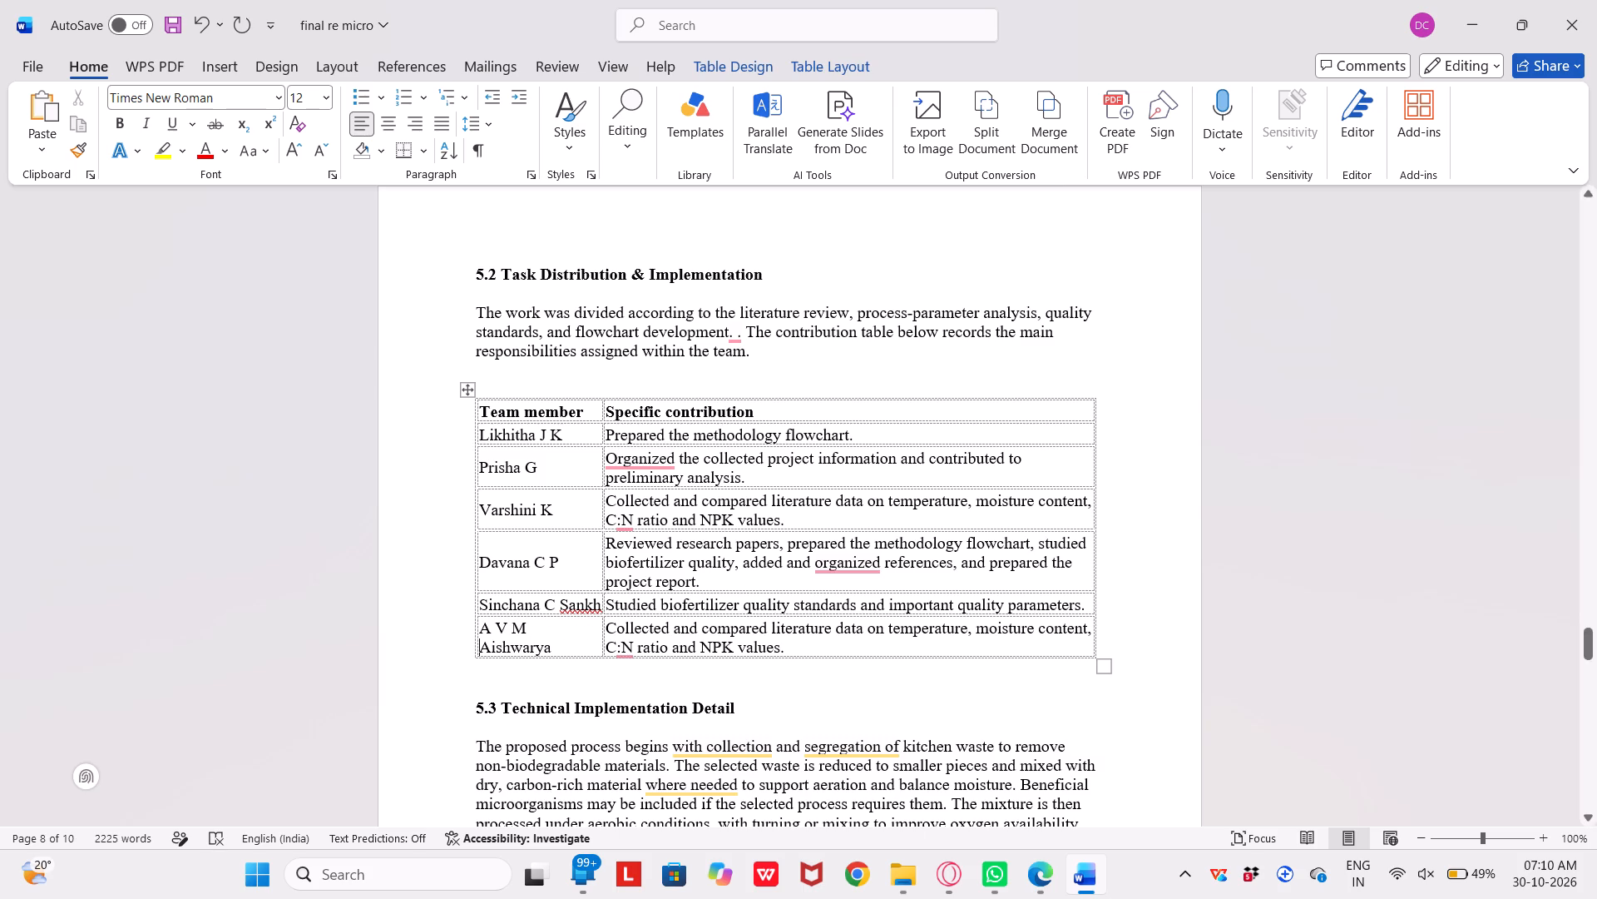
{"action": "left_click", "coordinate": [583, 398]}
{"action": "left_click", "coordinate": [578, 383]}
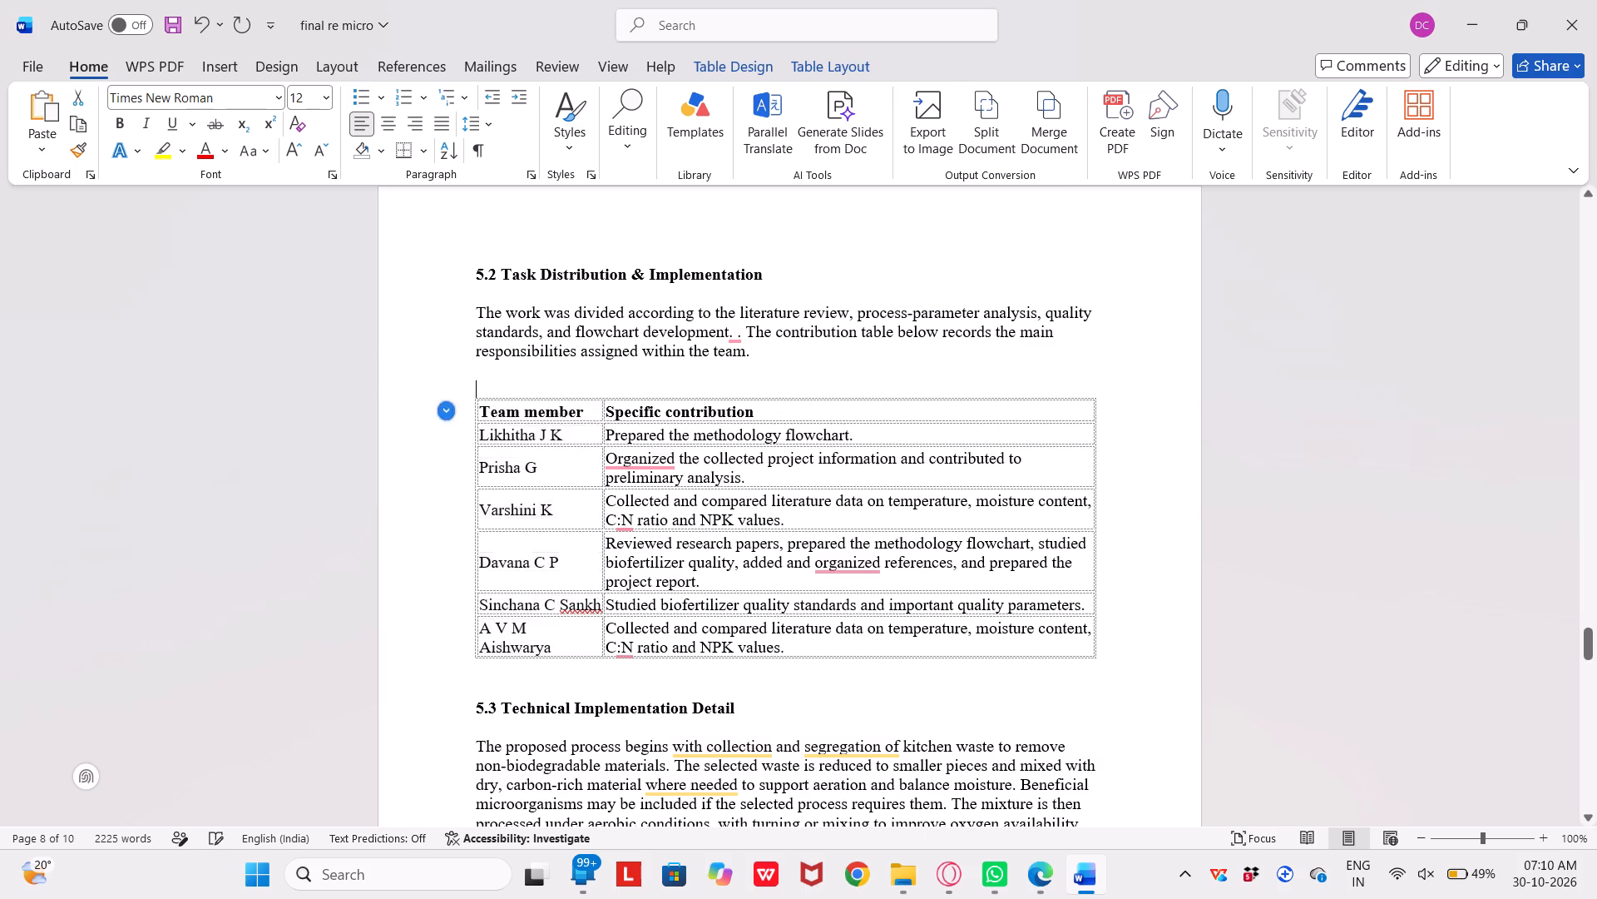
Widen the Team member column of the section 5.2 contribution table so the last member's name fits on one line, and save the document.
{"action": "left_click", "coordinate": [602, 406]}
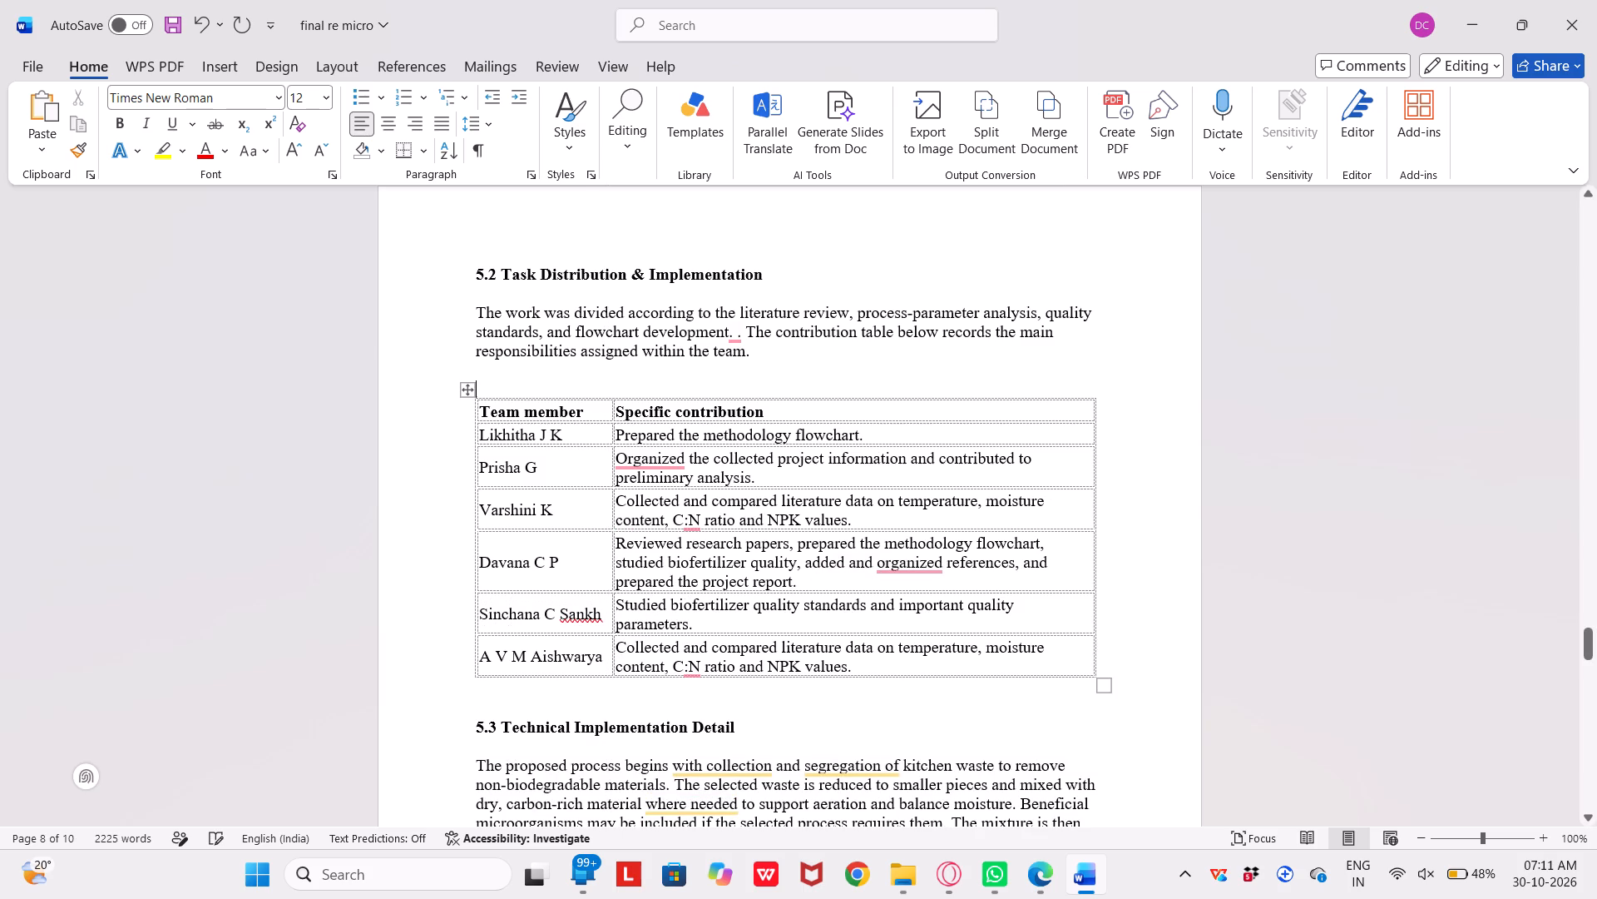